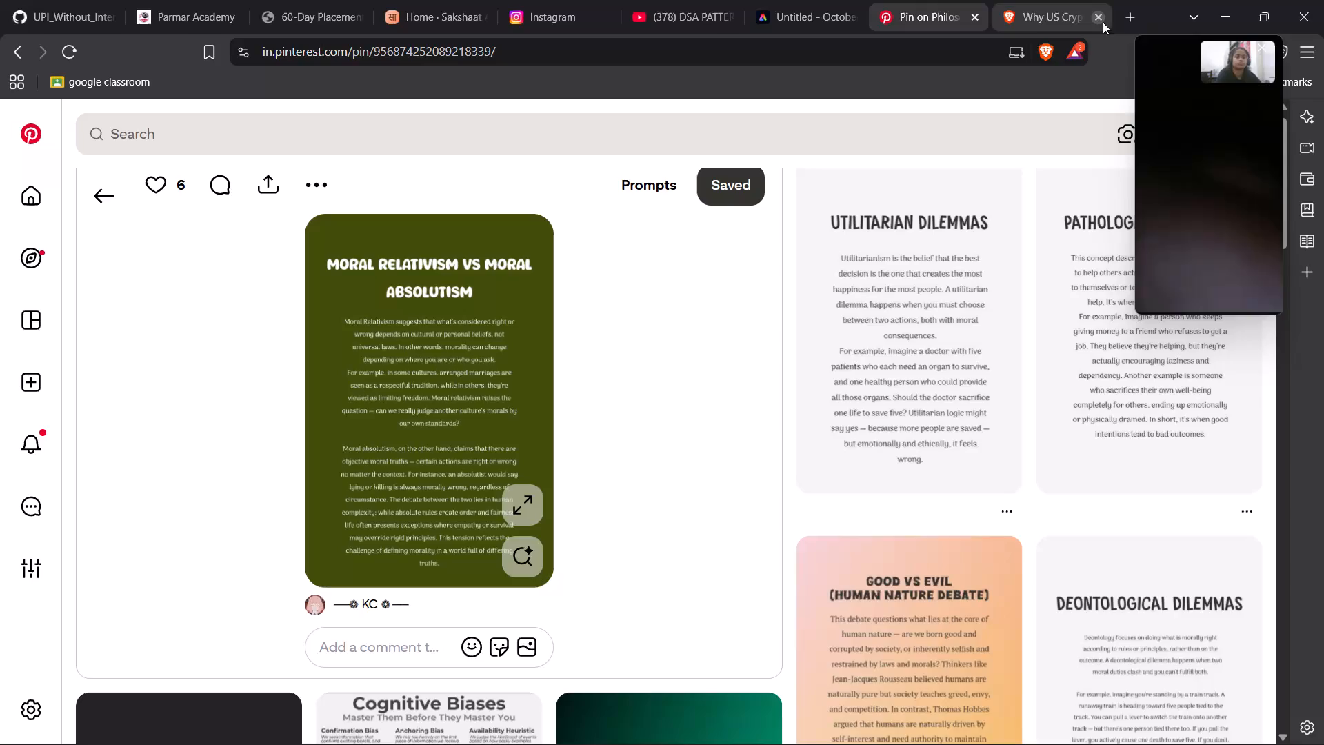
Replace the tab beside the Pinterest pin with a new one, search the web for canva and open Canva.
{"action": "left_click", "coordinate": [1099, 17]}
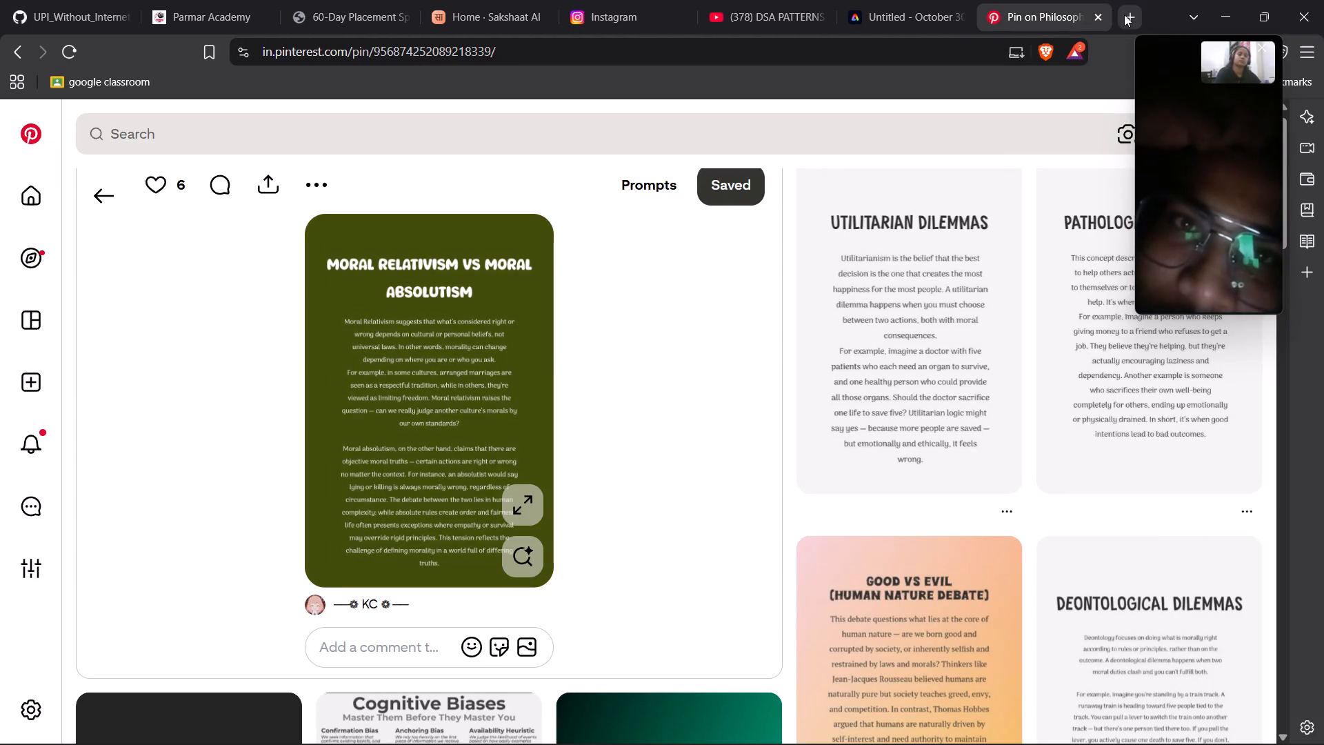
{"action": "left_click", "coordinate": [1124, 14]}
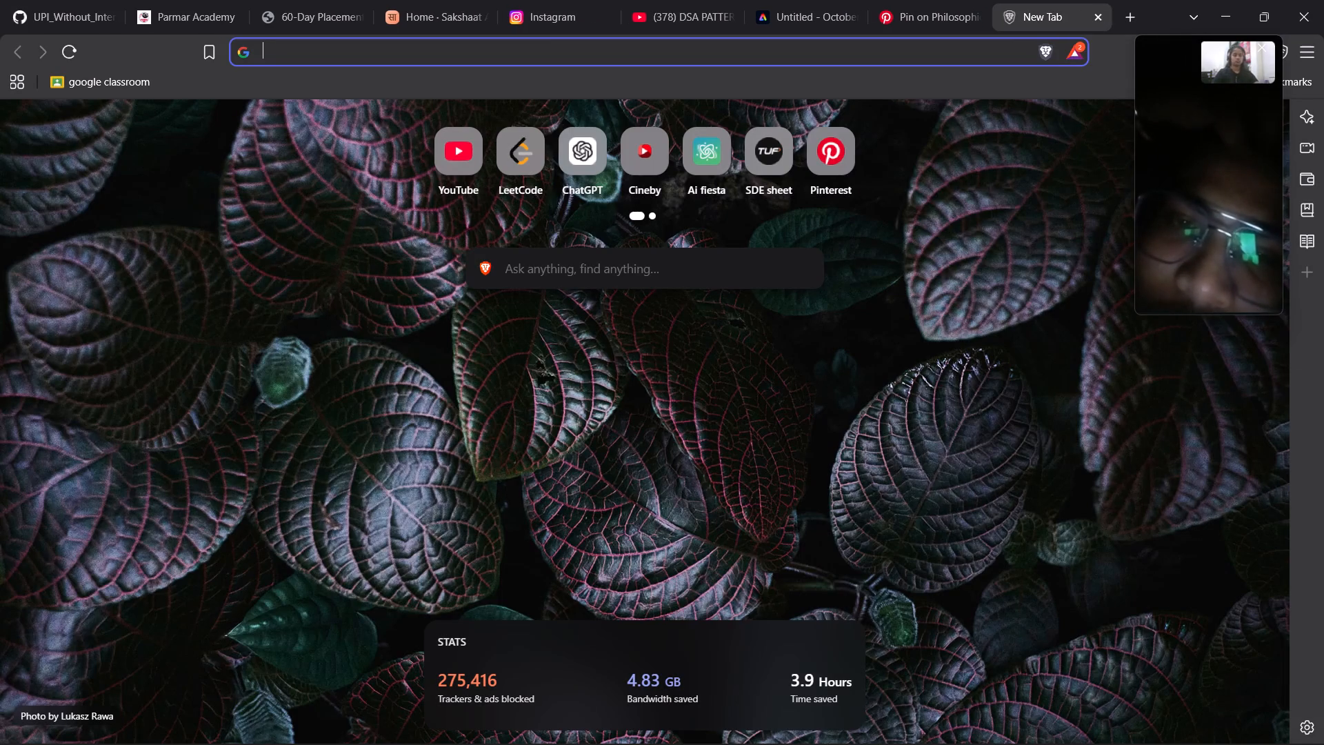
{"action": "type", "text": "canva"}
{"action": "key", "text": "Return"}
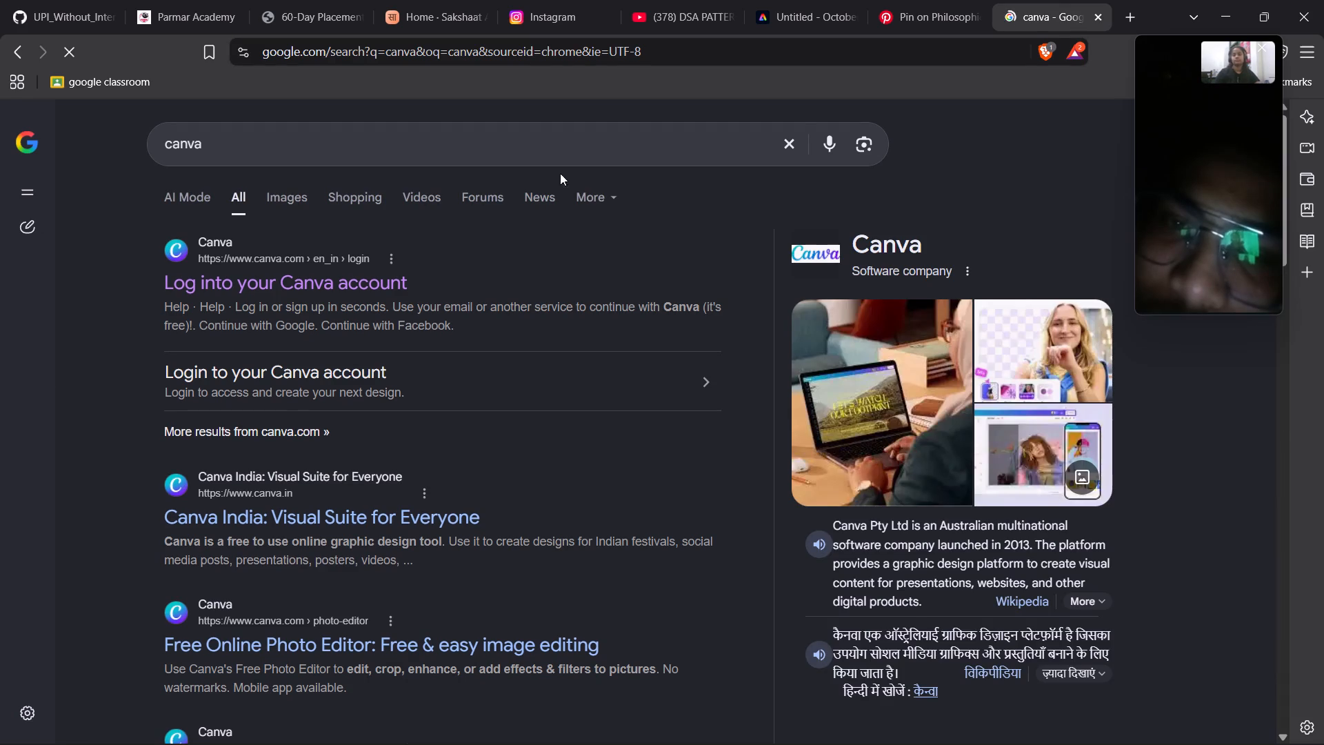
{"action": "left_click", "coordinate": [354, 284]}
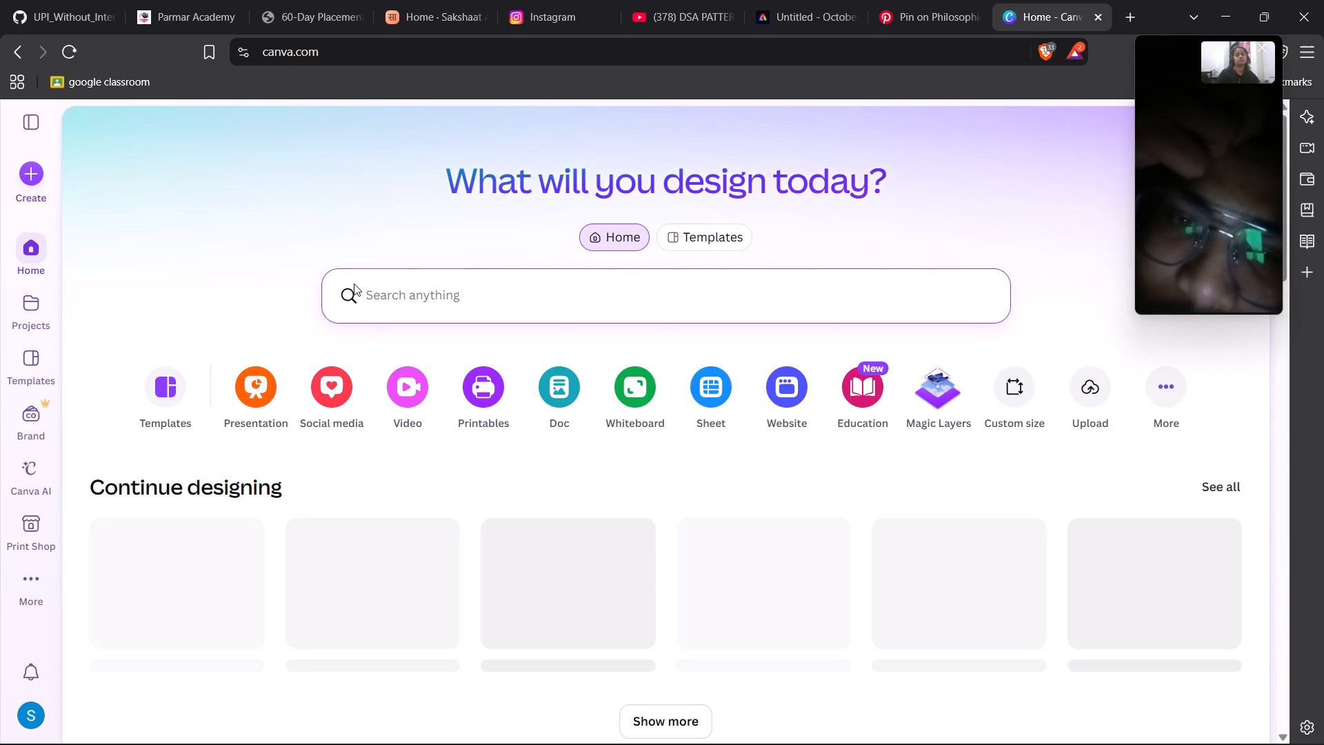
Open the social media category for creating a design and look through its available formats.
{"action": "left_click", "coordinate": [314, 398]}
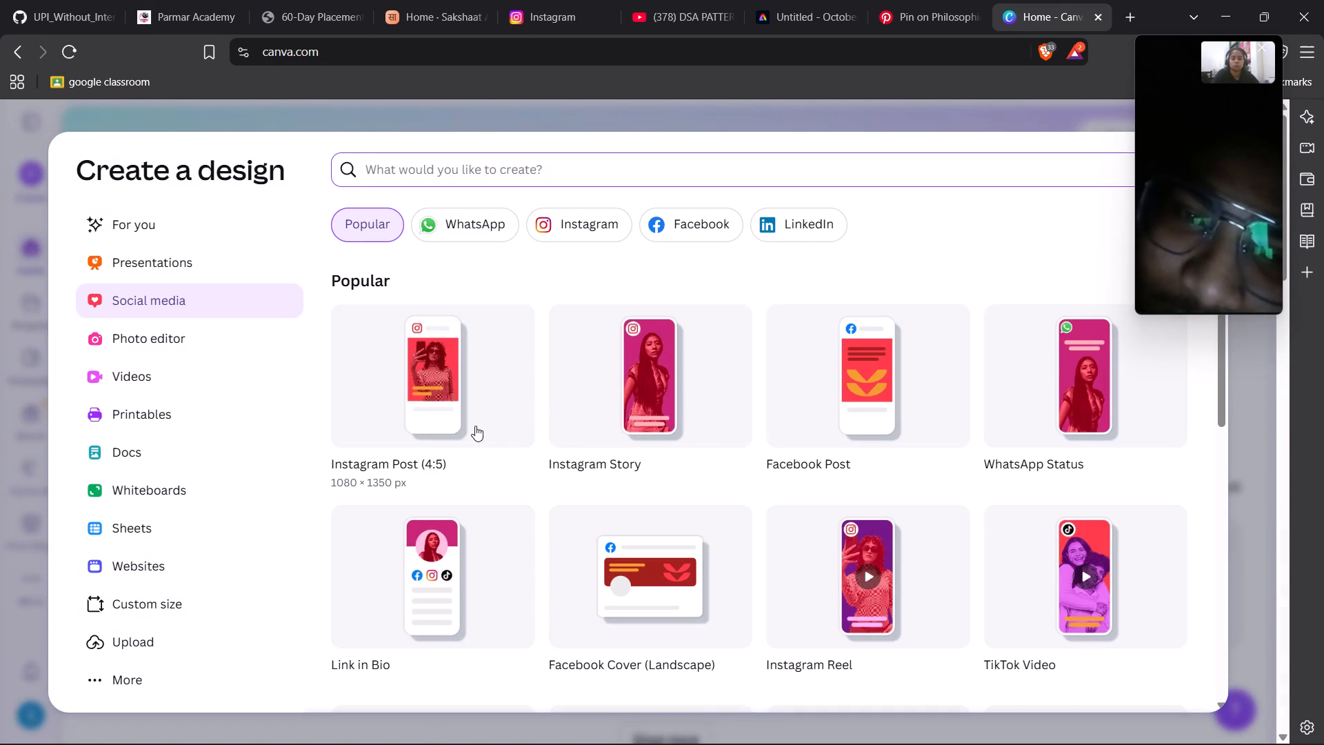
{"action": "scroll", "coordinate": [491, 437], "scroll_direction": "down", "scroll_amount": 1}
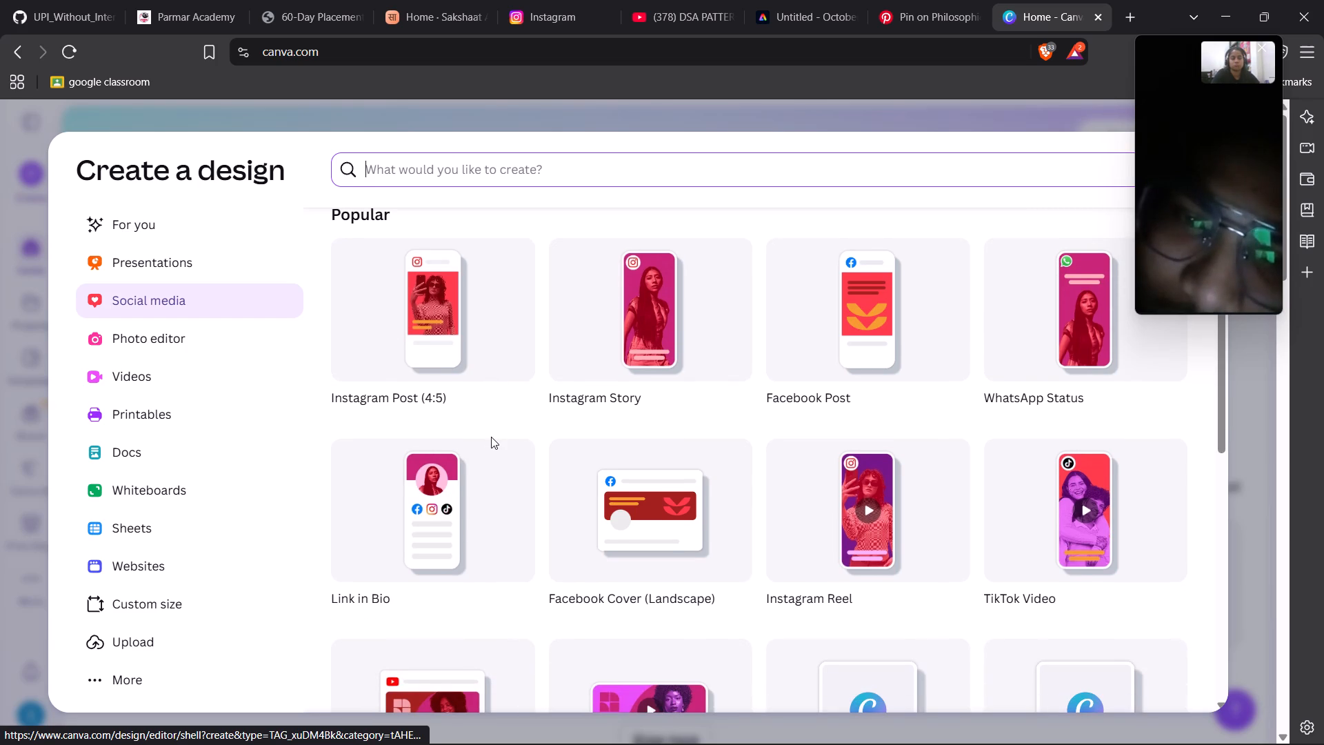
{"action": "scroll", "coordinate": [491, 437], "scroll_direction": "down", "scroll_amount": 5}
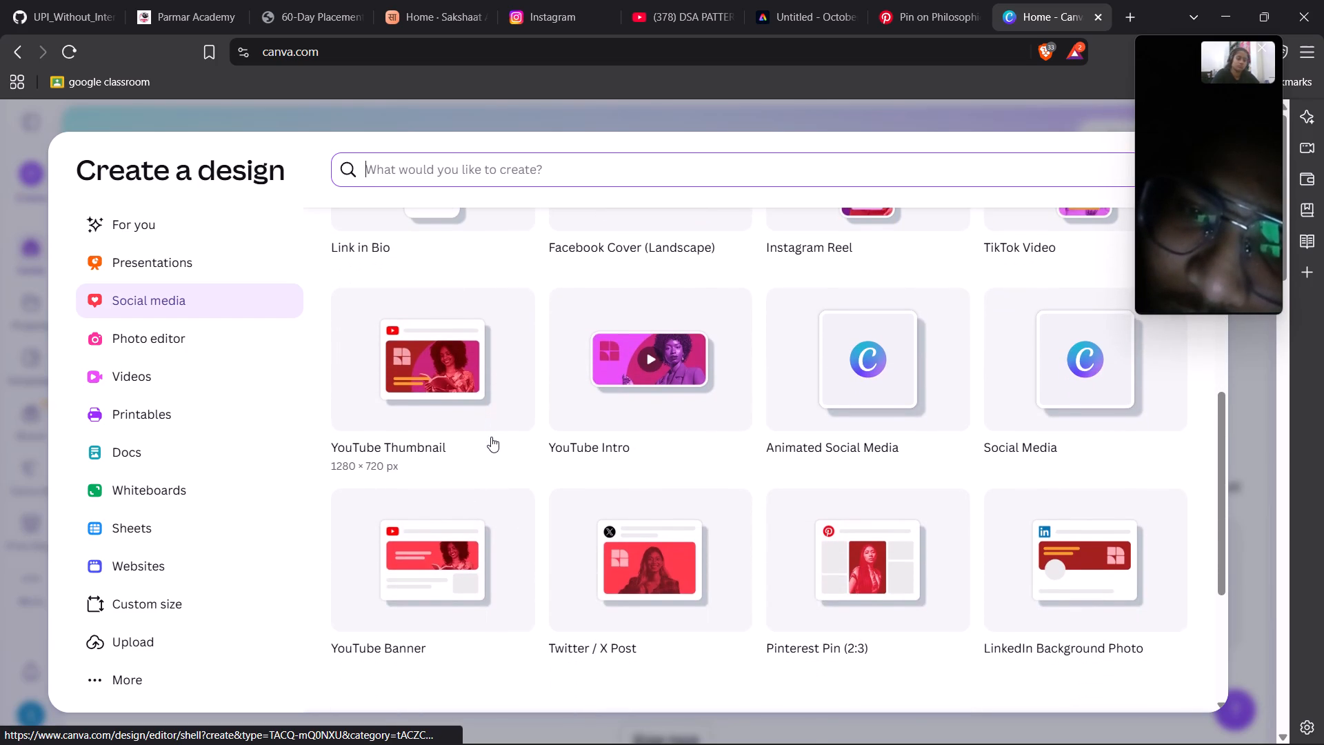
{"action": "scroll", "coordinate": [491, 437], "scroll_direction": "down", "scroll_amount": 1}
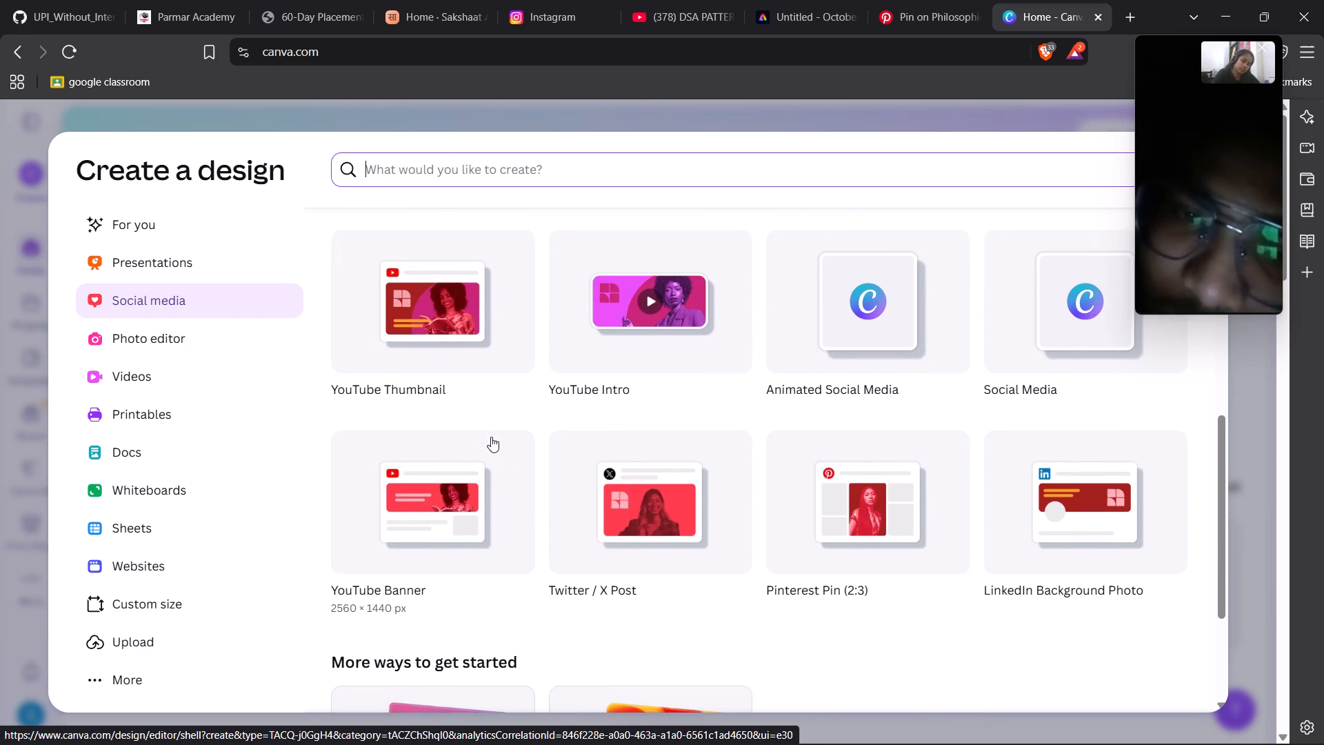
Create a blank Facebook Post design of 940 × 788 px from the popular social media formats.
{"action": "scroll", "coordinate": [491, 437], "scroll_direction": "down", "scroll_amount": 4}
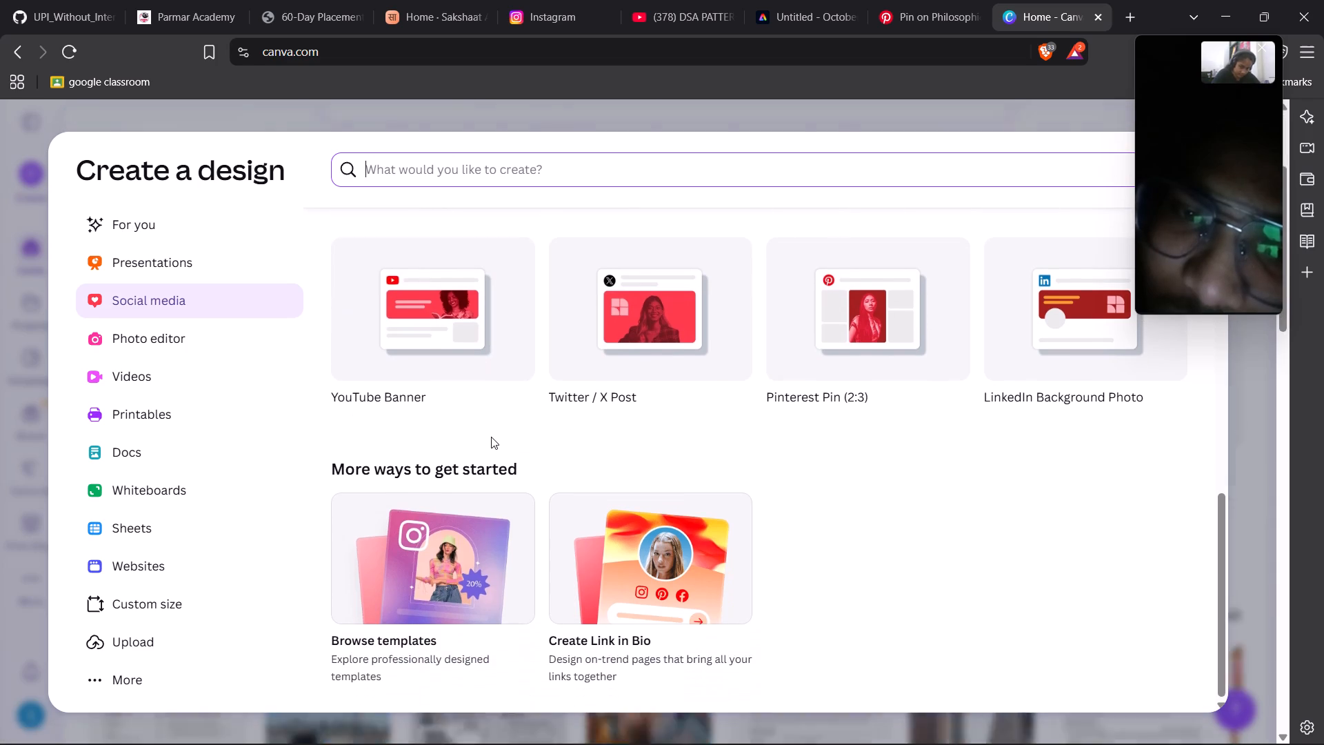
{"action": "scroll", "coordinate": [491, 437], "scroll_direction": "up", "scroll_amount": 6}
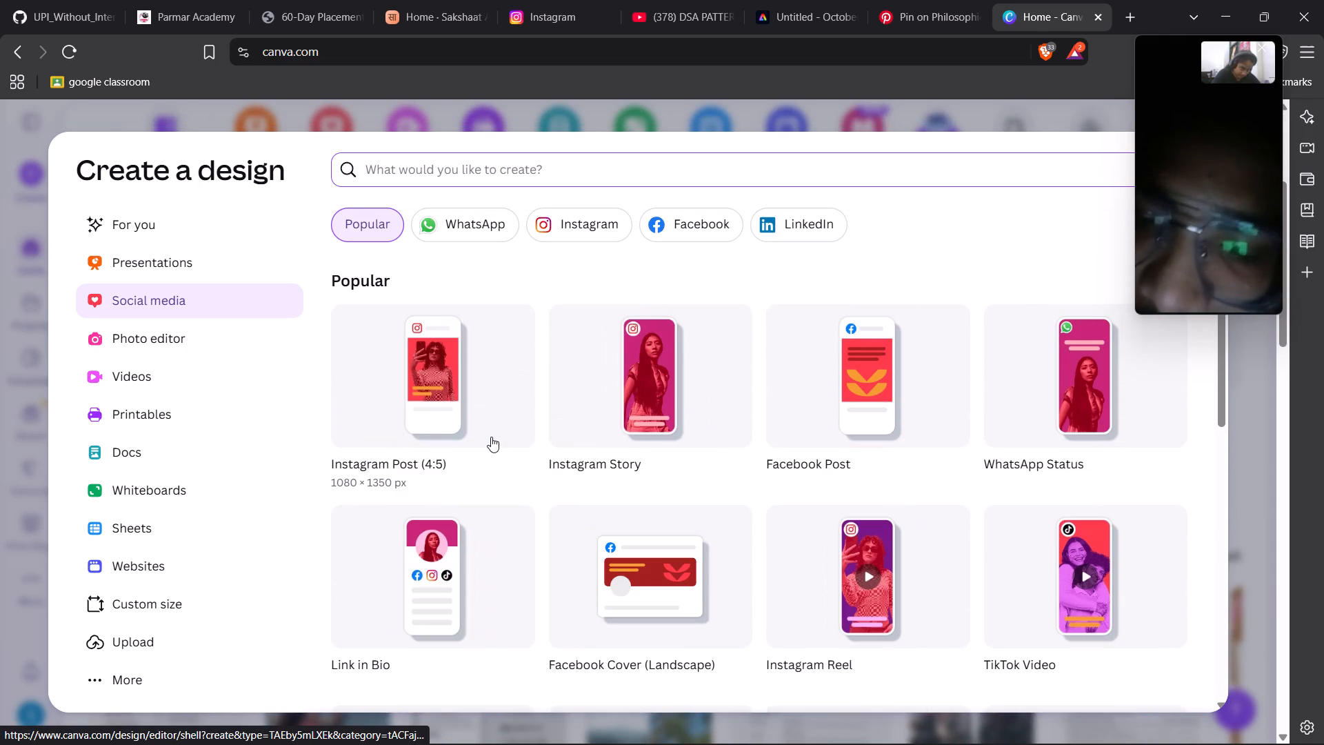
{"action": "scroll", "coordinate": [491, 437], "scroll_direction": "up", "scroll_amount": 1}
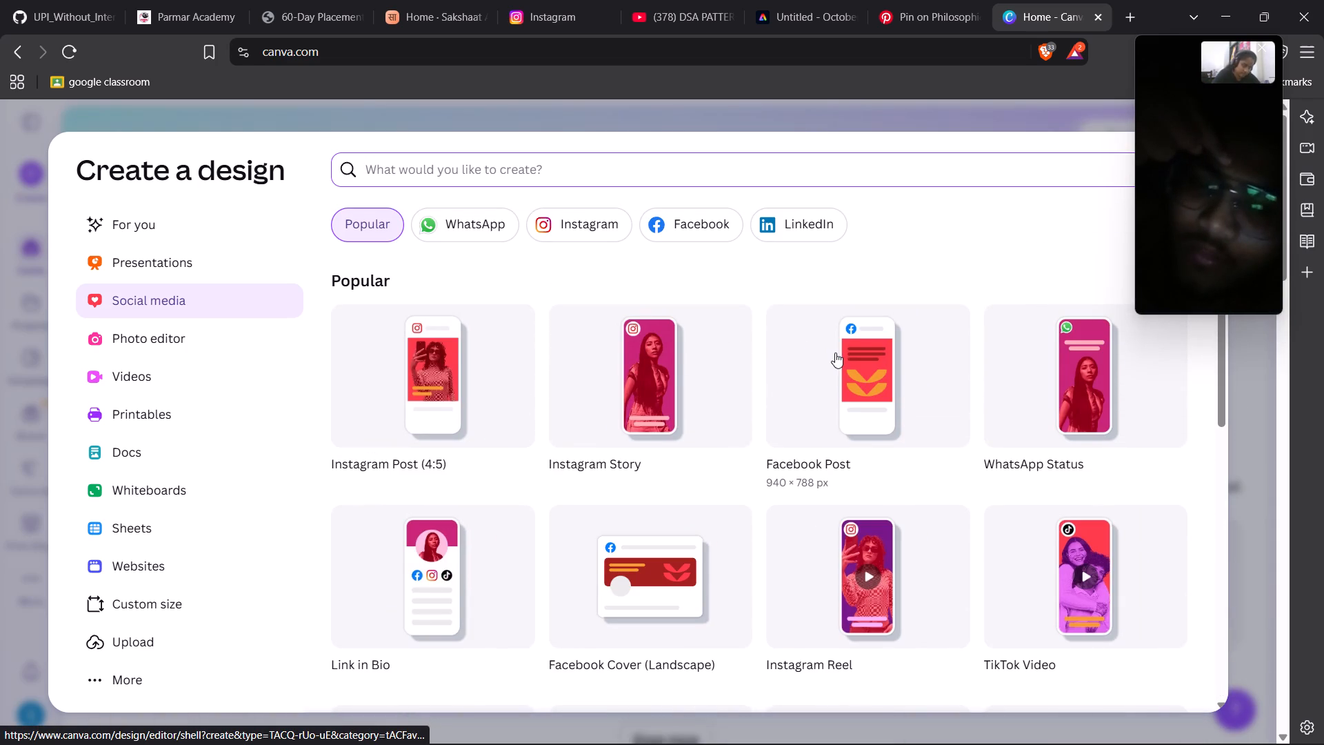
{"action": "left_click", "coordinate": [876, 358]}
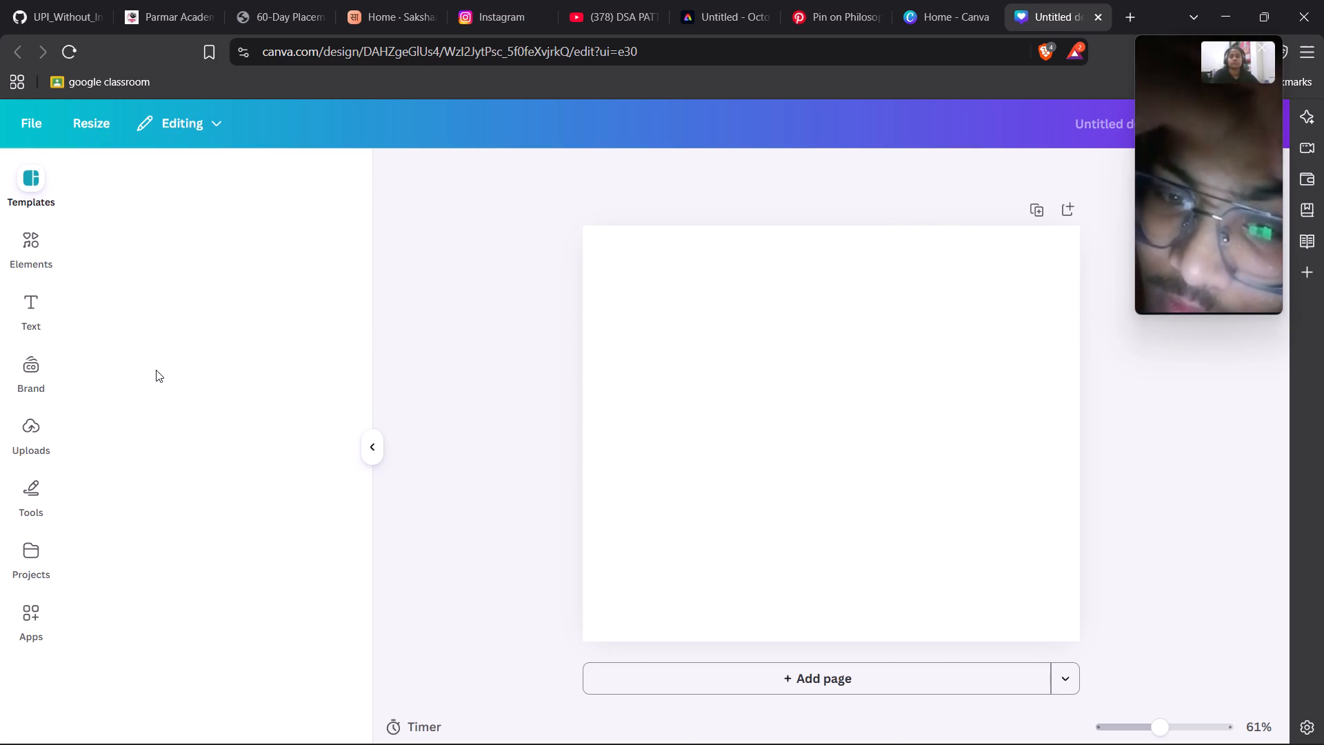
Insert a plain square from the basic shapes among the design elements onto the blank page.
{"action": "left_click", "coordinate": [18, 250]}
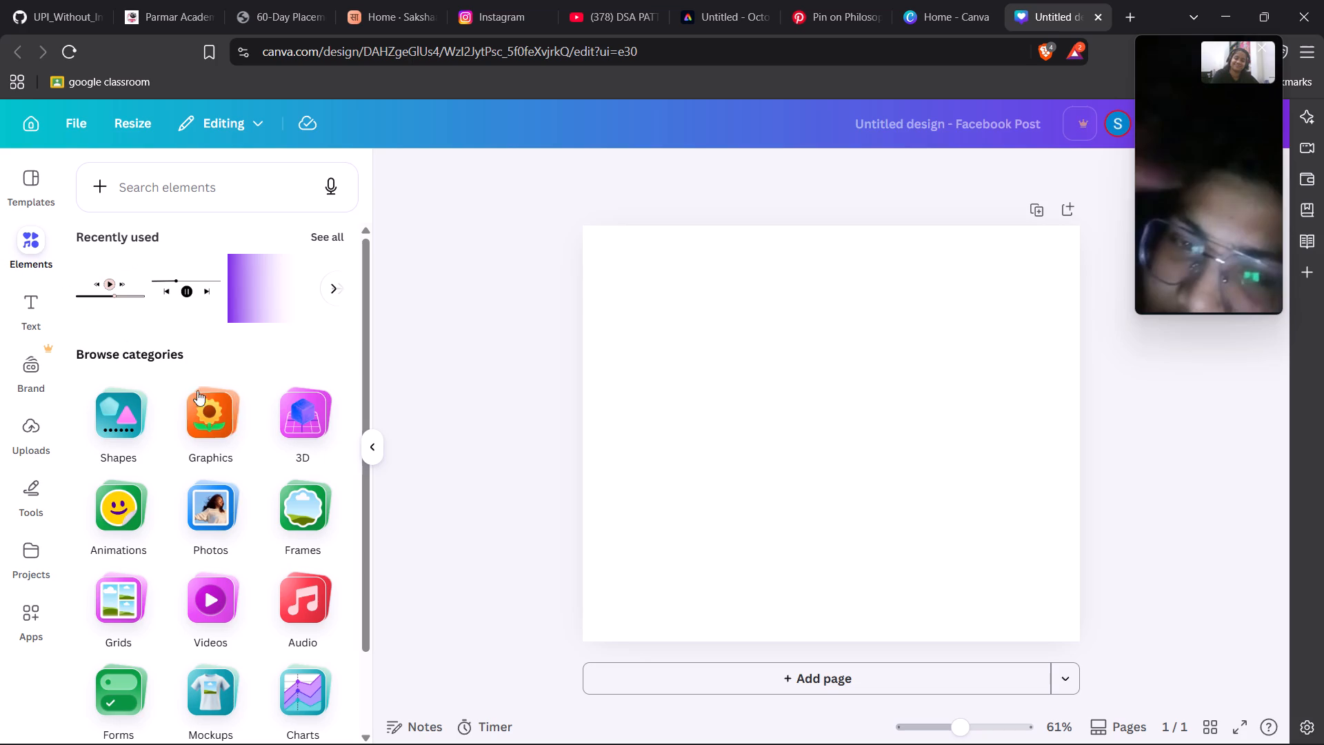
{"action": "scroll", "coordinate": [219, 515], "scroll_direction": "down", "scroll_amount": 1}
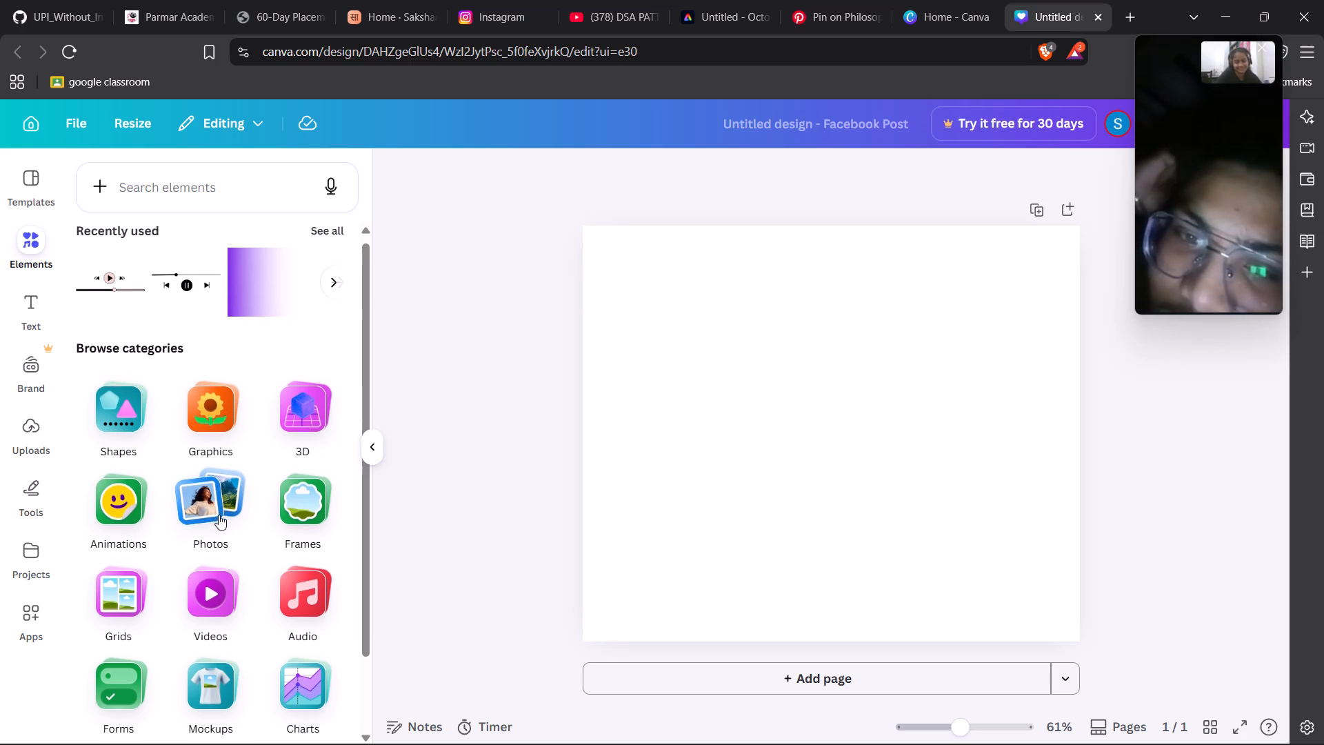
{"action": "scroll", "coordinate": [219, 515], "scroll_direction": "down", "scroll_amount": 3}
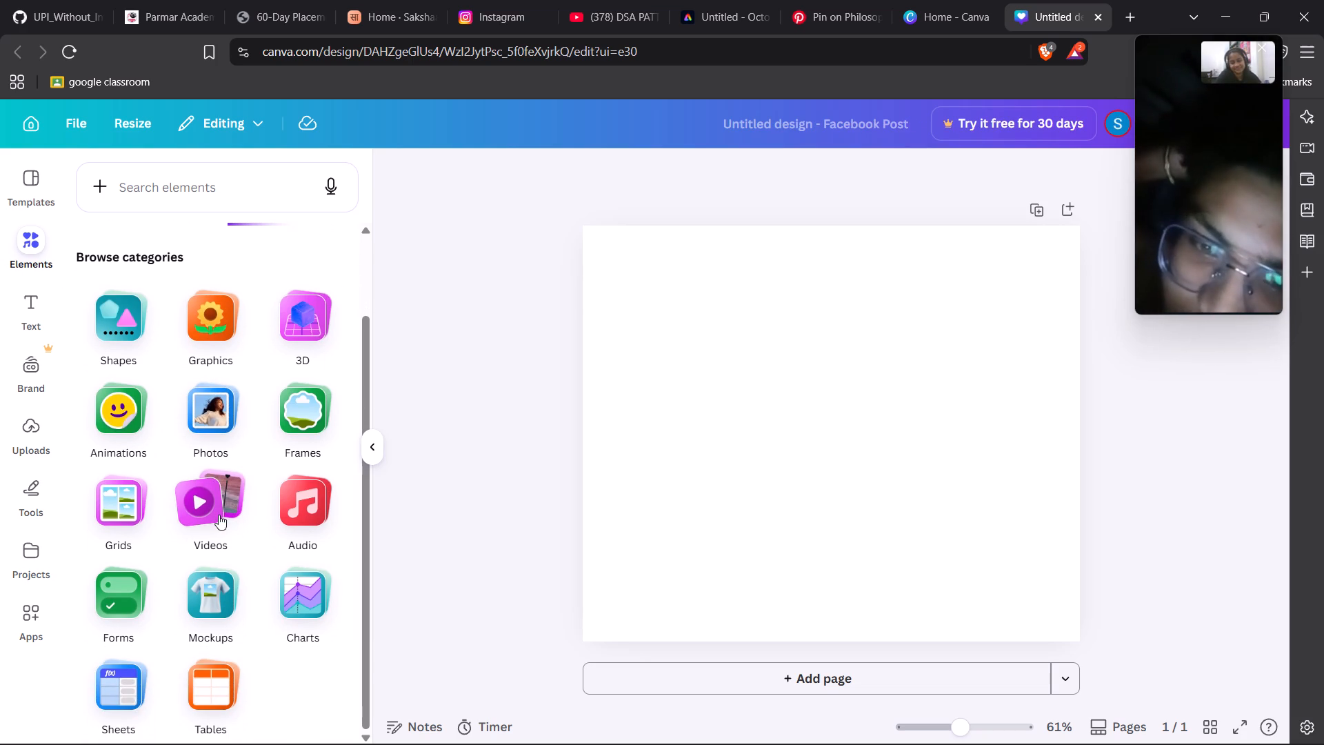
{"action": "scroll", "coordinate": [219, 515], "scroll_direction": "up", "scroll_amount": 3}
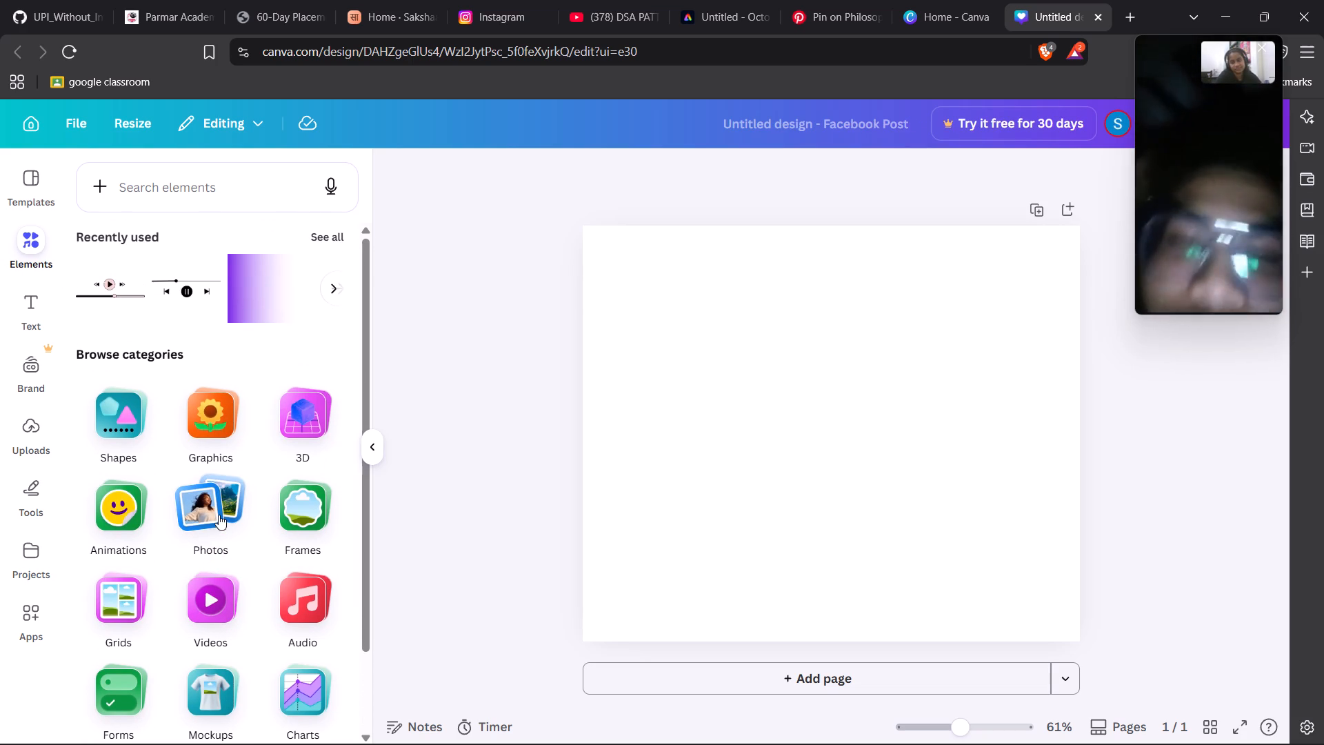
{"action": "scroll", "coordinate": [219, 515], "scroll_direction": "up", "scroll_amount": 1}
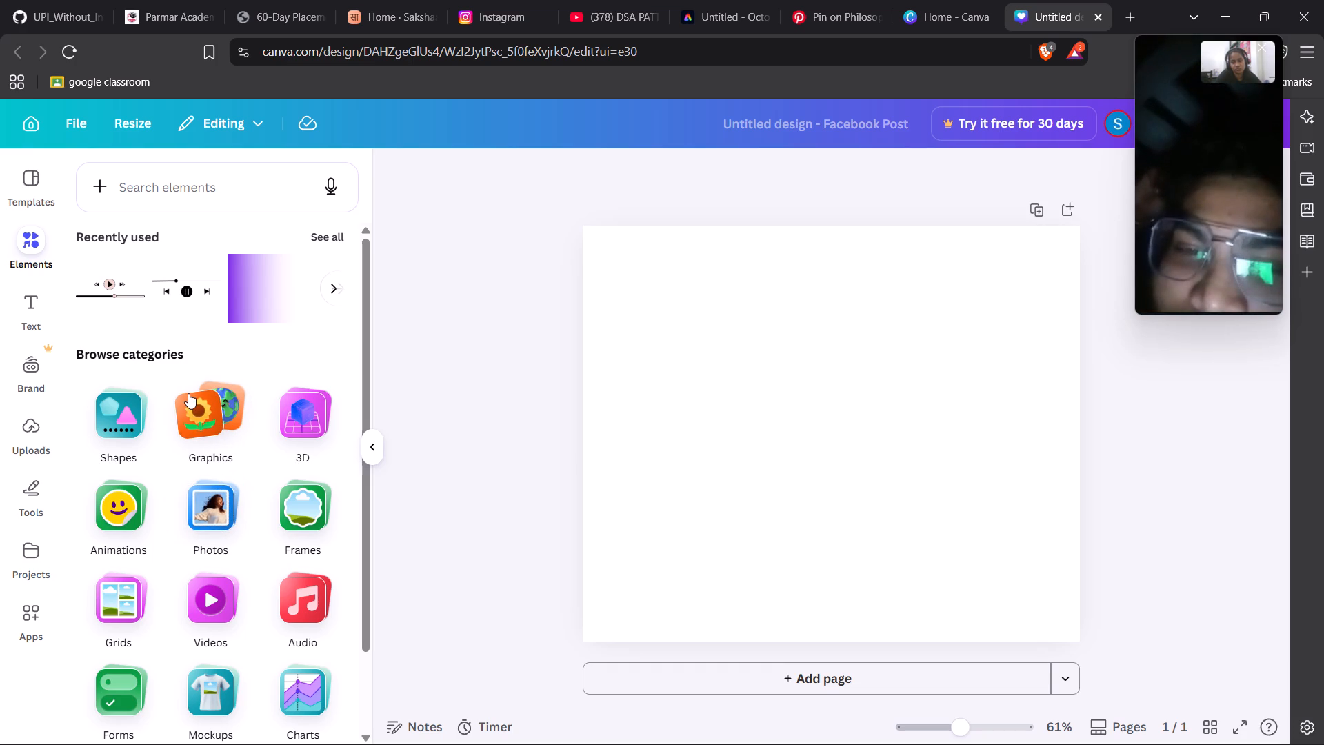
{"action": "left_click", "coordinate": [116, 396]}
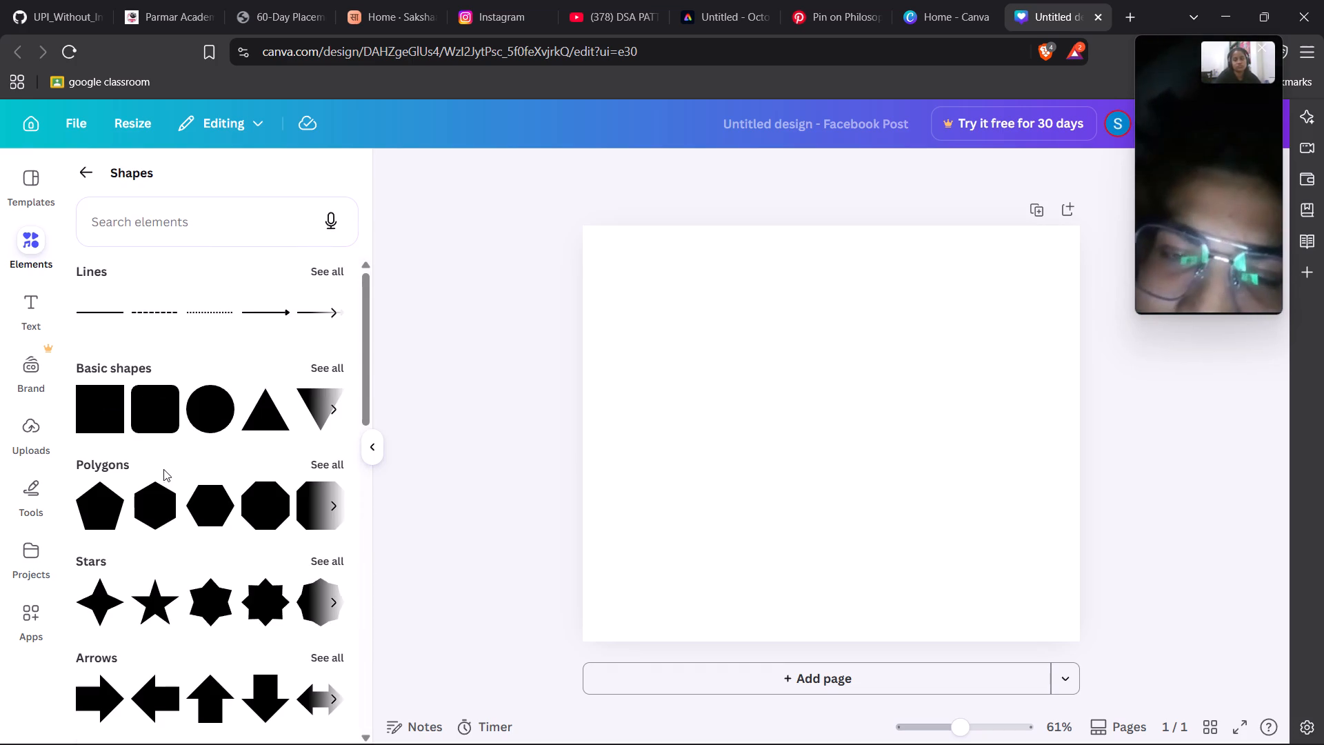
{"action": "left_click", "coordinate": [110, 422]}
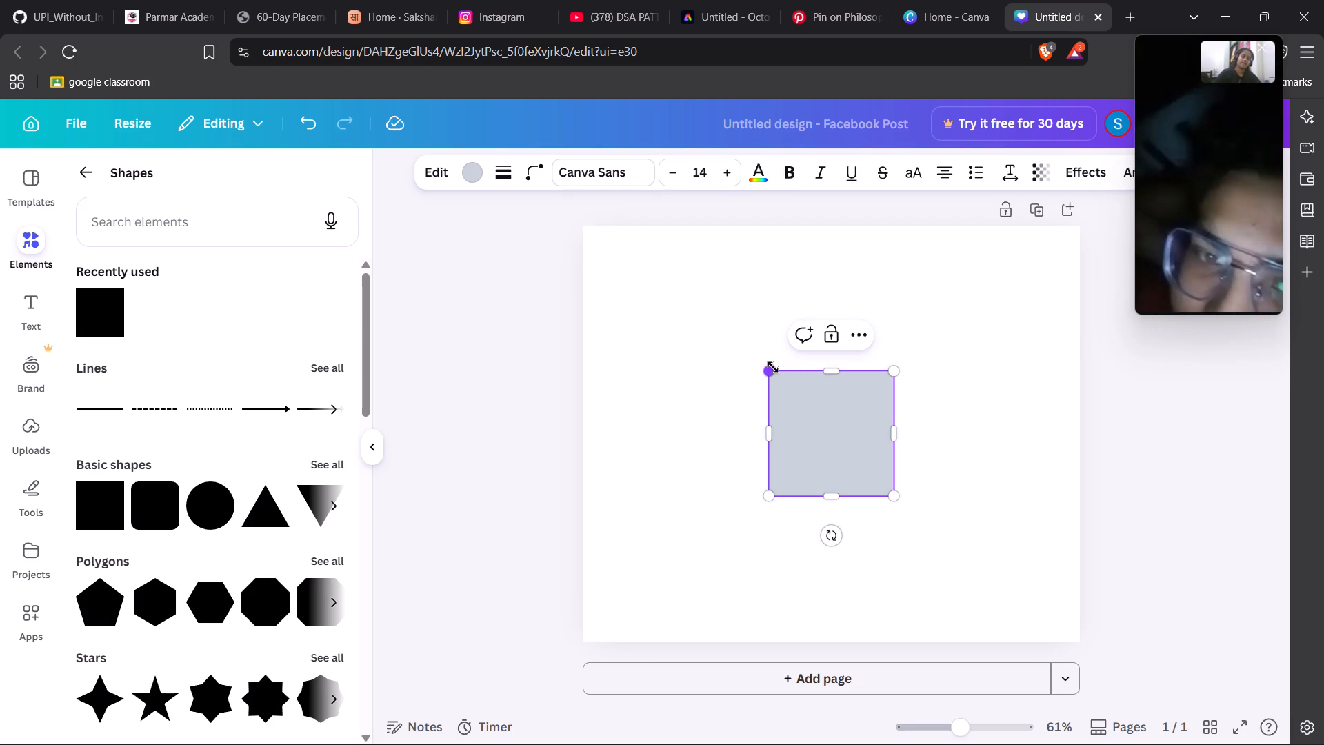
Enlarge the square into a rectangle about 780 px wide, leaving a roughly even white margin around it on the page.
{"action": "left_click_drag", "start_coordinate": [773, 367], "coordinate": [649, 281]}
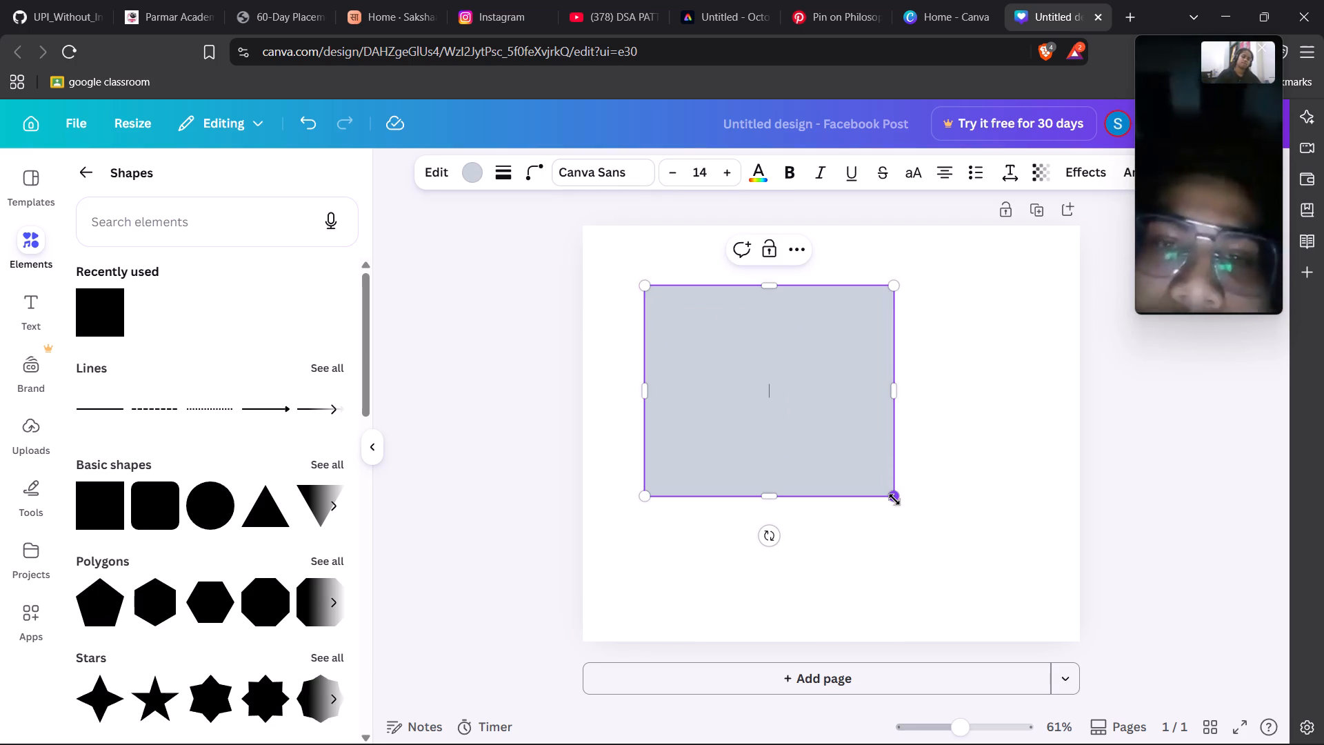
{"action": "left_click_drag", "start_coordinate": [894, 499], "coordinate": [1038, 608]}
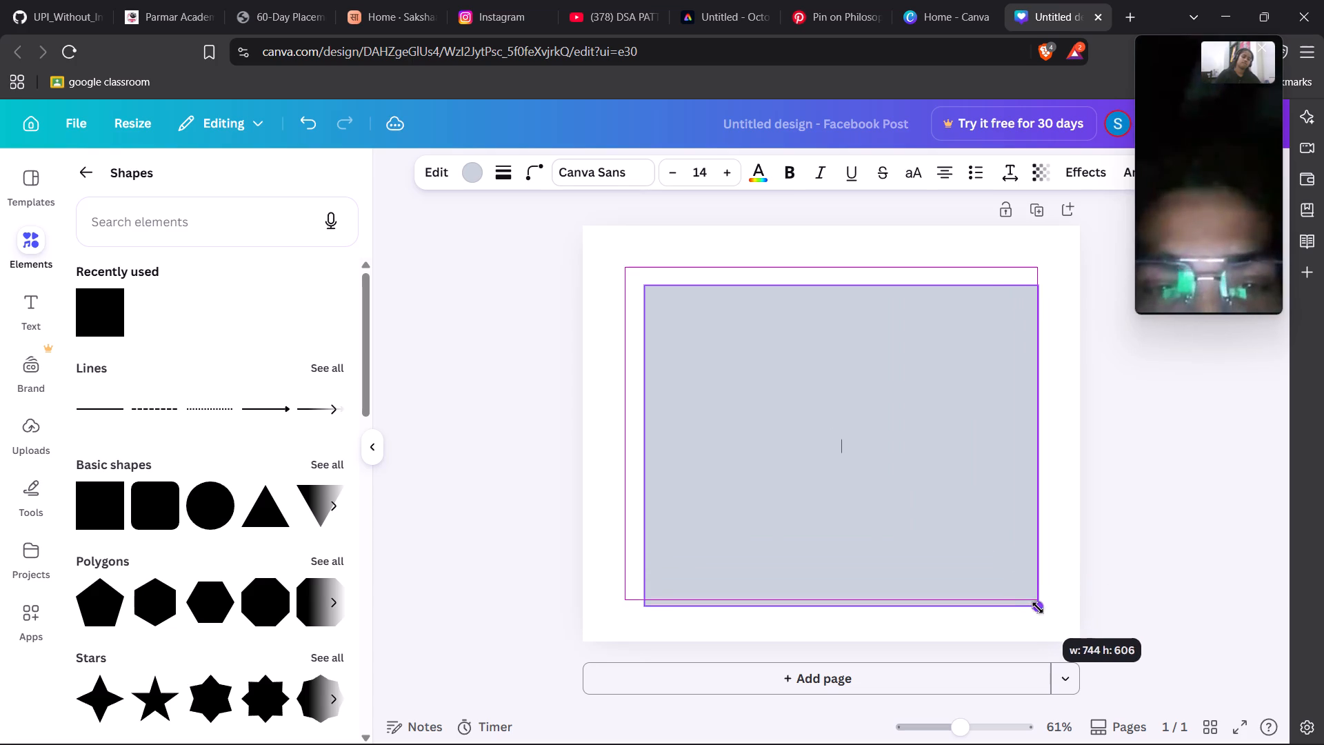
{"action": "left_click_drag", "start_coordinate": [1038, 608], "coordinate": [1039, 608]}
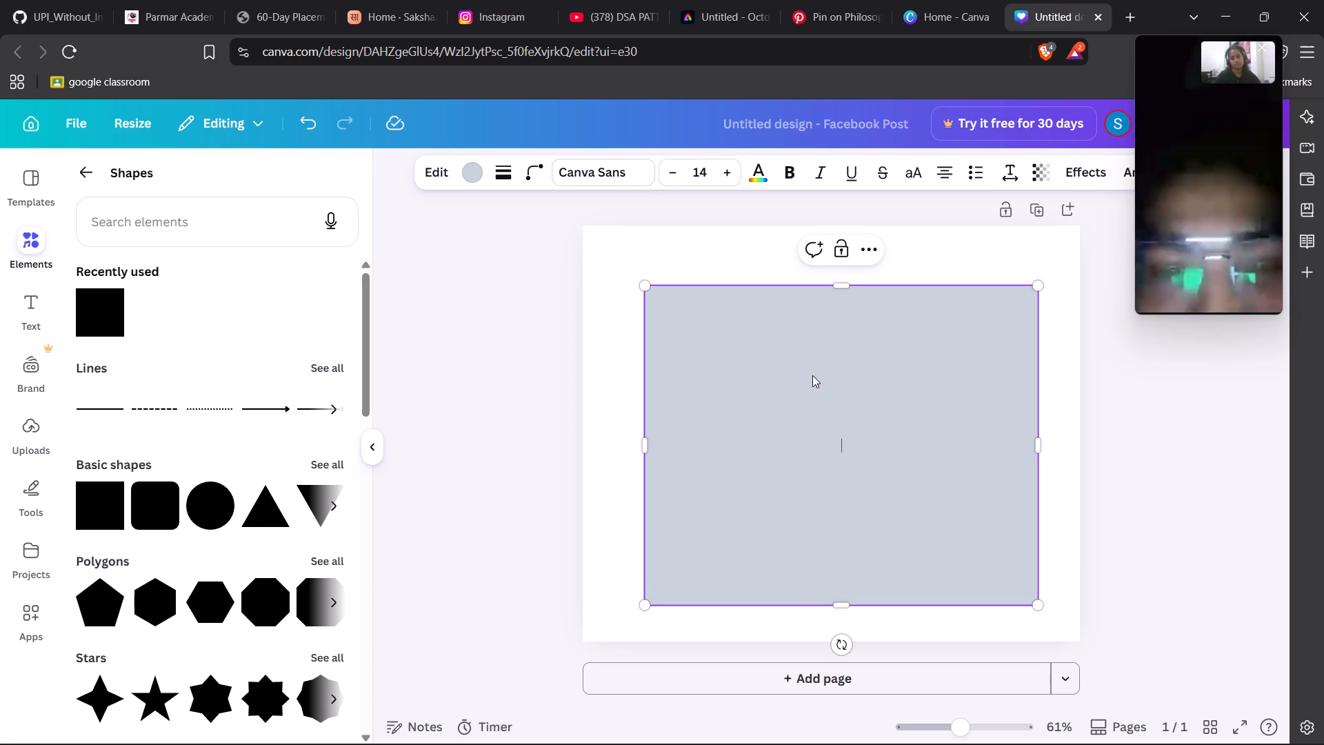
{"action": "left_click_drag", "start_coordinate": [649, 284], "coordinate": [630, 277]}
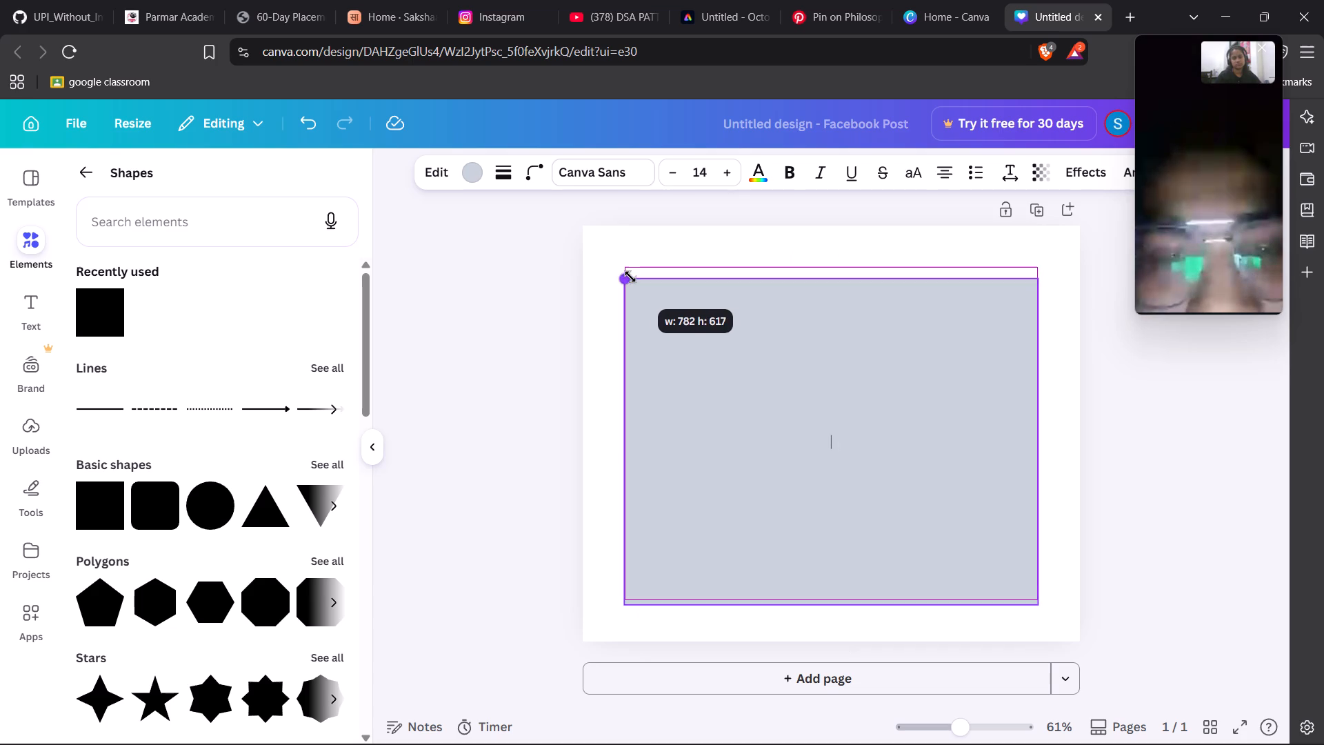
{"action": "left_click_drag", "start_coordinate": [630, 277], "coordinate": [633, 267]}
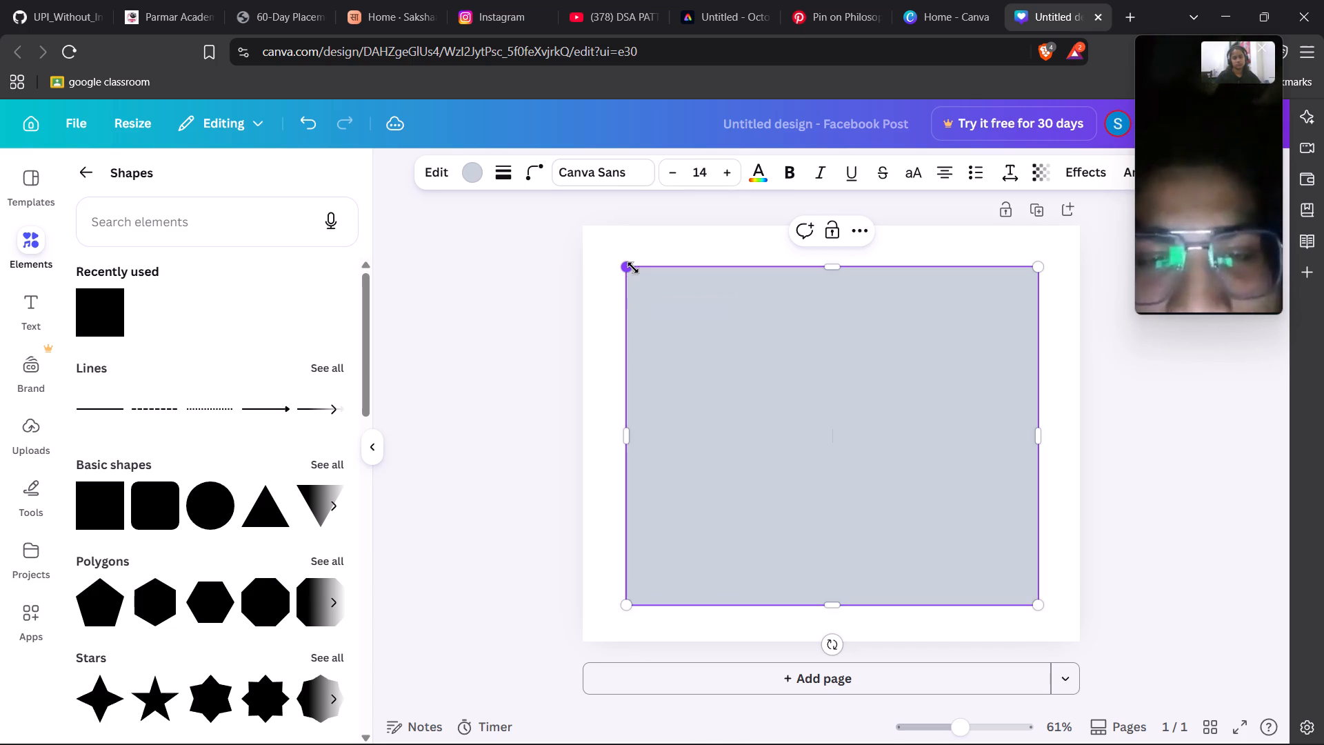
{"action": "left_click", "coordinate": [709, 399]}
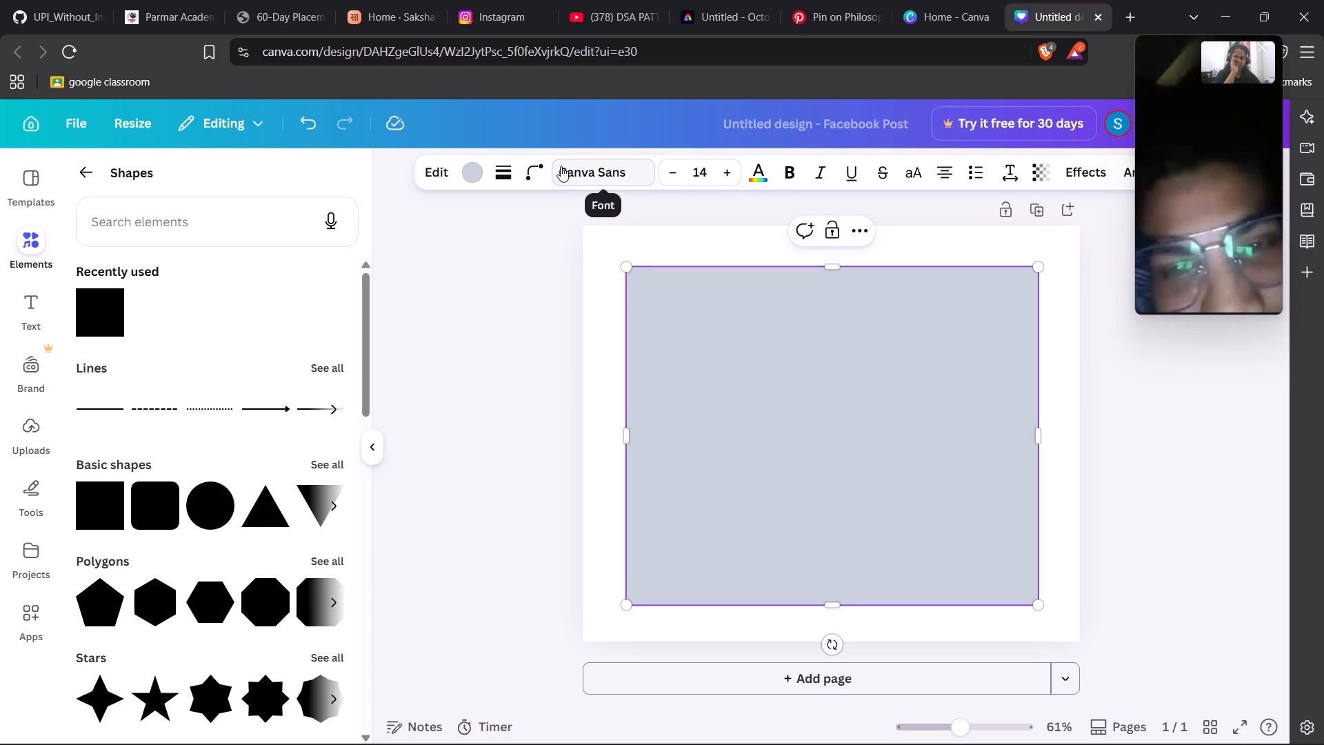
{"action": "left_click", "coordinate": [729, 297]}
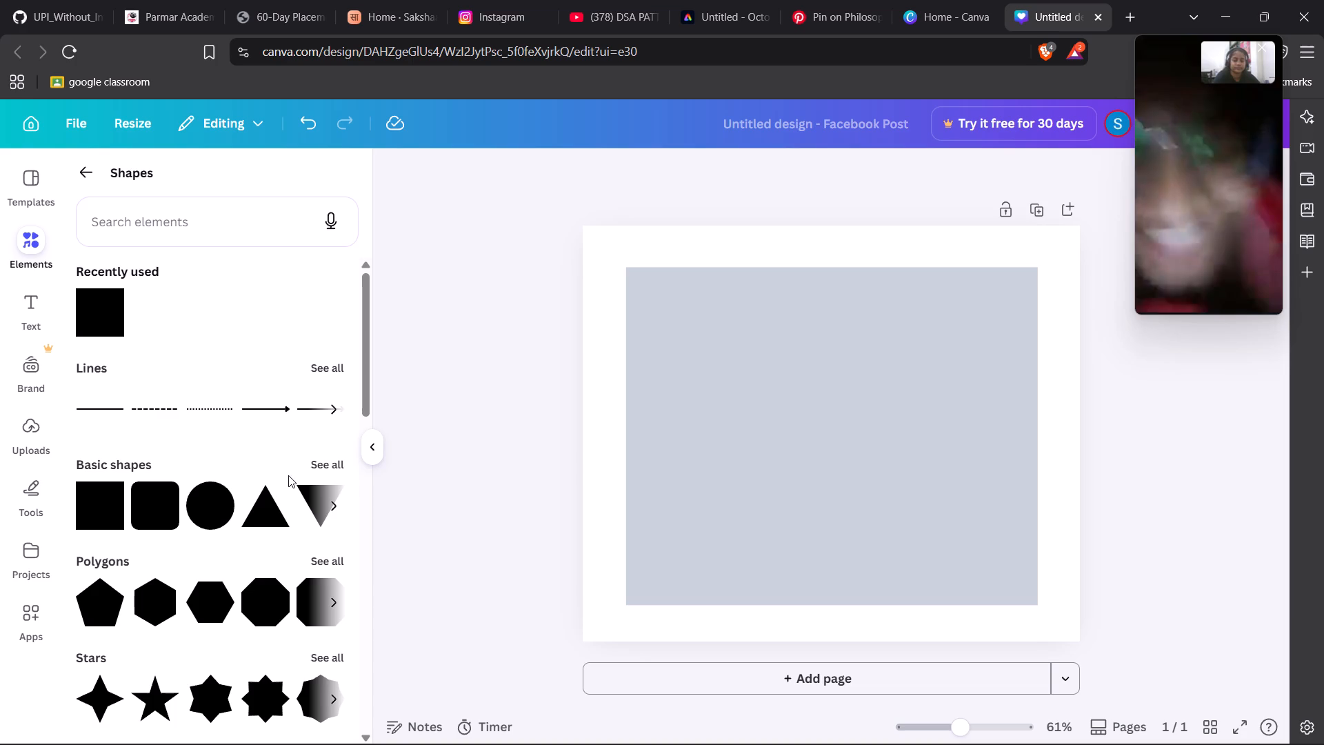
Look through the remaining shape categories and the editing options available for the rectangle.
{"action": "scroll", "coordinate": [259, 523], "scroll_direction": "down", "scroll_amount": 5}
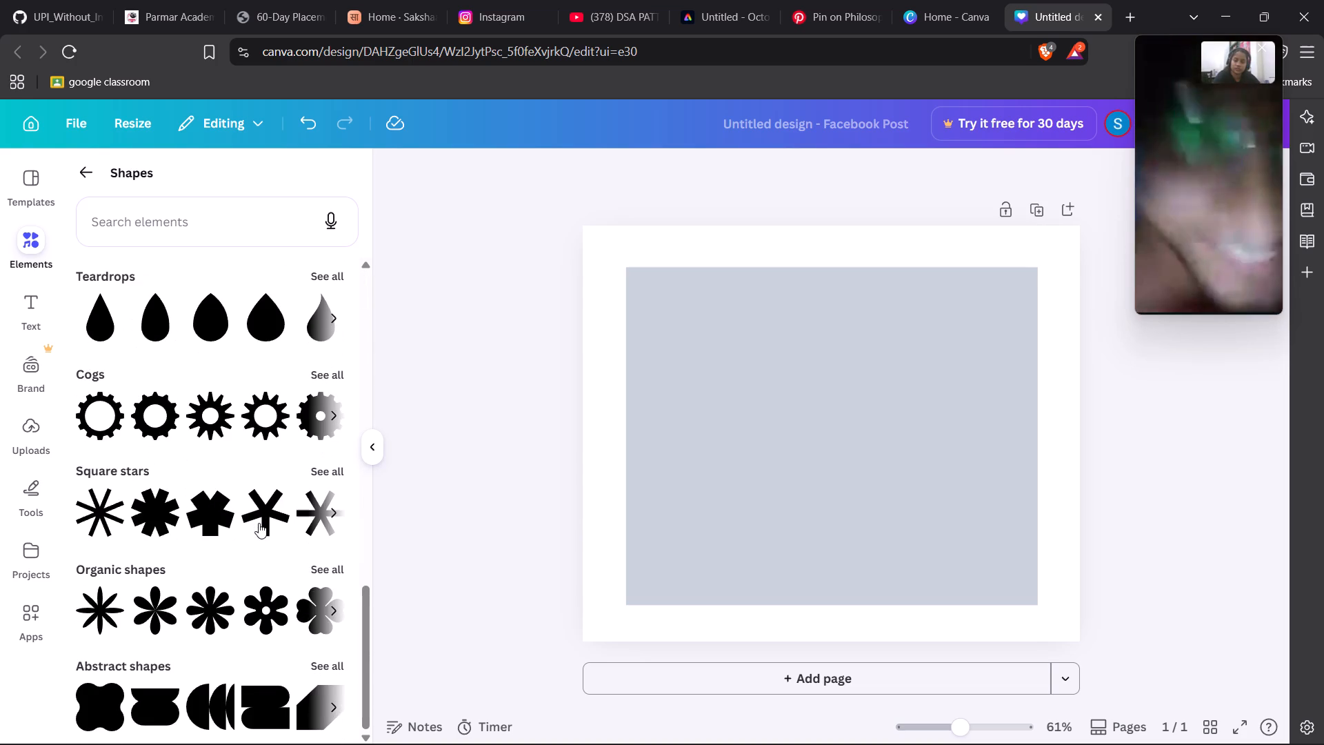
{"action": "scroll", "coordinate": [259, 523], "scroll_direction": "down", "scroll_amount": 2}
{"action": "scroll", "coordinate": [259, 523], "scroll_direction": "up", "scroll_amount": 9}
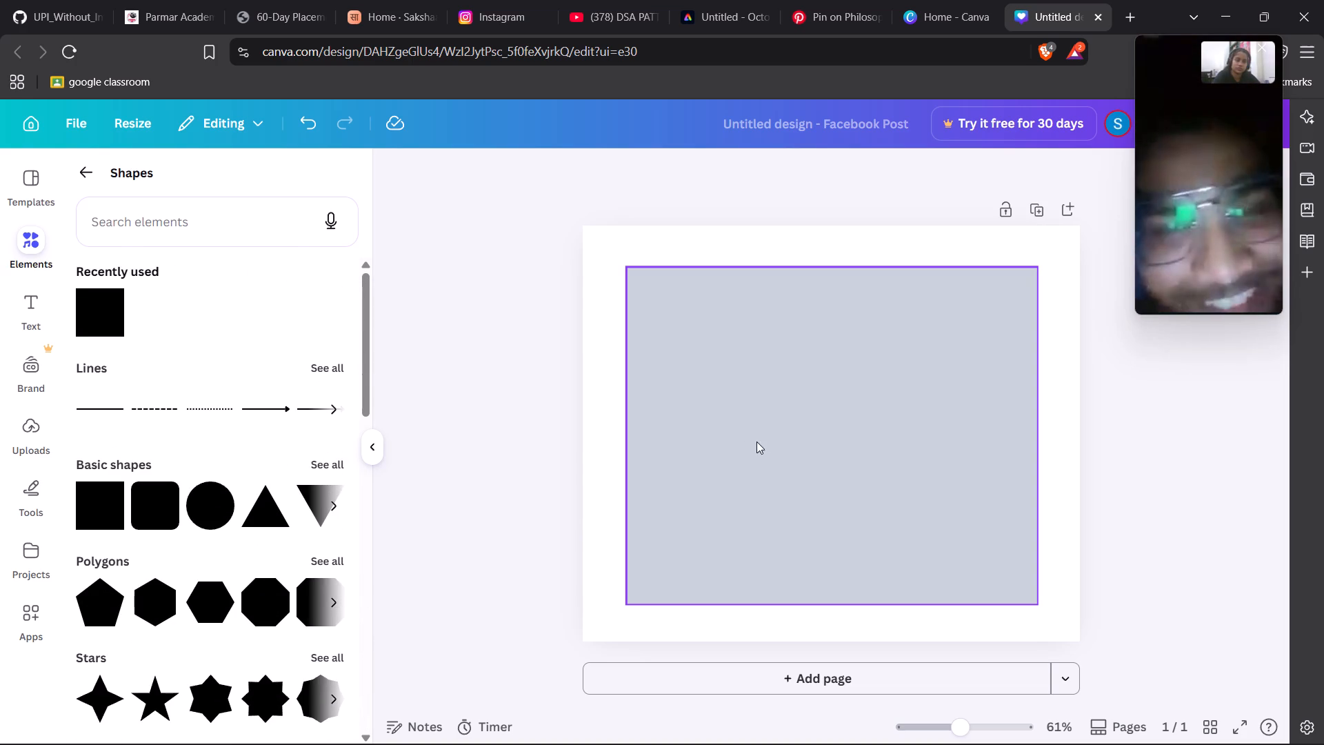
{"action": "right_click", "coordinate": [856, 358]}
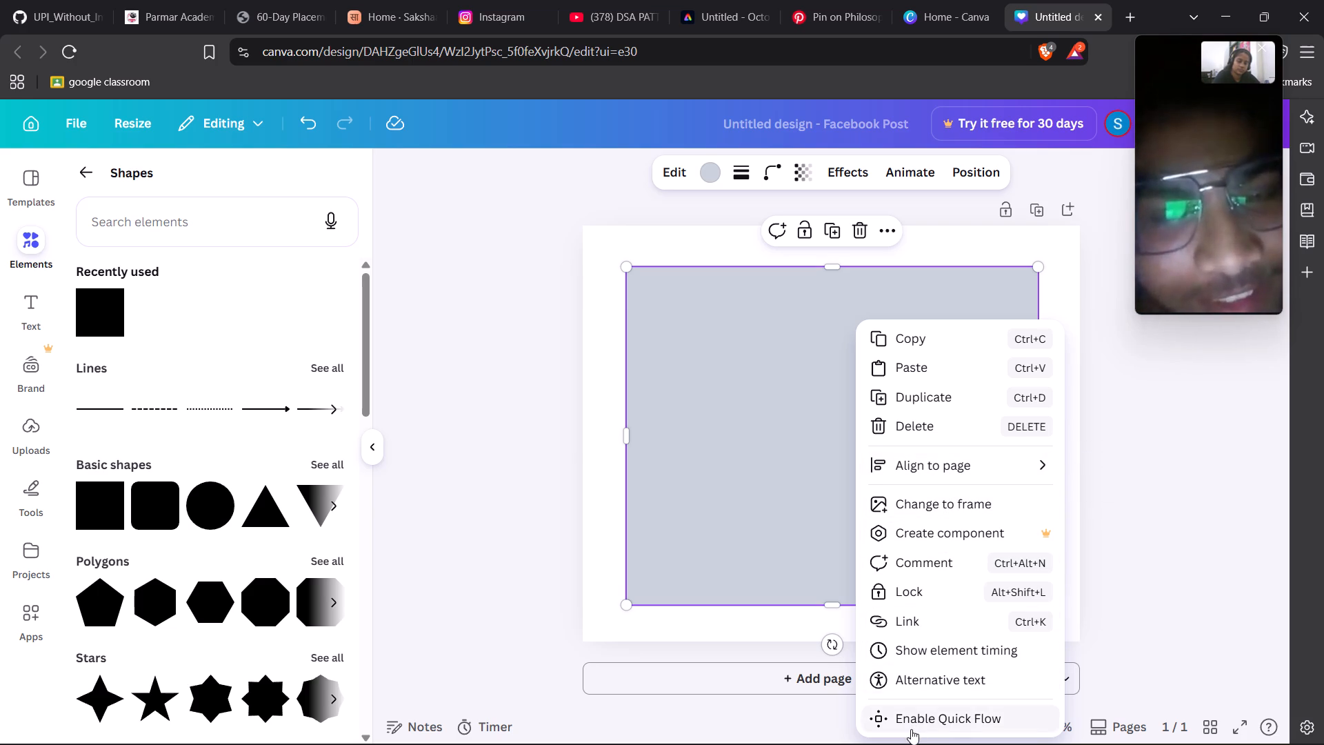
{"action": "left_click", "coordinate": [1107, 559]}
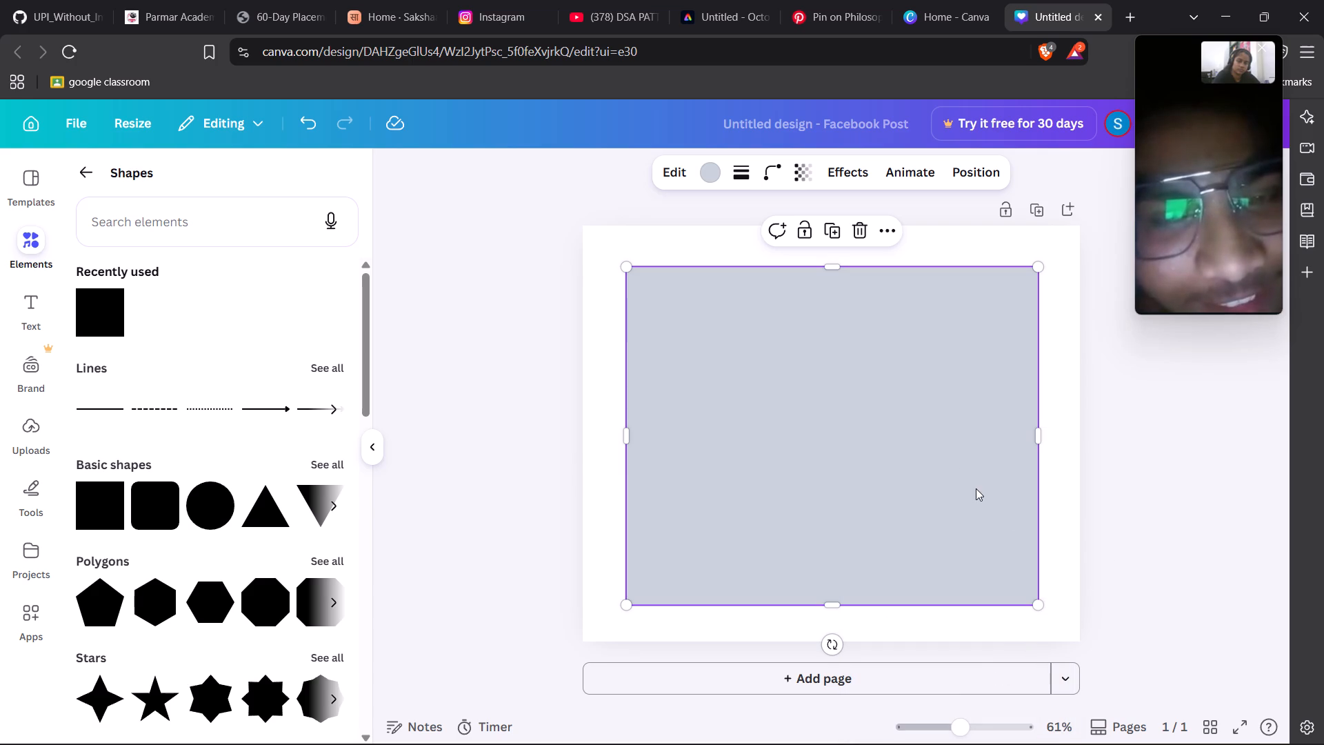
{"action": "left_click", "coordinate": [881, 230]}
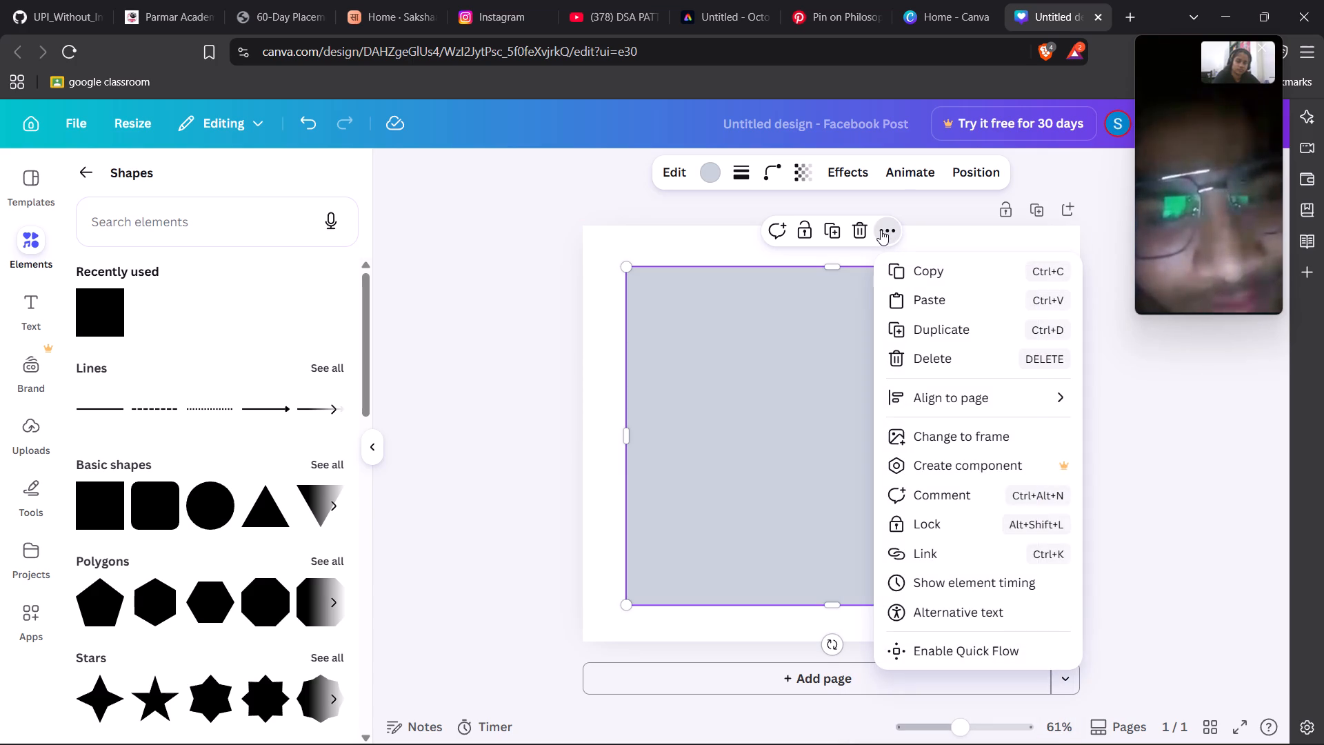
{"action": "left_click", "coordinate": [770, 355]}
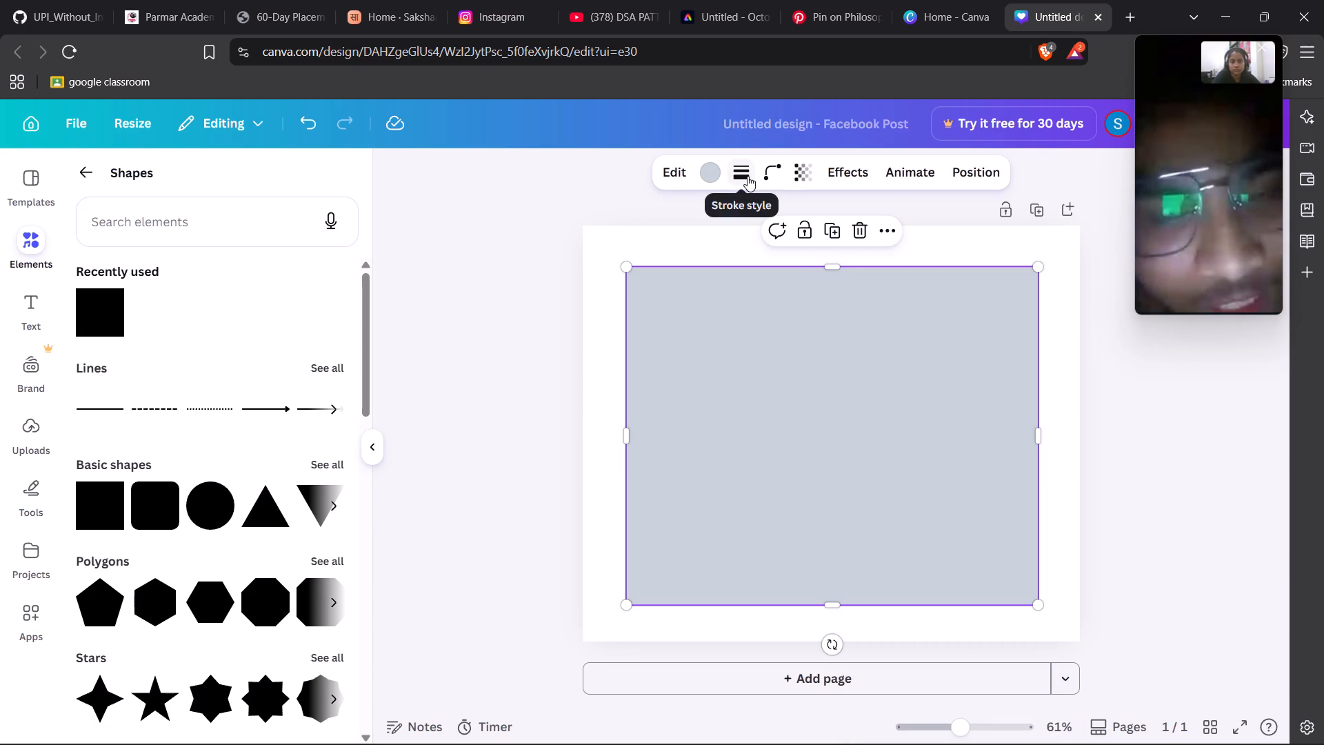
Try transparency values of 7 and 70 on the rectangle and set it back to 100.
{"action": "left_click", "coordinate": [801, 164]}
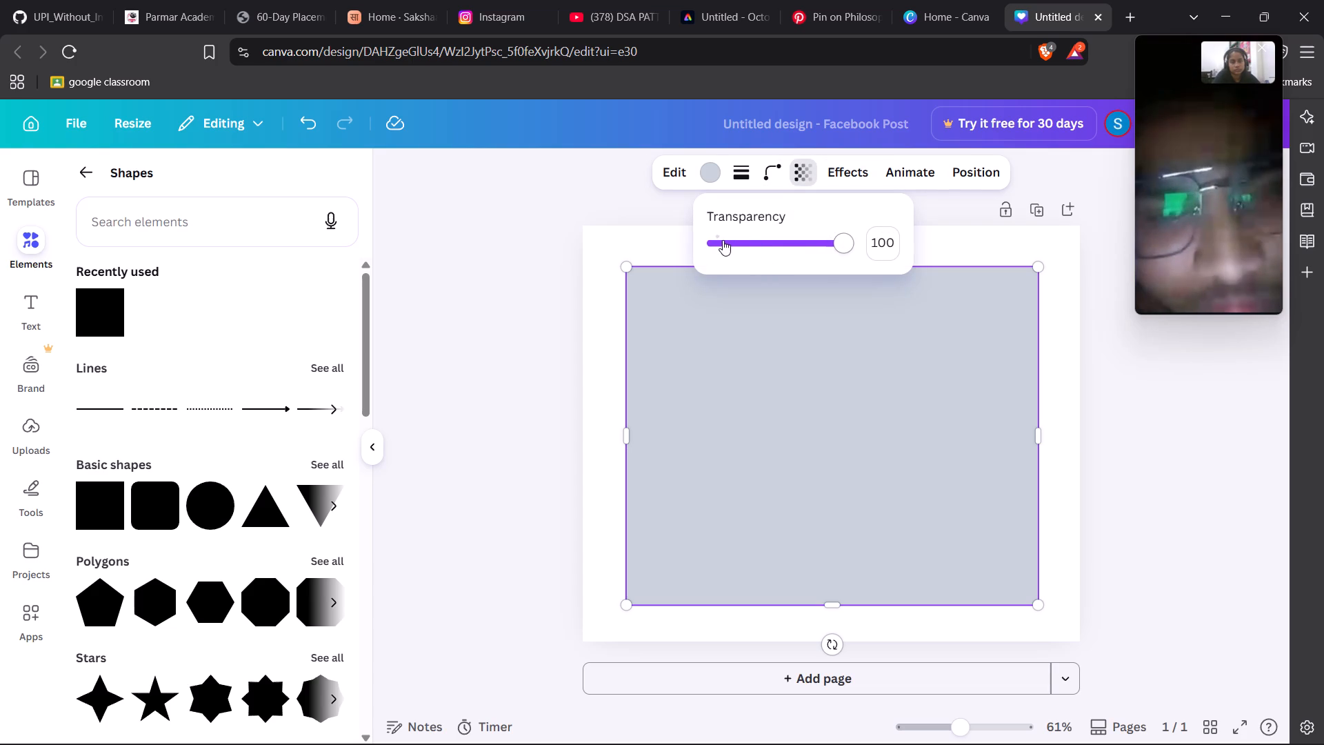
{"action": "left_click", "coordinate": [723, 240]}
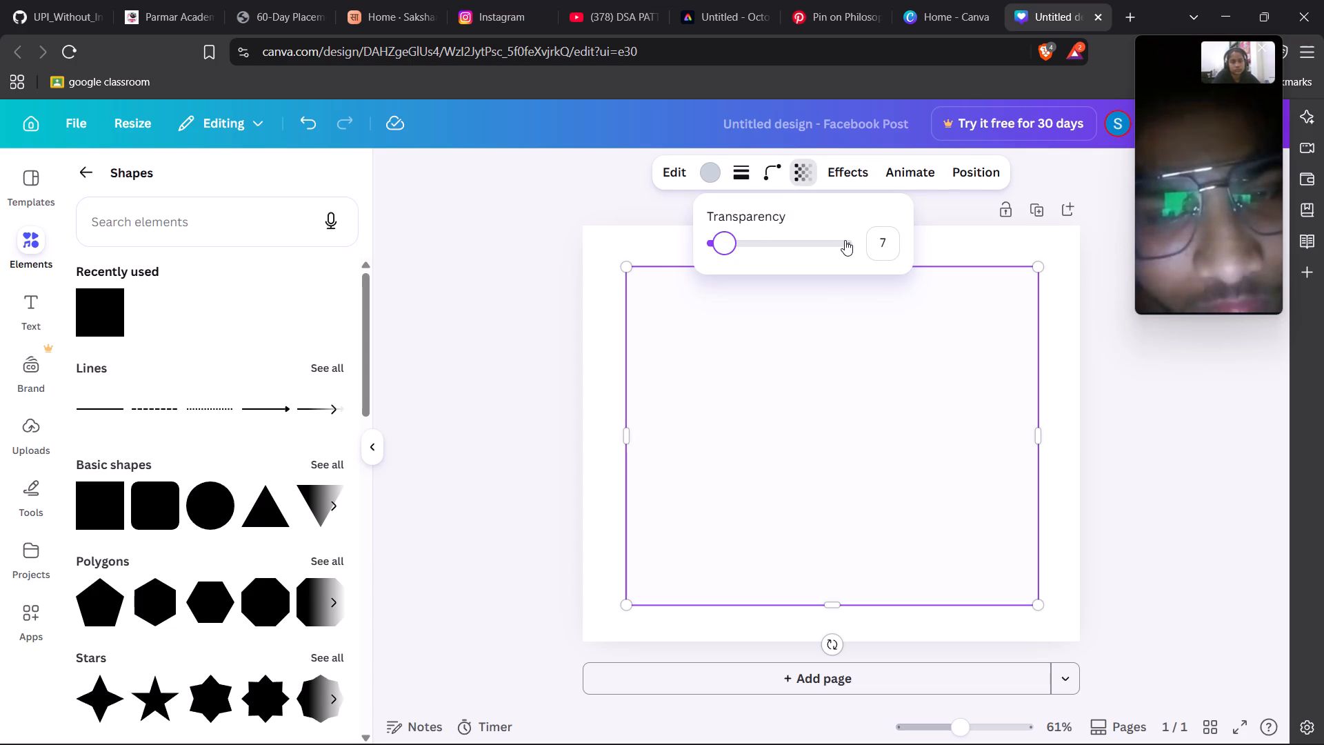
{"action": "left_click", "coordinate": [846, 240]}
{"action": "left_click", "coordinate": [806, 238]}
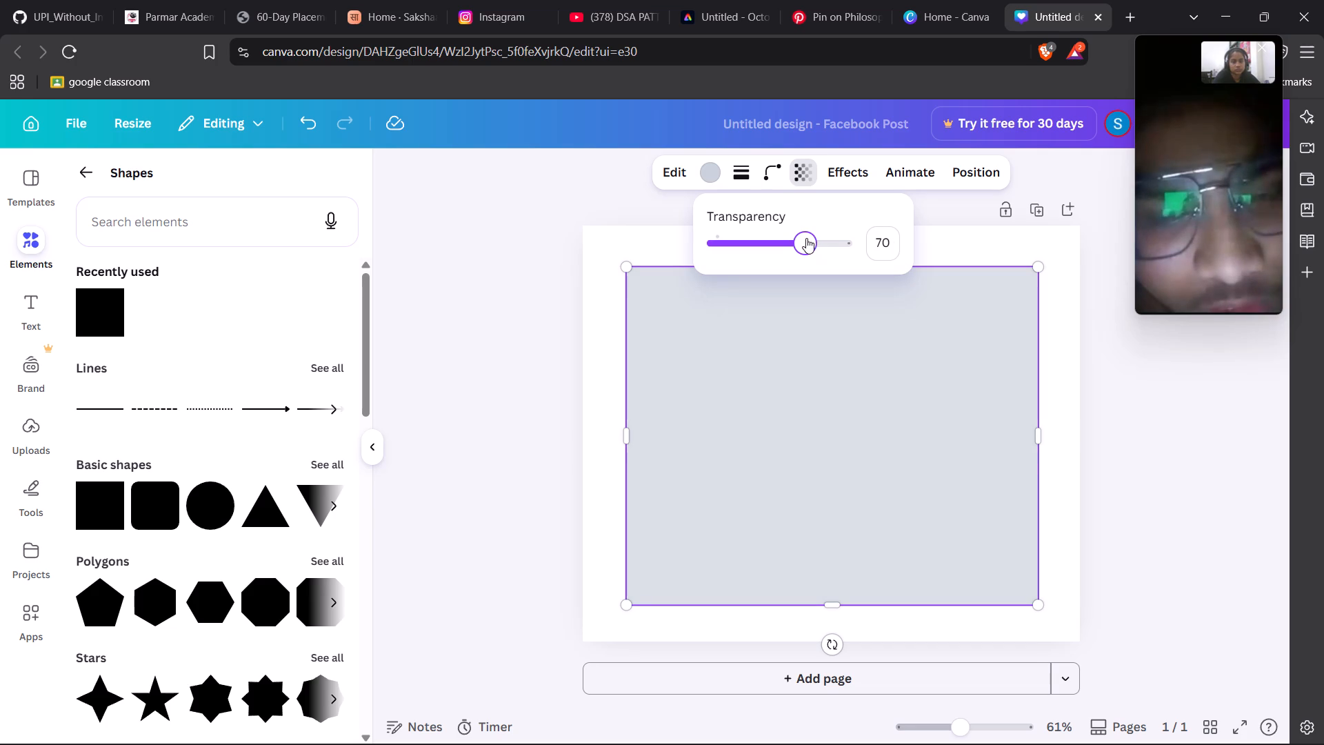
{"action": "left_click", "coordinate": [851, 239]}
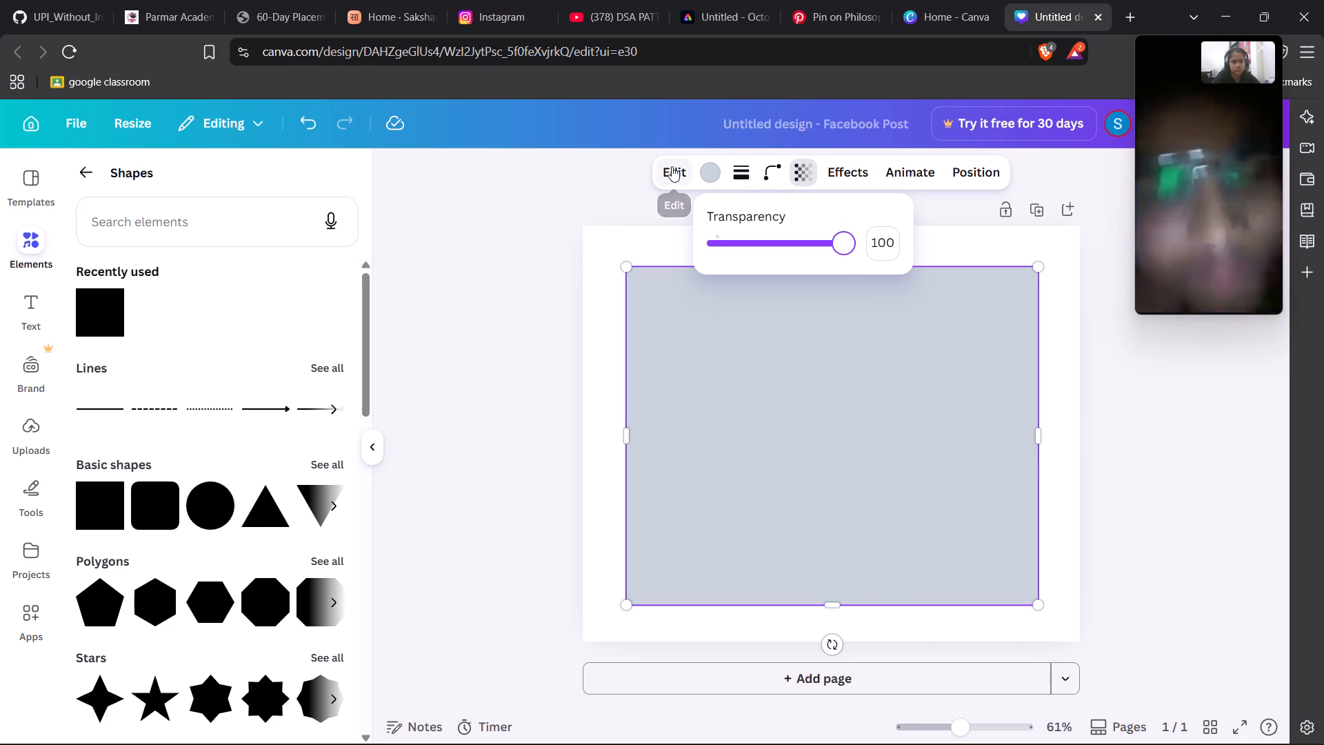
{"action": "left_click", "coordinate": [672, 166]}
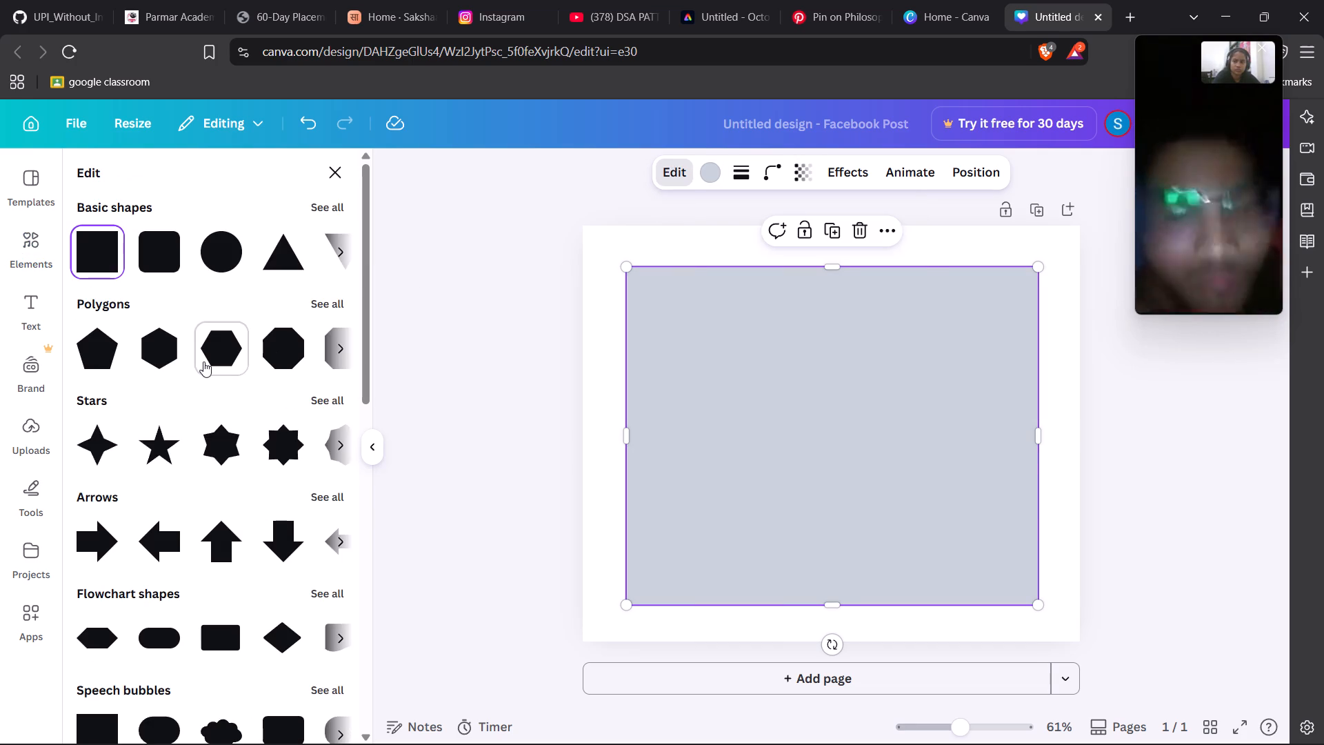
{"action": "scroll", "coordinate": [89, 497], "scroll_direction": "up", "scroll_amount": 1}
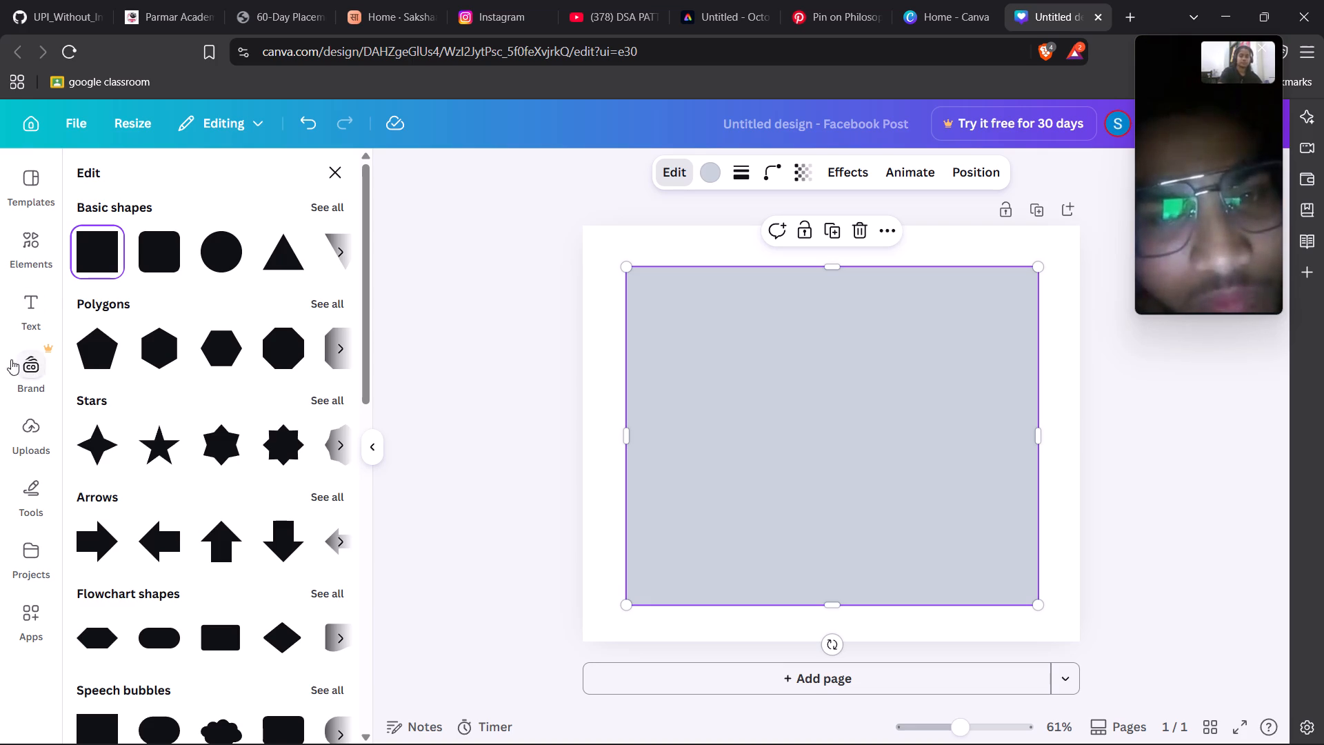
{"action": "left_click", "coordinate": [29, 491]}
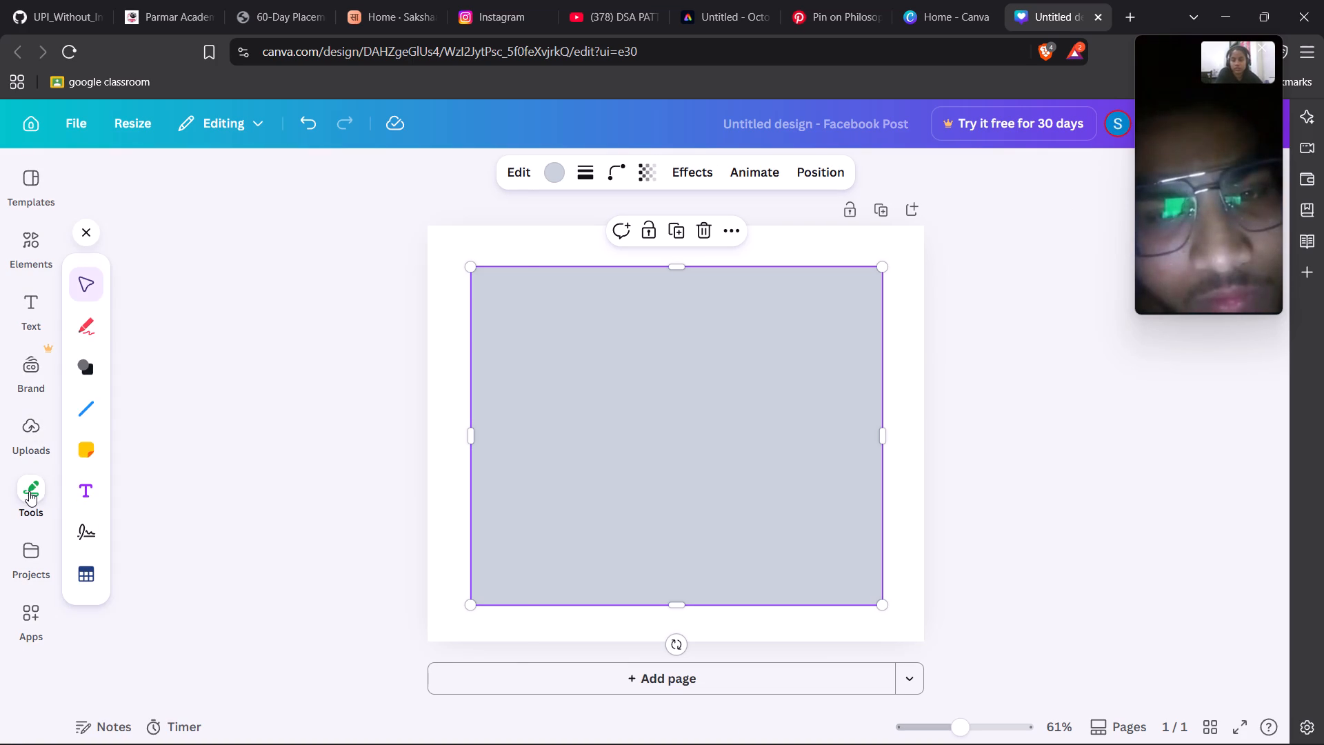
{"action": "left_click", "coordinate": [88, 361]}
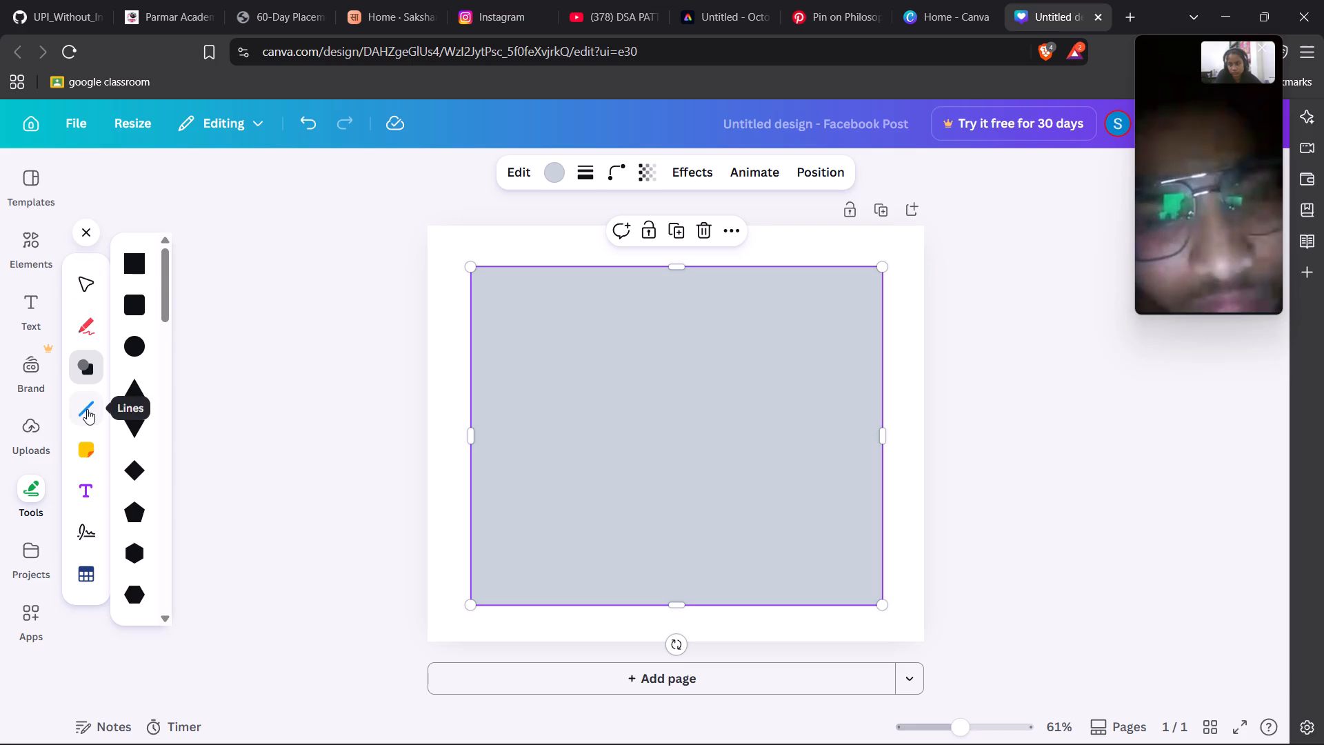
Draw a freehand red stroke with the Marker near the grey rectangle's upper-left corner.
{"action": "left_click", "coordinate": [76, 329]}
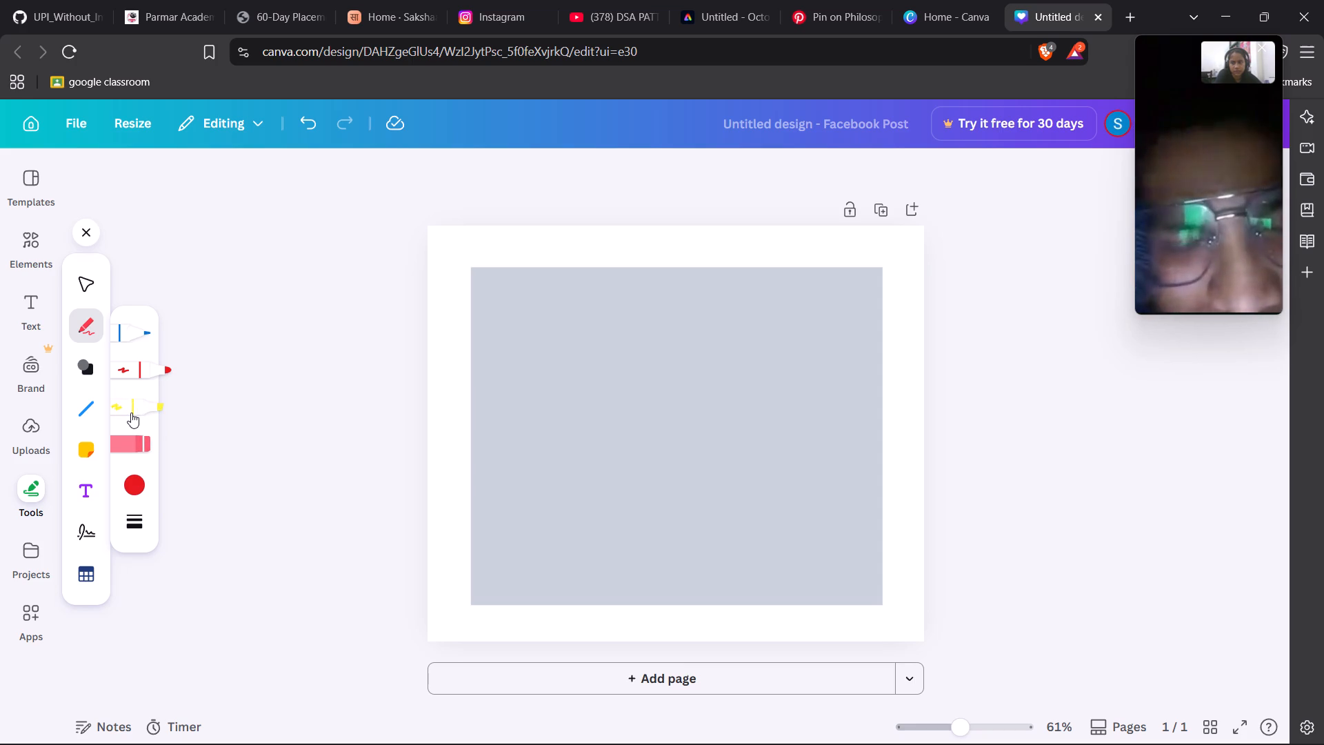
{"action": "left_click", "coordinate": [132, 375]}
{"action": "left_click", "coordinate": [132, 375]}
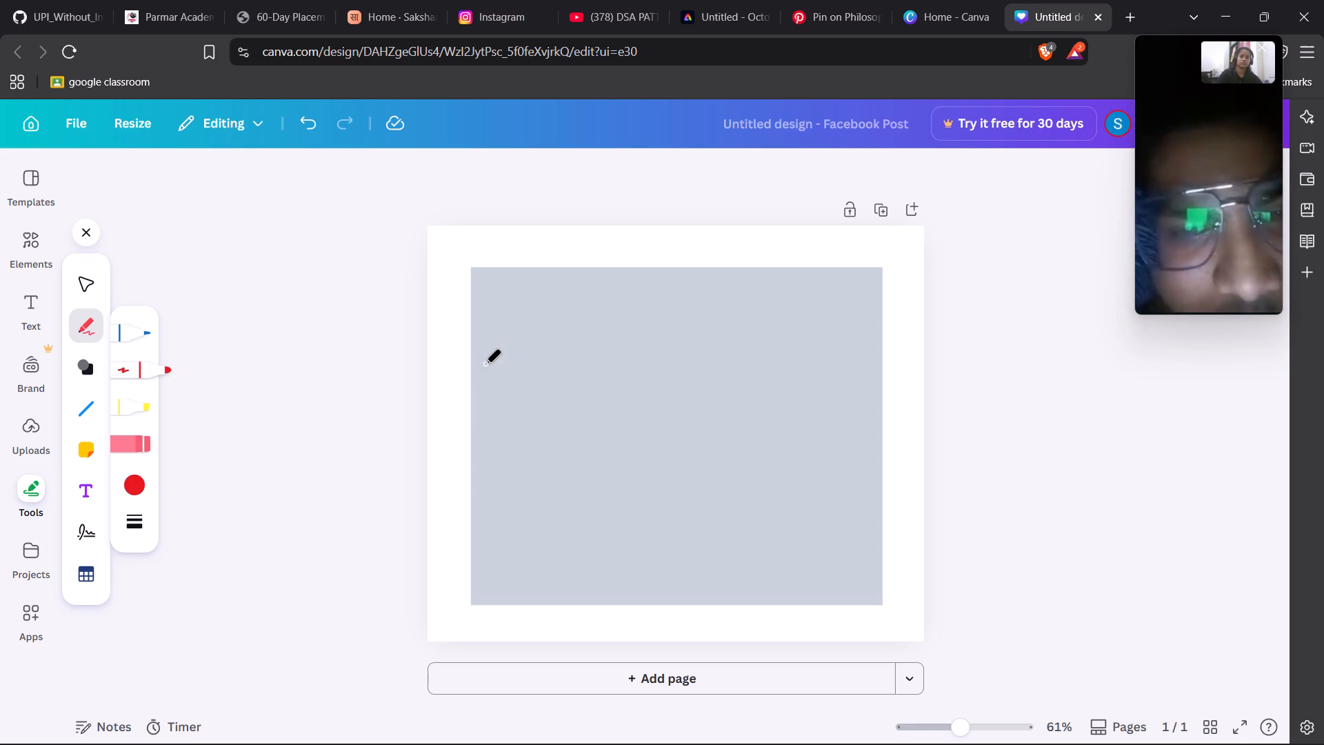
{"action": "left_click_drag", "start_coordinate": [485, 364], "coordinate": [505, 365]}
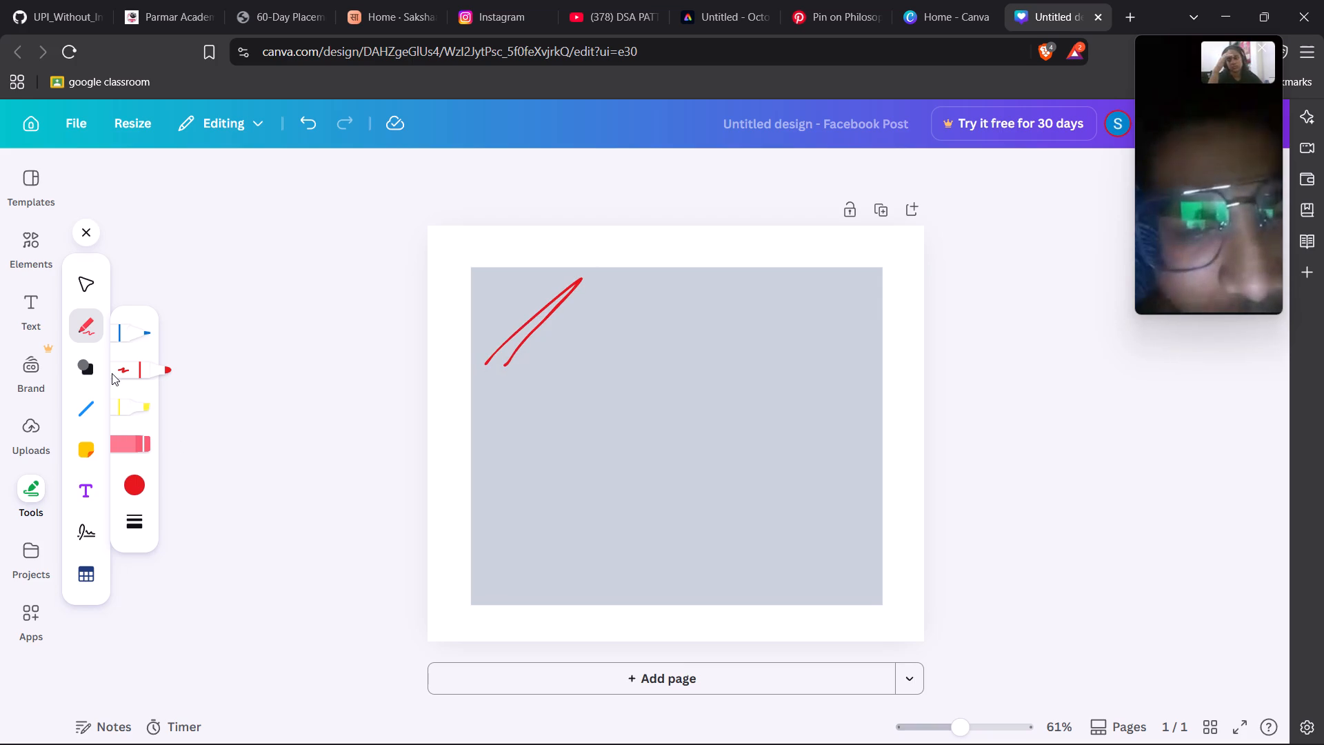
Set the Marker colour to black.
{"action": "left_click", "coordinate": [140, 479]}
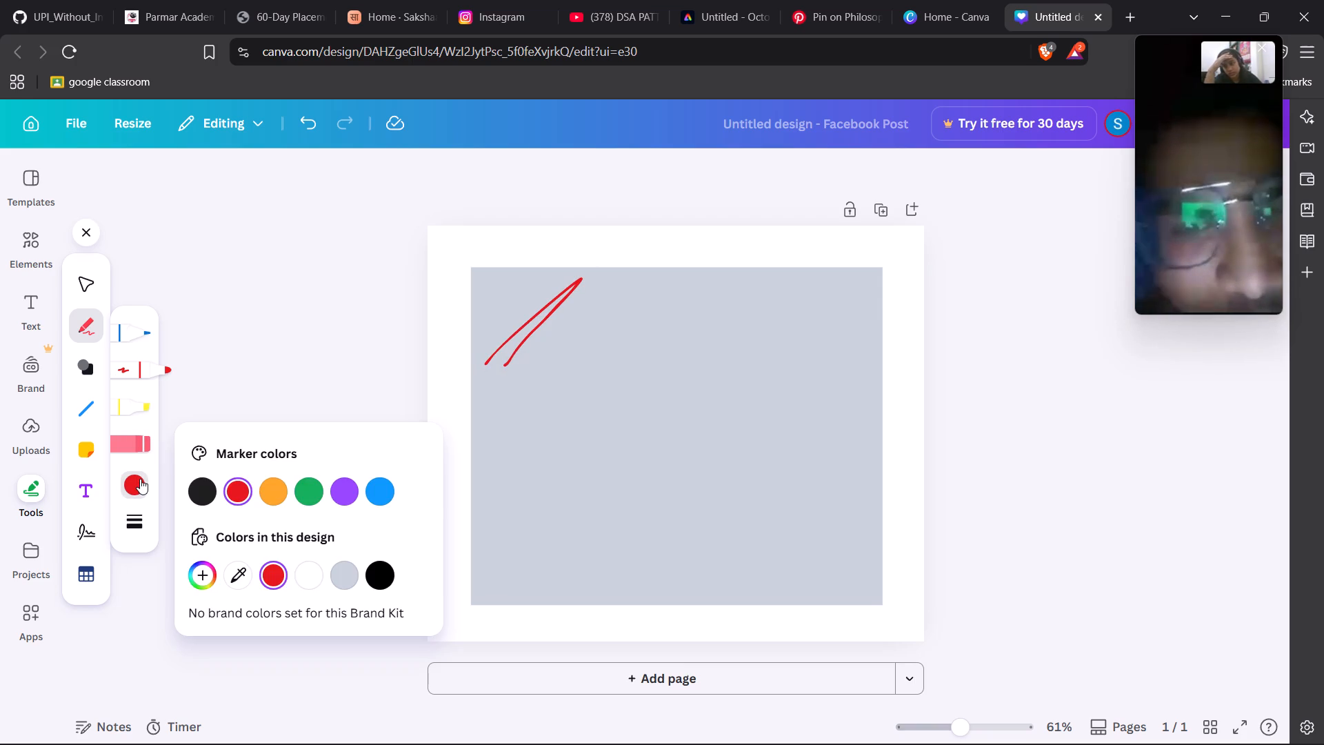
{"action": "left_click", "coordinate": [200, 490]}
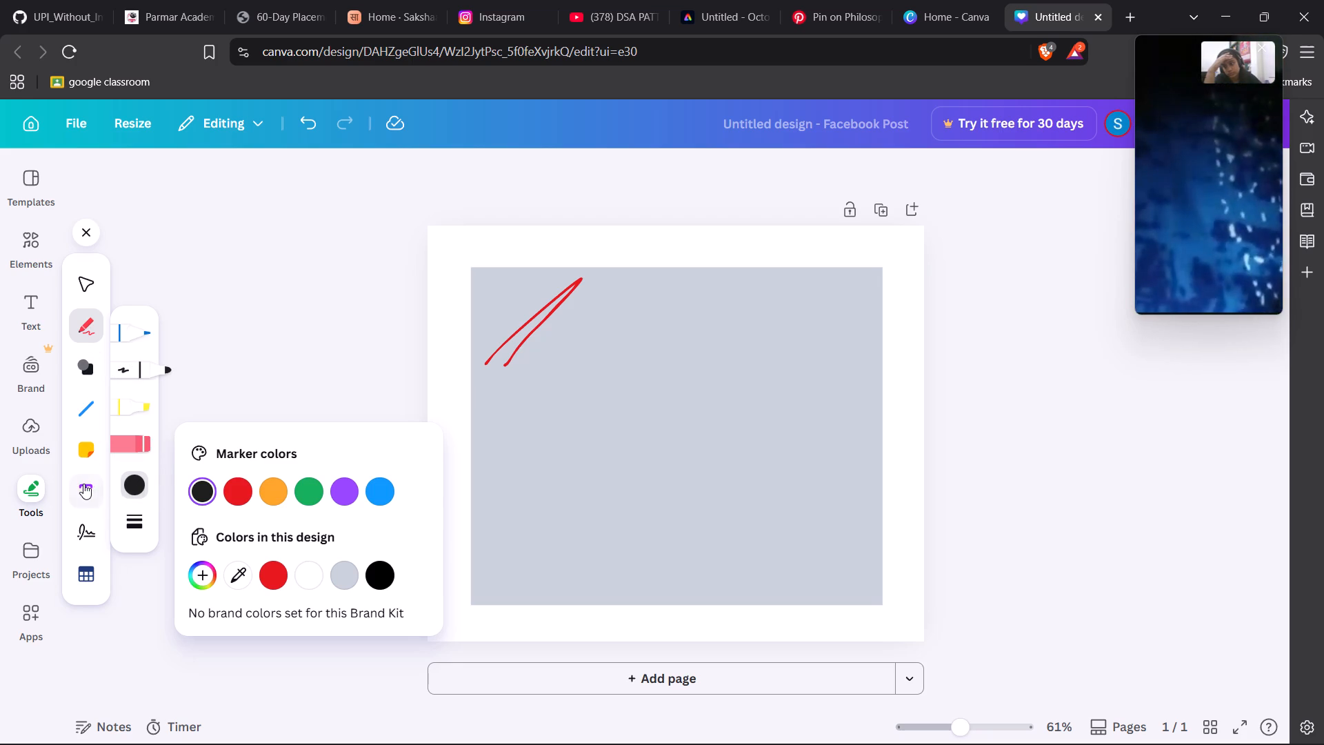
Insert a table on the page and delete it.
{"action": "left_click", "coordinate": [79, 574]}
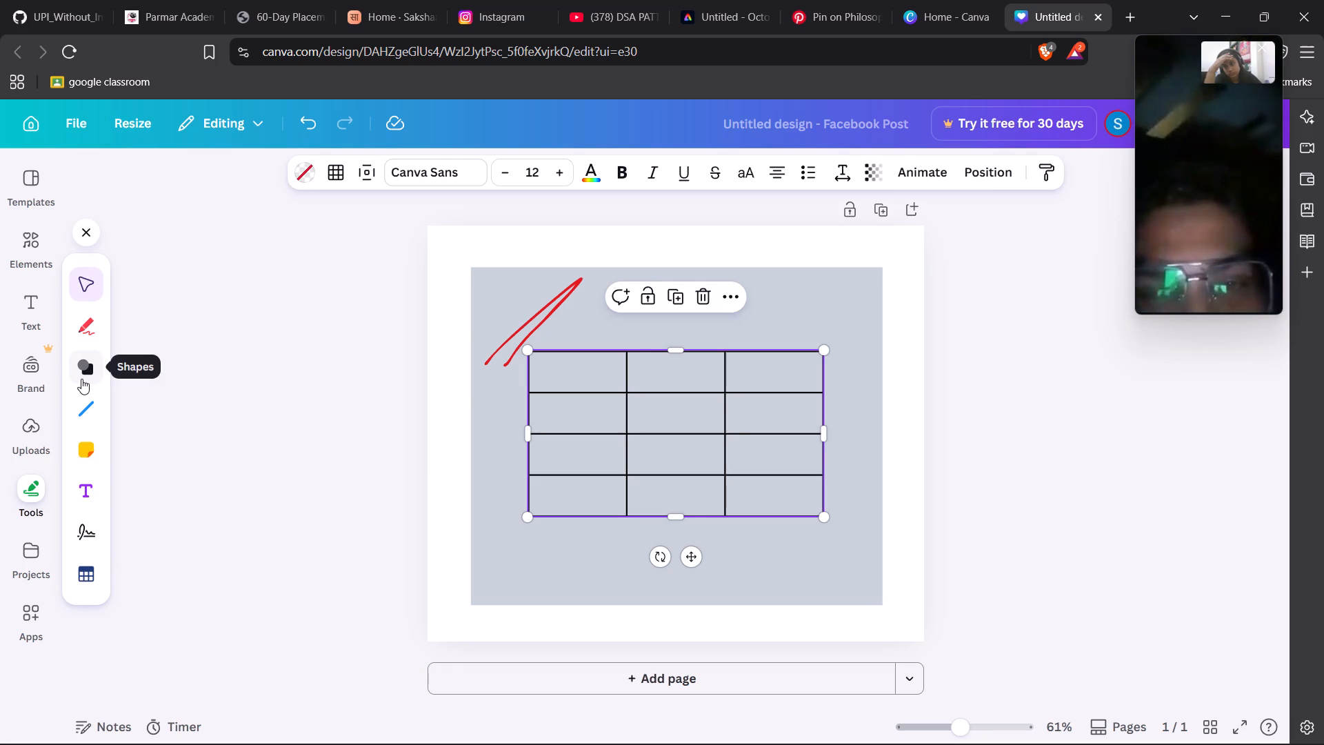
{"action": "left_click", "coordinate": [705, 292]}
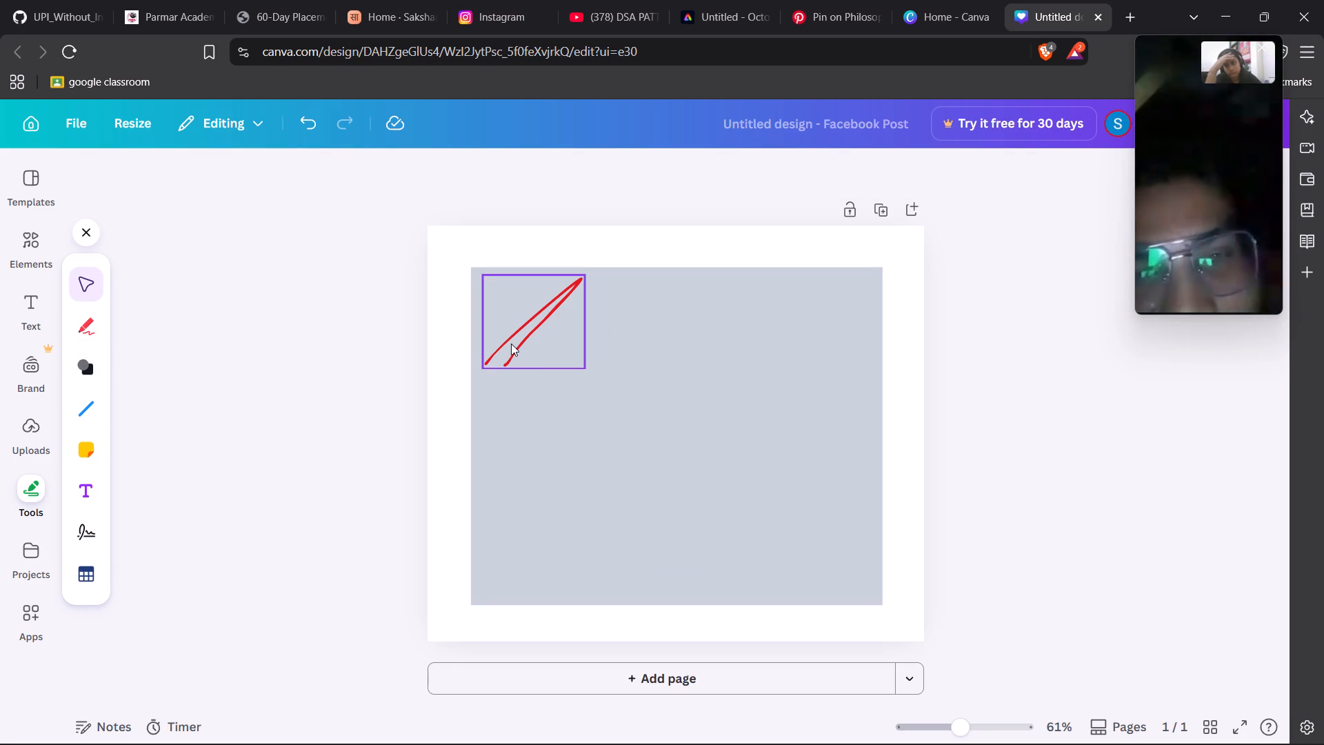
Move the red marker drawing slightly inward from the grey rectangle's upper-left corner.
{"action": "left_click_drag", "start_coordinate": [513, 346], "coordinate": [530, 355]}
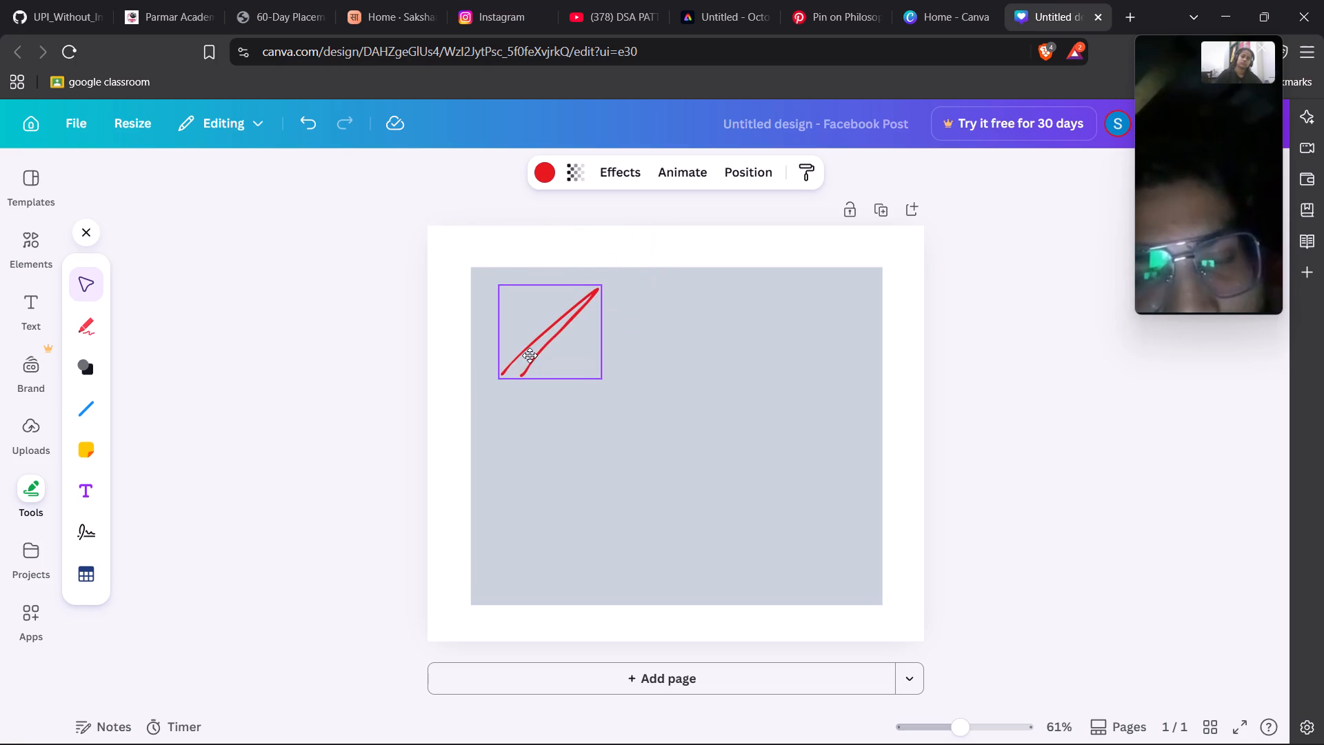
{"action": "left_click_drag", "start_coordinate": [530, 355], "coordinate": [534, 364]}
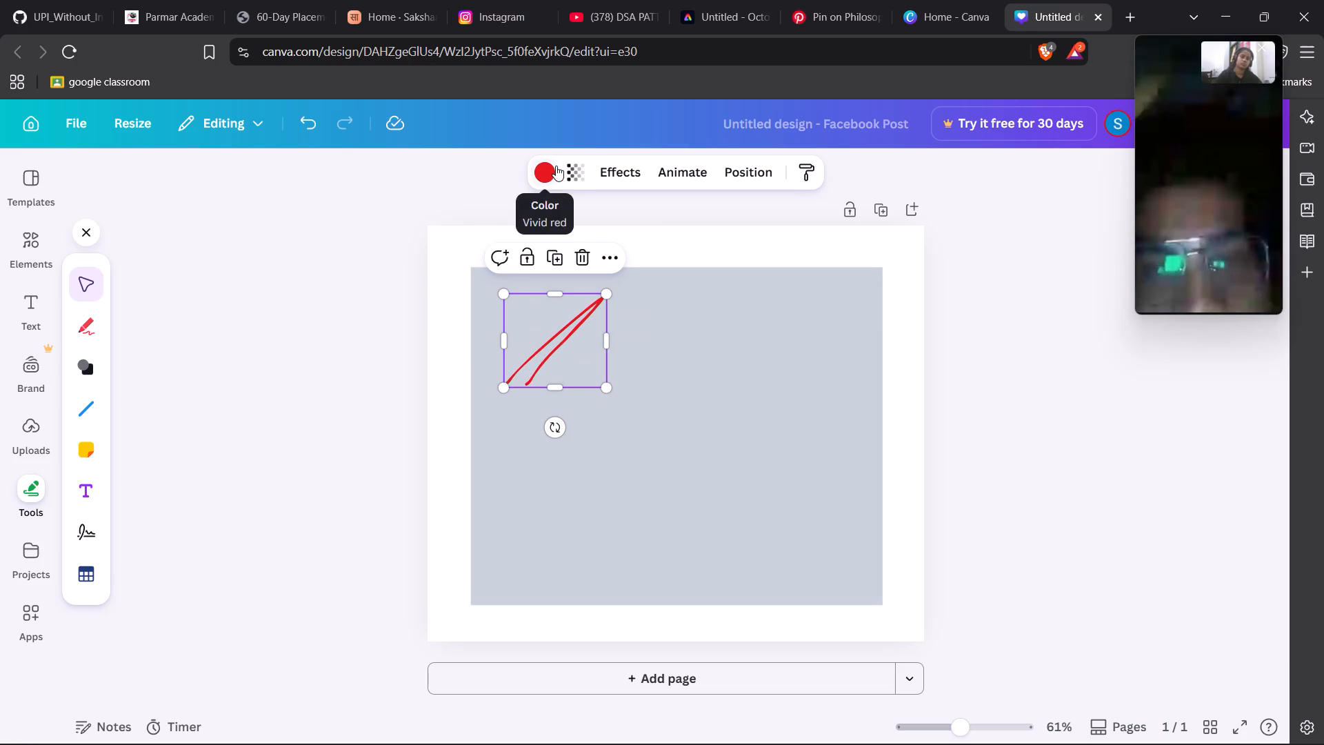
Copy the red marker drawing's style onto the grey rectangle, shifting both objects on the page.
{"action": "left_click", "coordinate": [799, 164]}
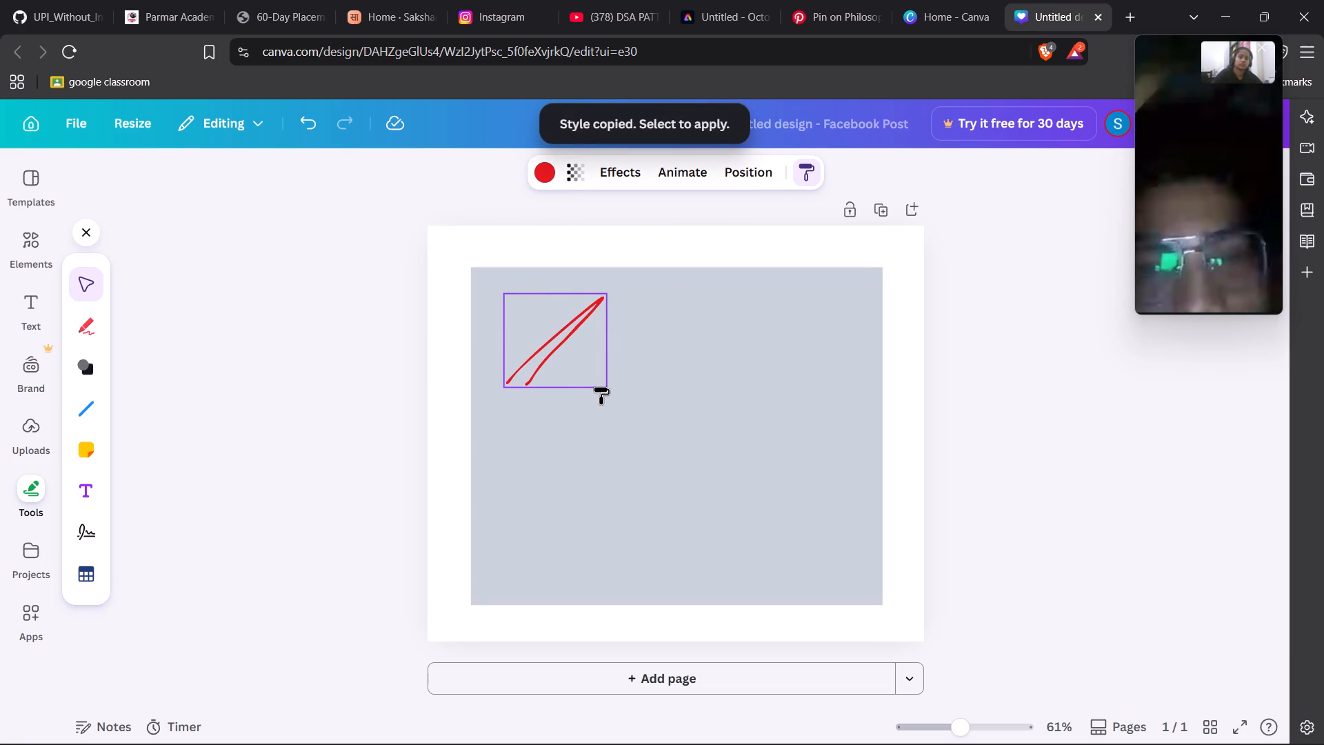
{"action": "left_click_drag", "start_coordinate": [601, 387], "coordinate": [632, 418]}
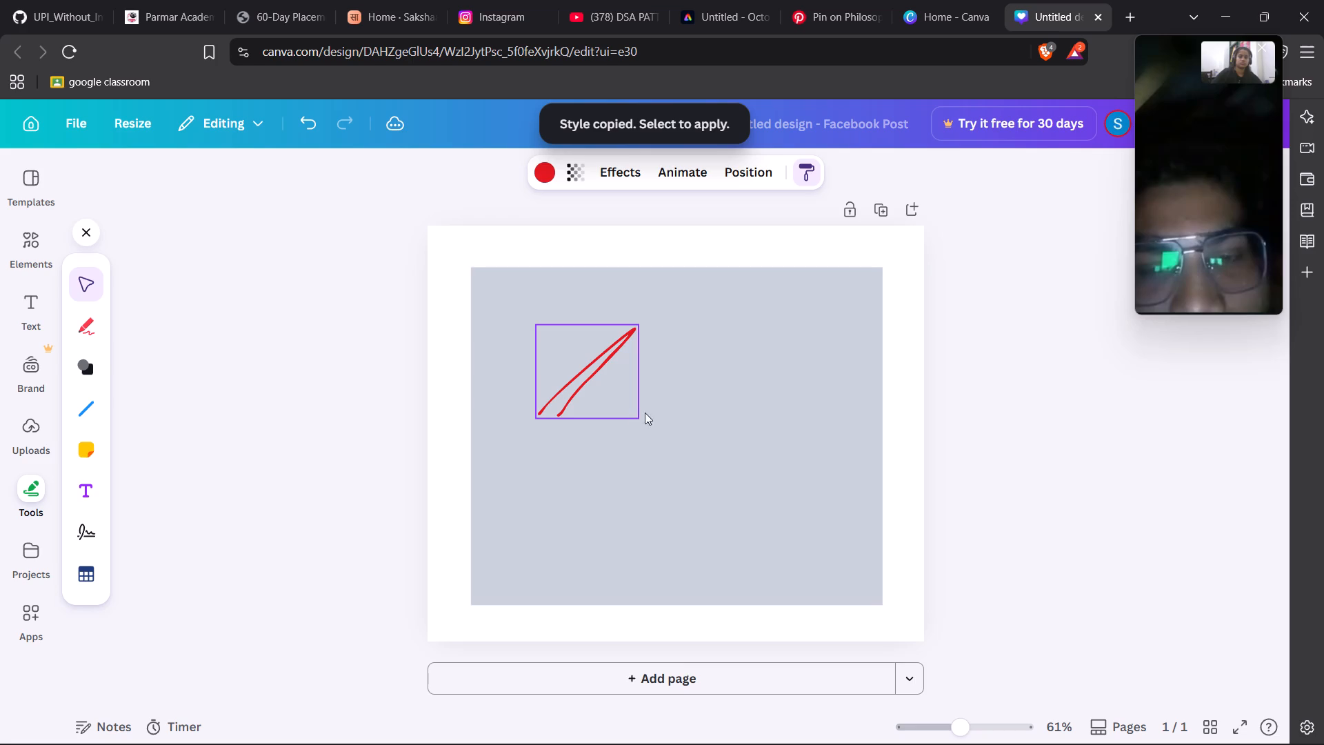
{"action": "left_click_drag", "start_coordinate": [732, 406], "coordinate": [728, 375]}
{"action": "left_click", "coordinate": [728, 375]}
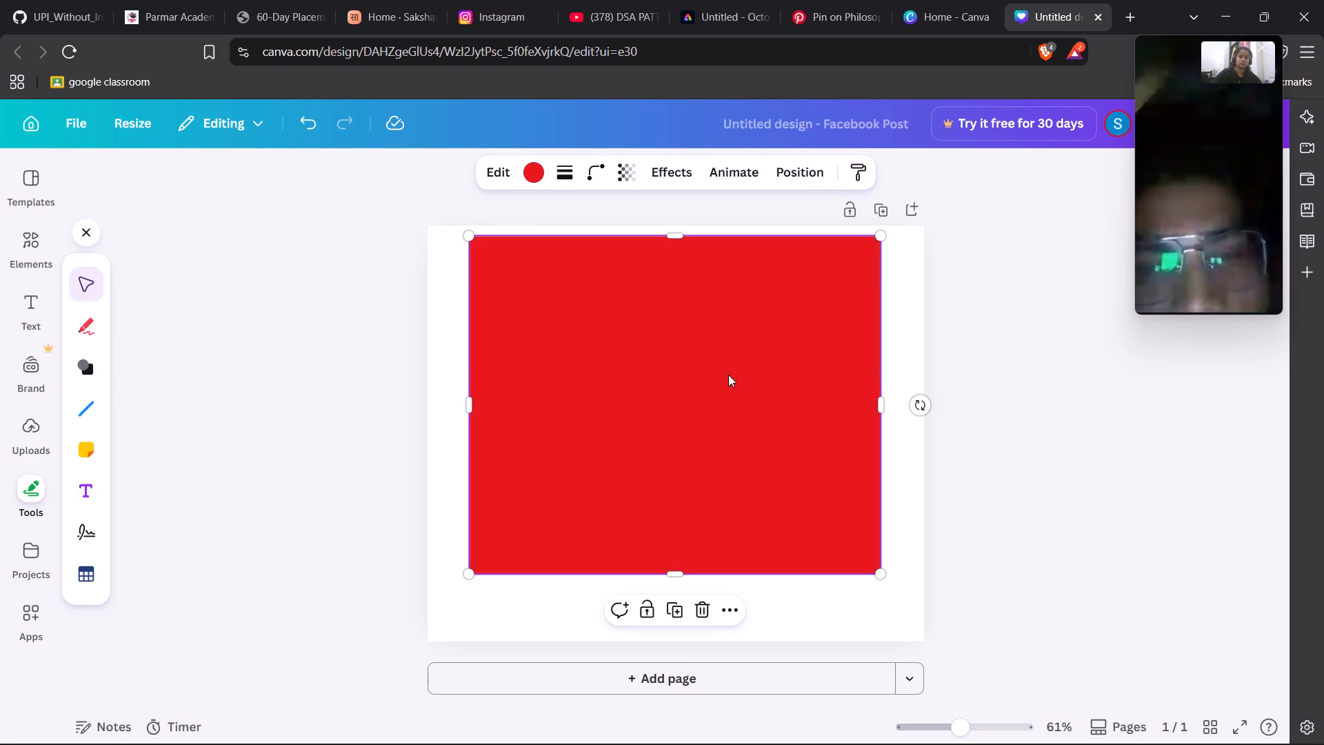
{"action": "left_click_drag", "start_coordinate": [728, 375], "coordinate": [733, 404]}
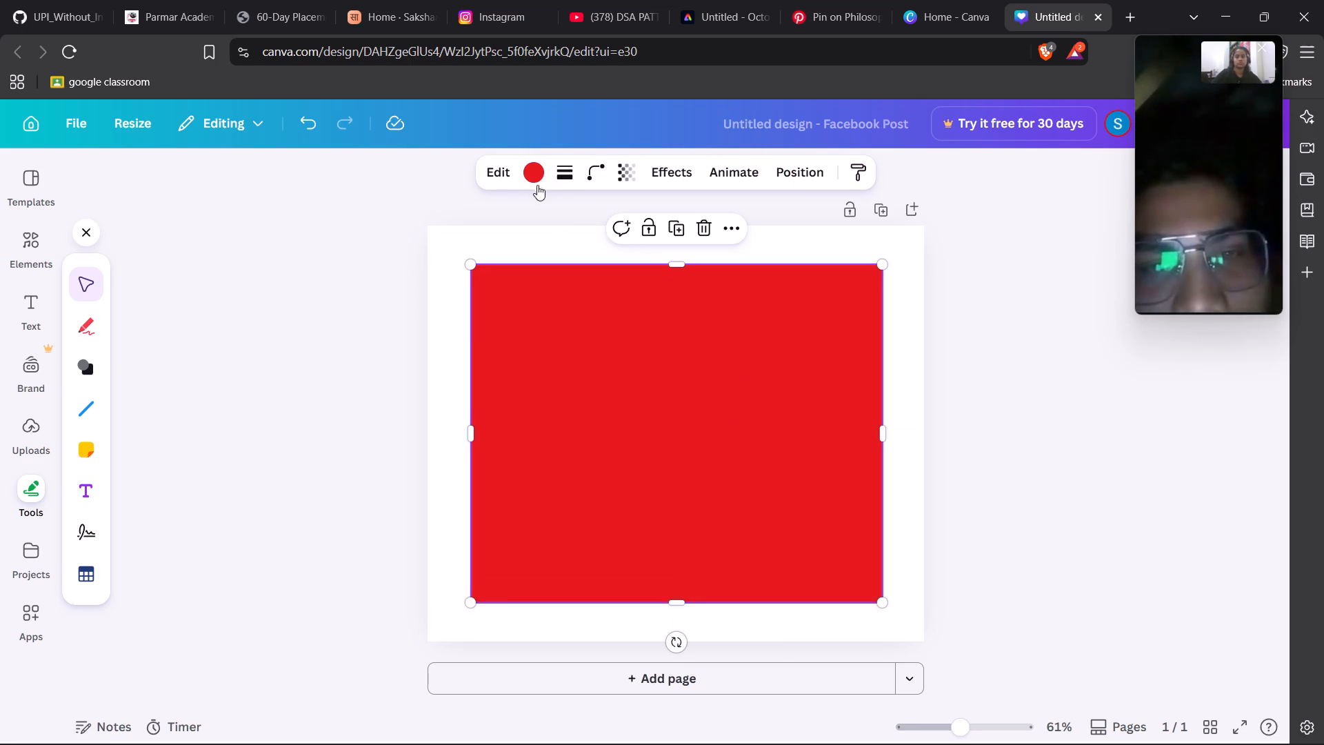
Change the large red rectangle's fill colour to black.
{"action": "left_click", "coordinate": [536, 183]}
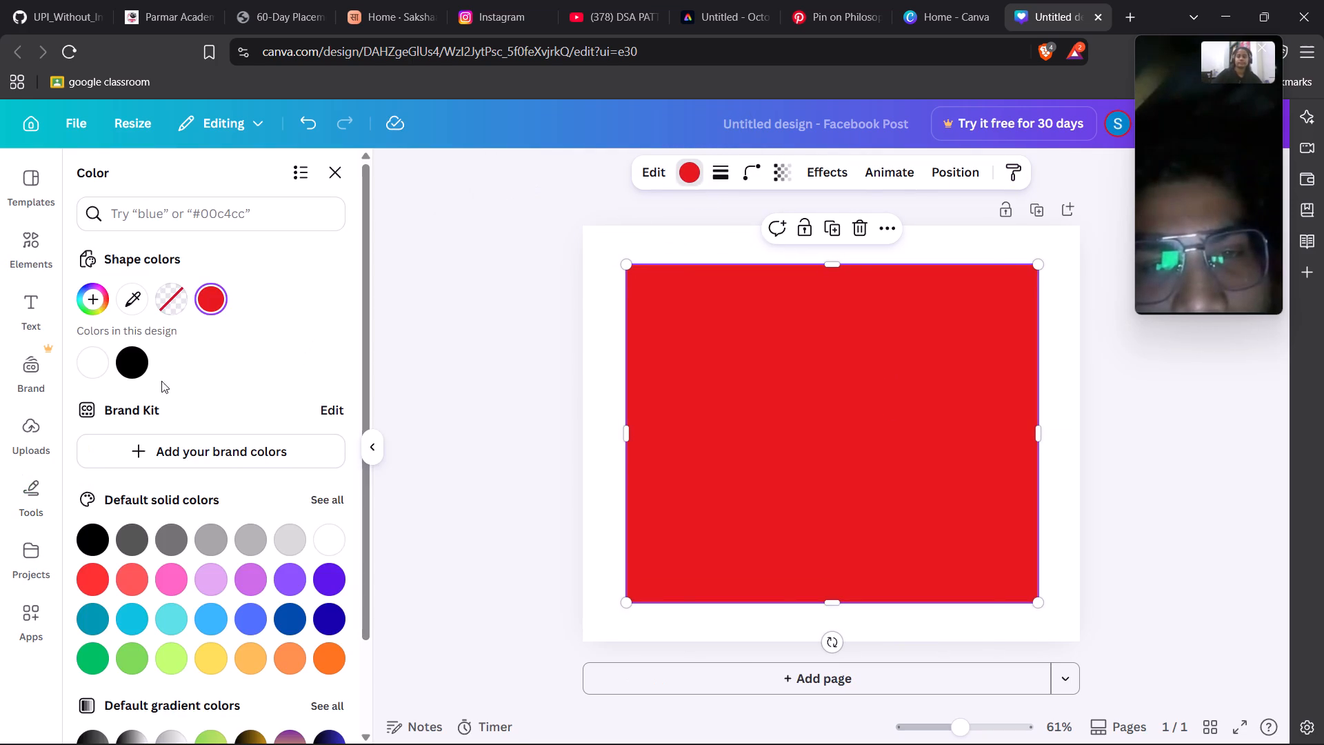
{"action": "left_click", "coordinate": [128, 370]}
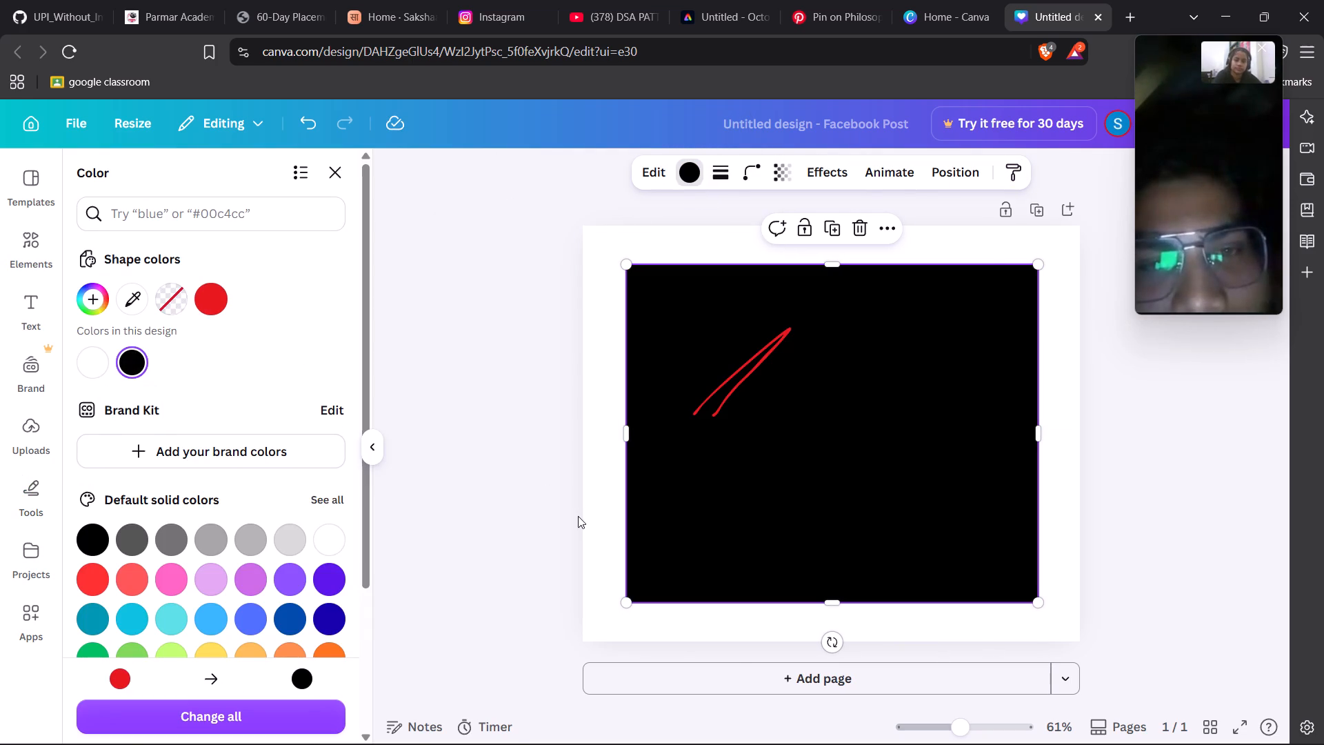
Delete the red marker drawing from the black rectangle.
{"action": "left_click", "coordinate": [742, 393]}
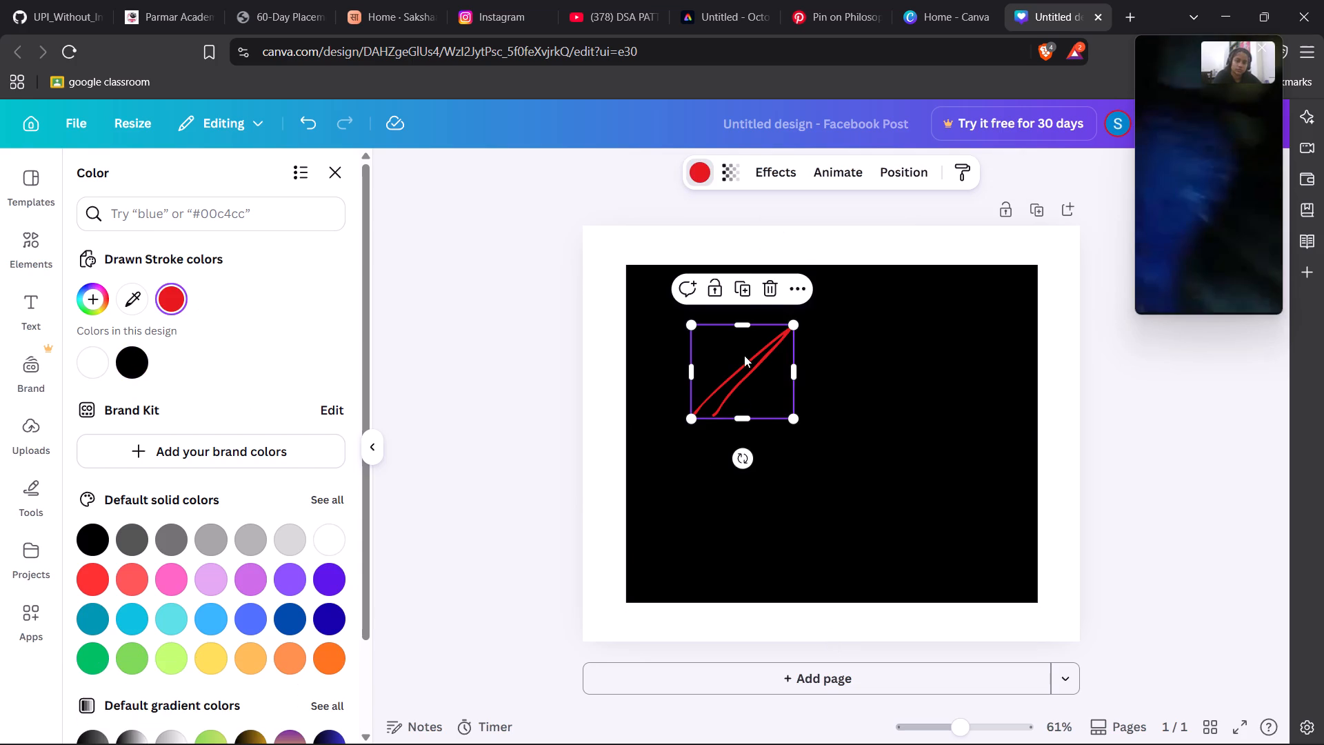
{"action": "left_click", "coordinate": [770, 294]}
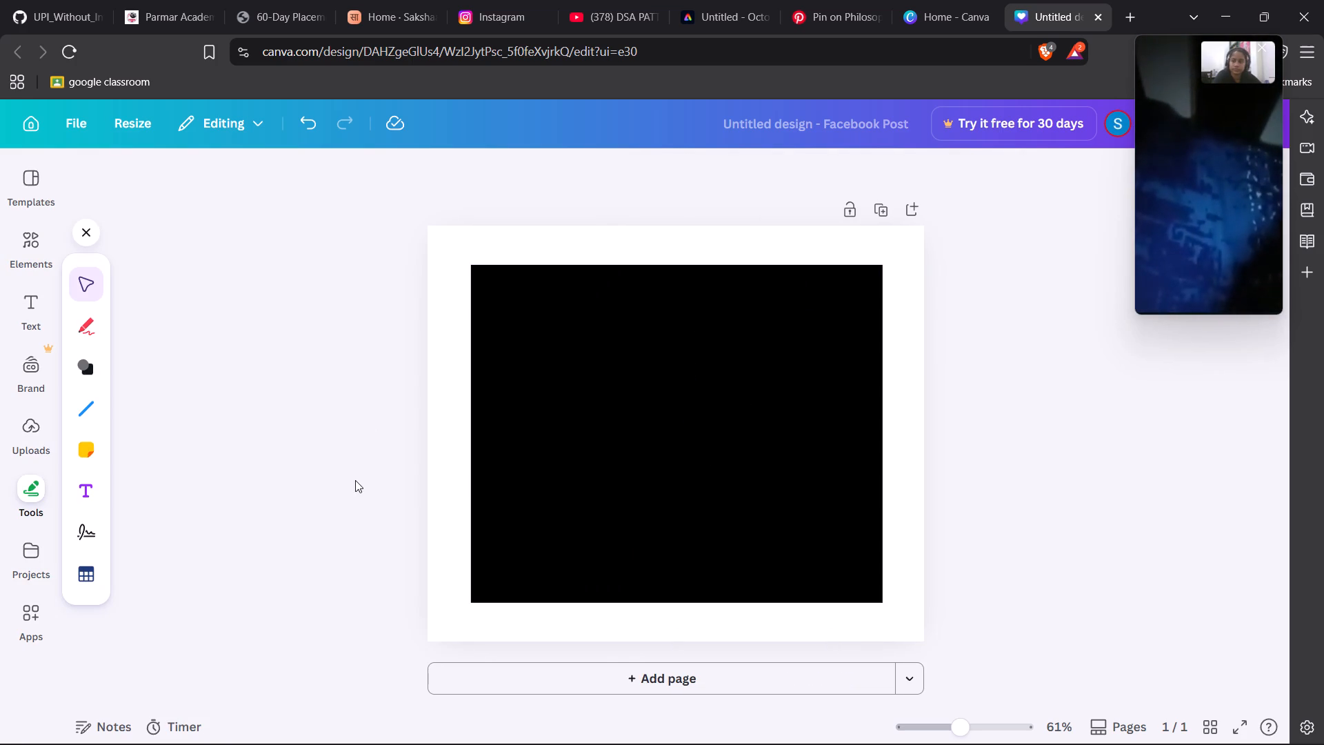
Check the October National Arts and Humanities Month design in Adobe Express for reference, and return to the Canva design.
{"action": "left_click", "coordinate": [29, 181]}
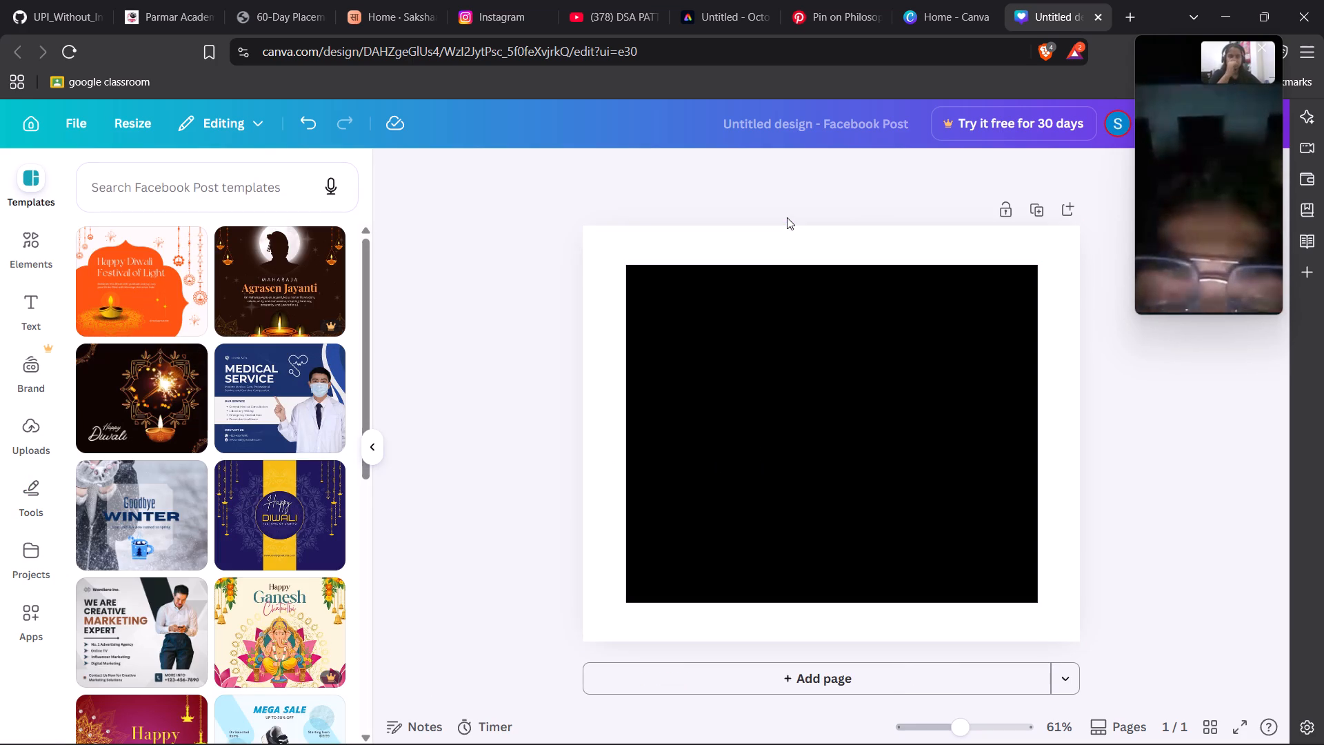
{"action": "left_click", "coordinate": [742, 0]}
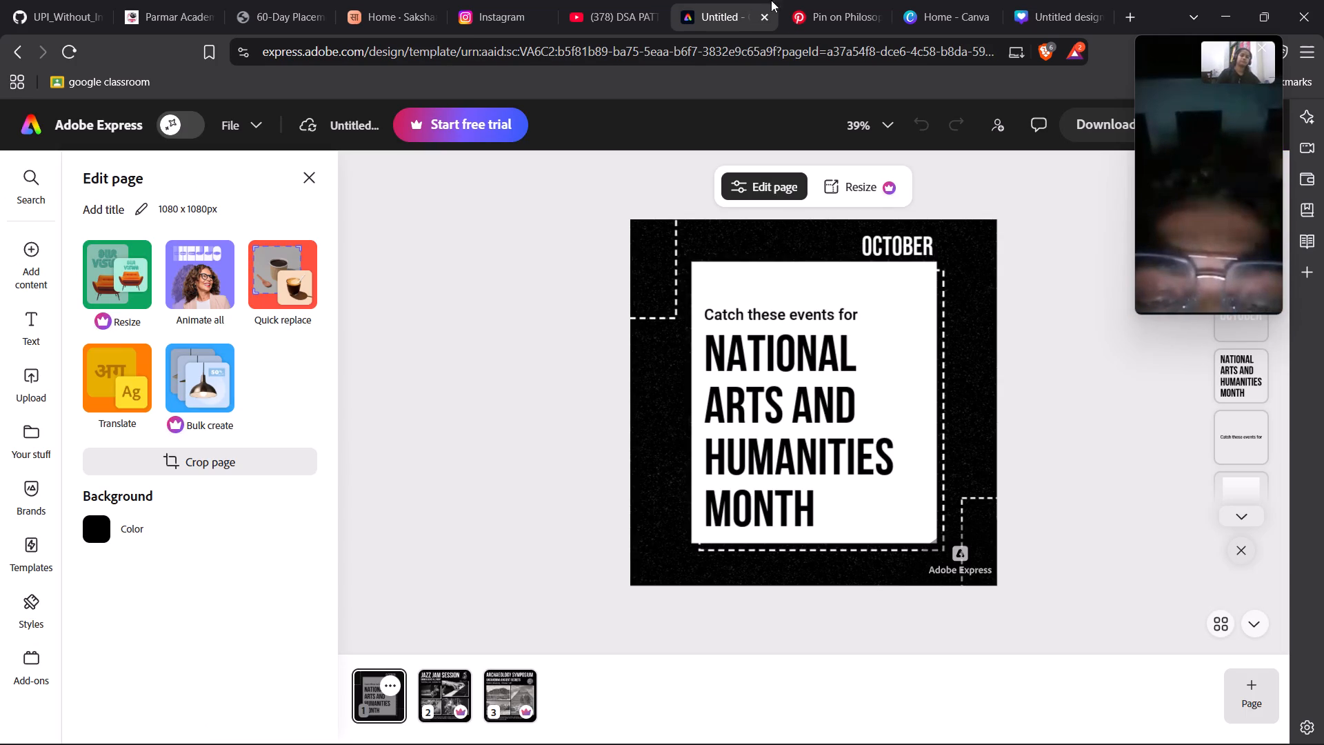
{"action": "left_click", "coordinate": [1079, 0]}
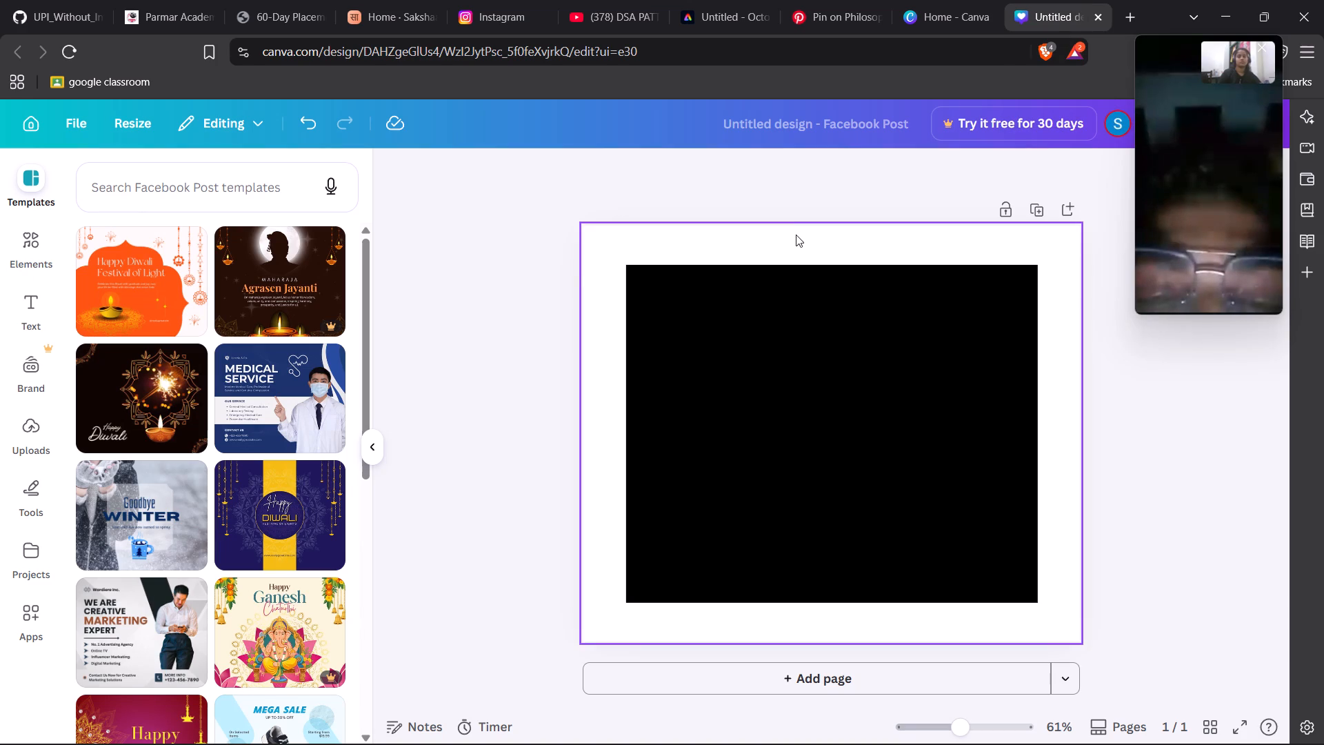
Enlarge the black rectangle from its lower-right and upper-left corners until it covers the whole page.
{"action": "left_click_drag", "start_coordinate": [628, 263], "coordinate": [617, 256]}
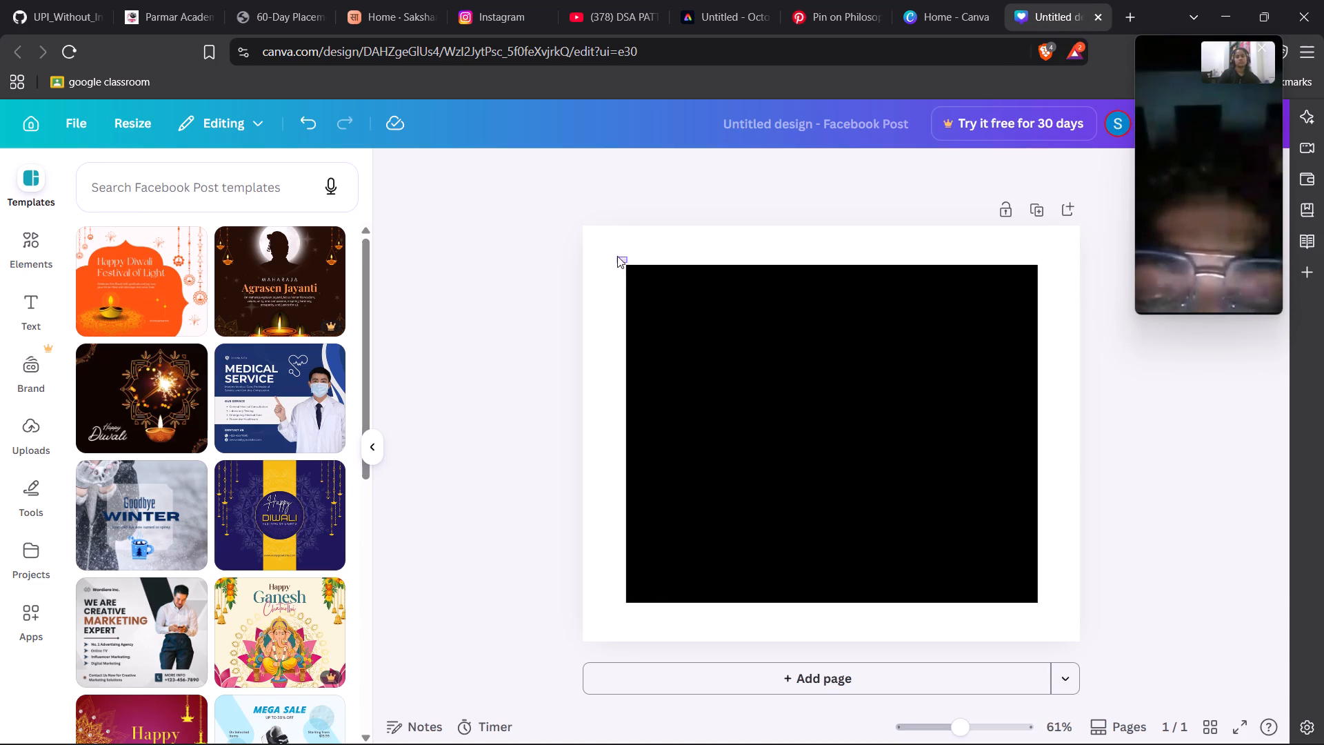
{"action": "left_click_drag", "start_coordinate": [617, 256], "coordinate": [596, 239]}
{"action": "left_click", "coordinate": [699, 322]}
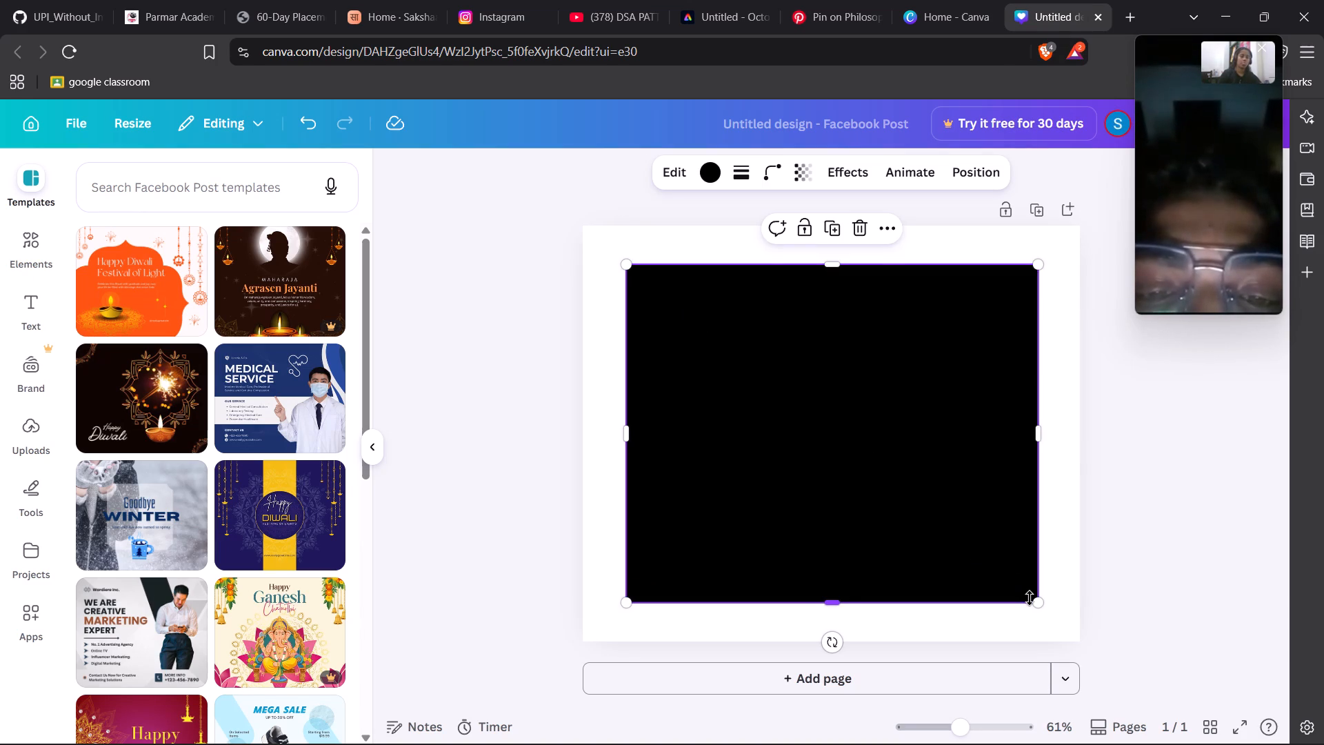
{"action": "left_click_drag", "start_coordinate": [1038, 603], "coordinate": [1089, 667]}
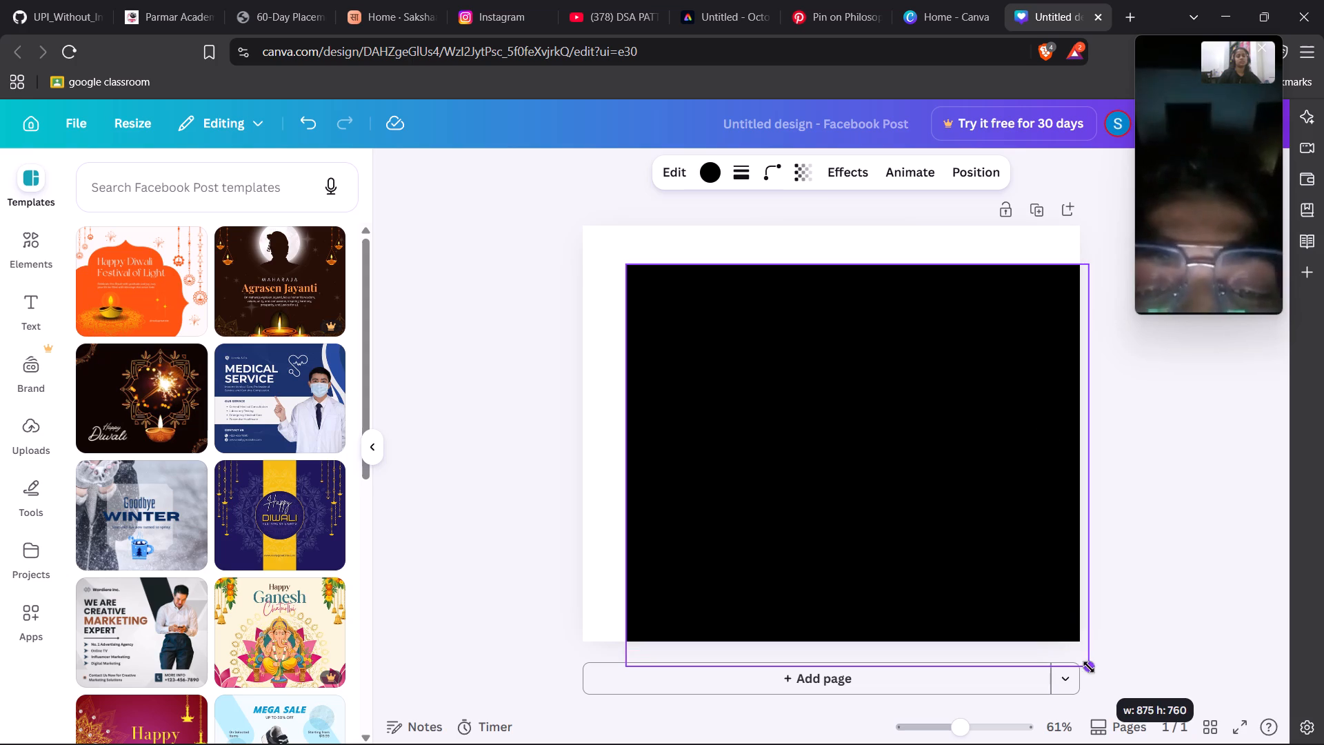
{"action": "left_click_drag", "start_coordinate": [1089, 667], "coordinate": [1081, 639]}
{"action": "left_click", "coordinate": [1081, 640]}
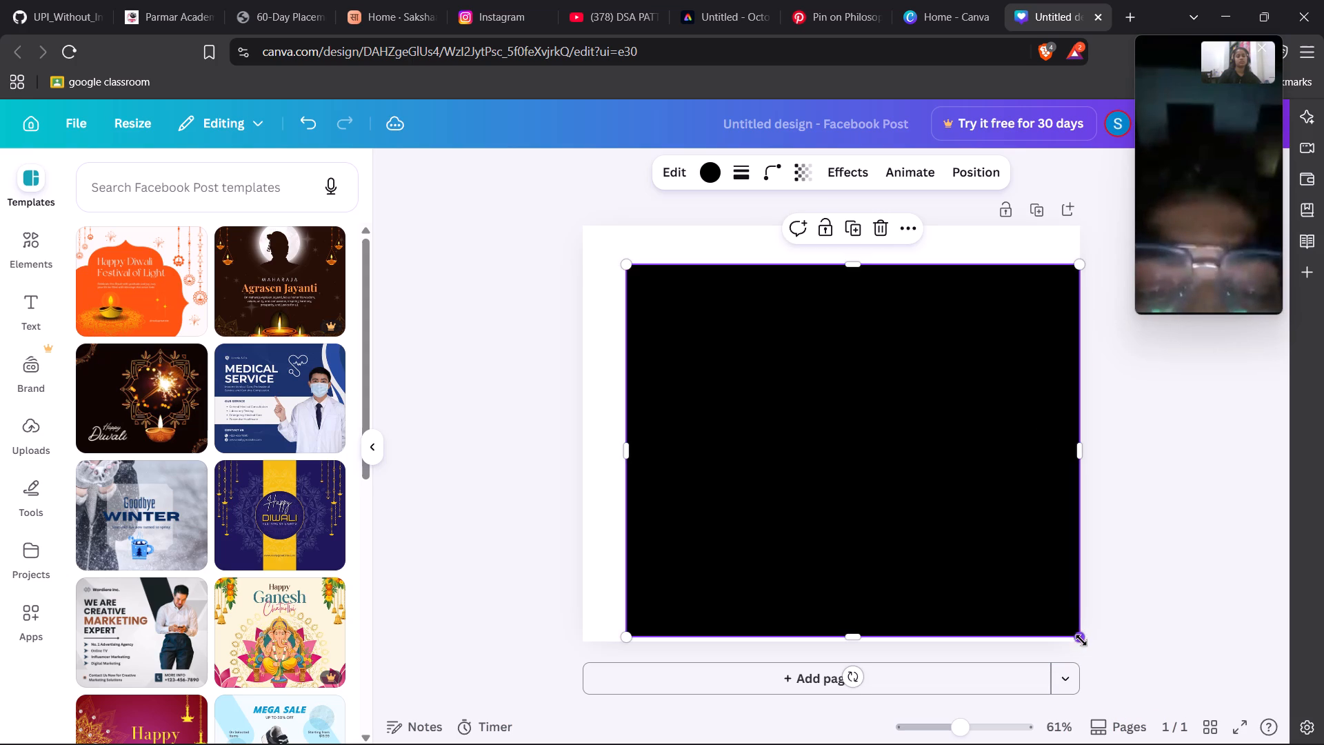
{"action": "left_click_drag", "start_coordinate": [1081, 642], "coordinate": [1083, 650]}
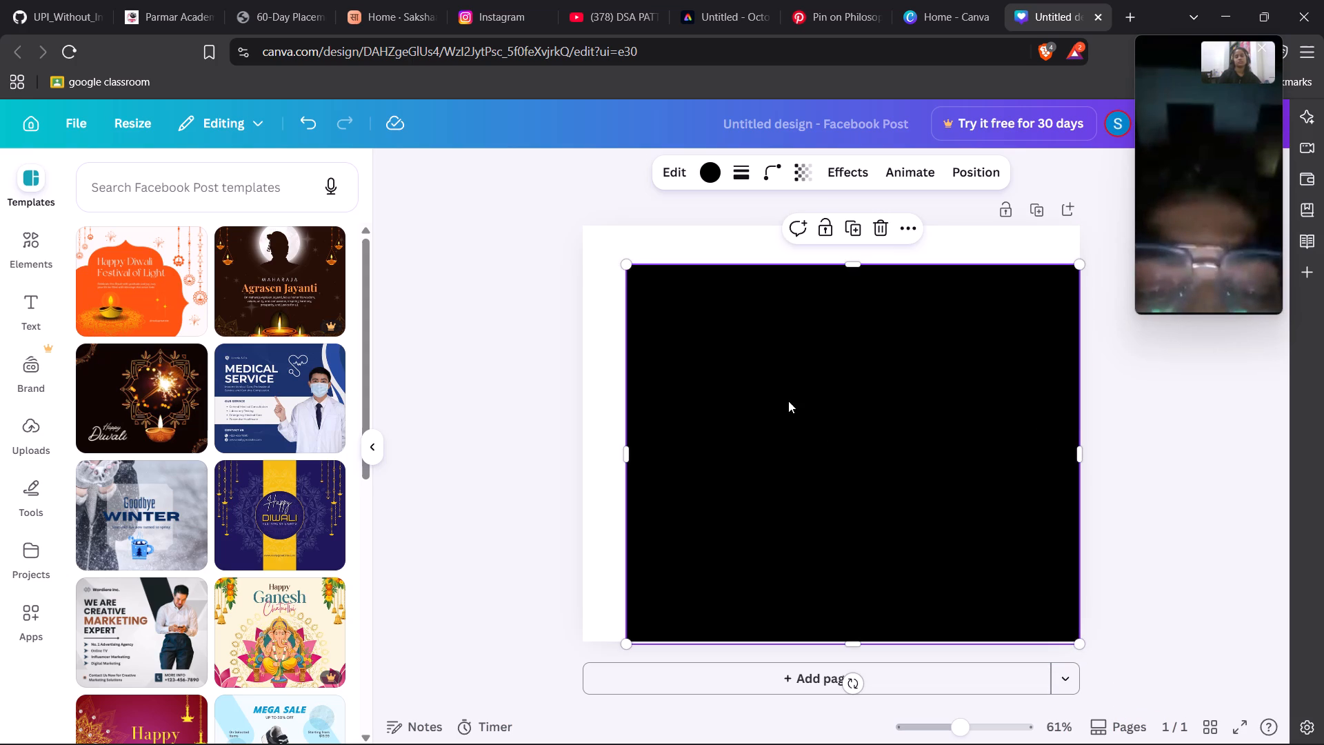
{"action": "left_click_drag", "start_coordinate": [628, 262], "coordinate": [594, 237]}
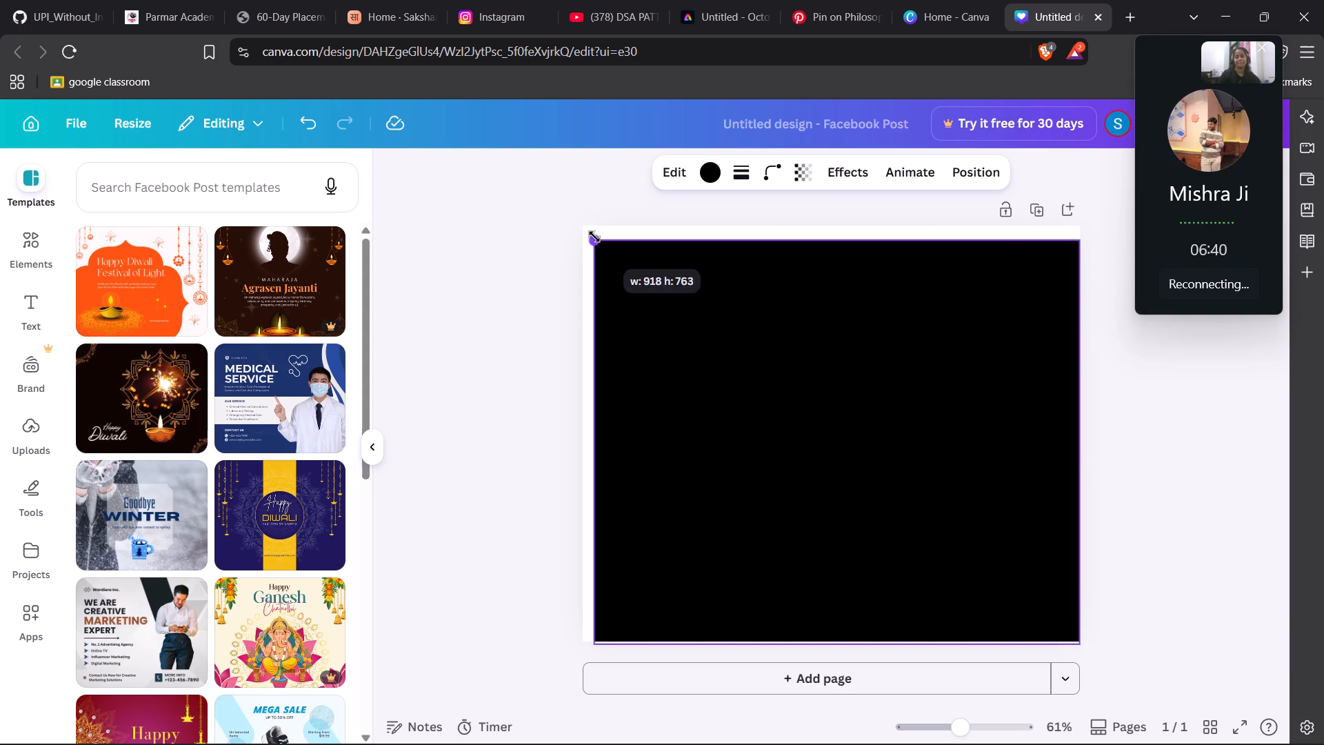
{"action": "left_click_drag", "start_coordinate": [594, 237], "coordinate": [585, 225]}
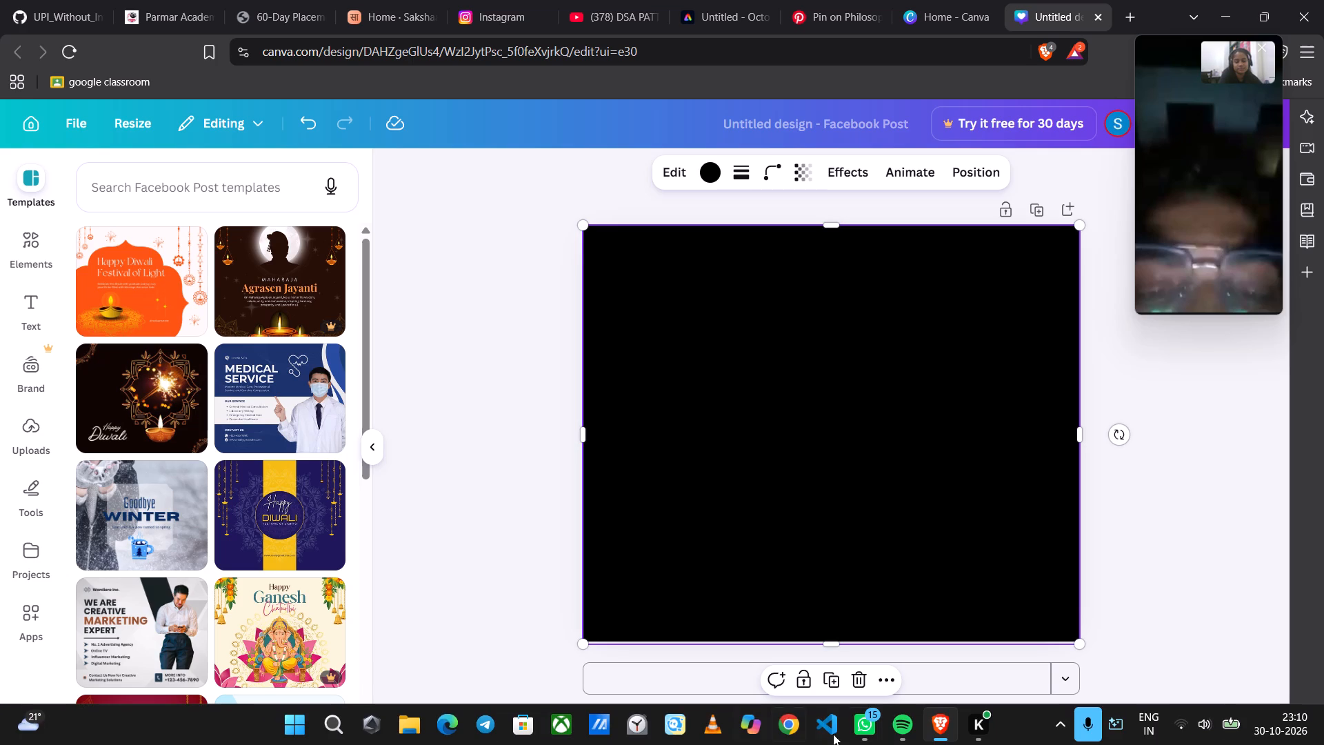
Switch to Spotify, pause the song White Ferrari, and return to the Canva design.
{"action": "left_click", "coordinate": [907, 730]}
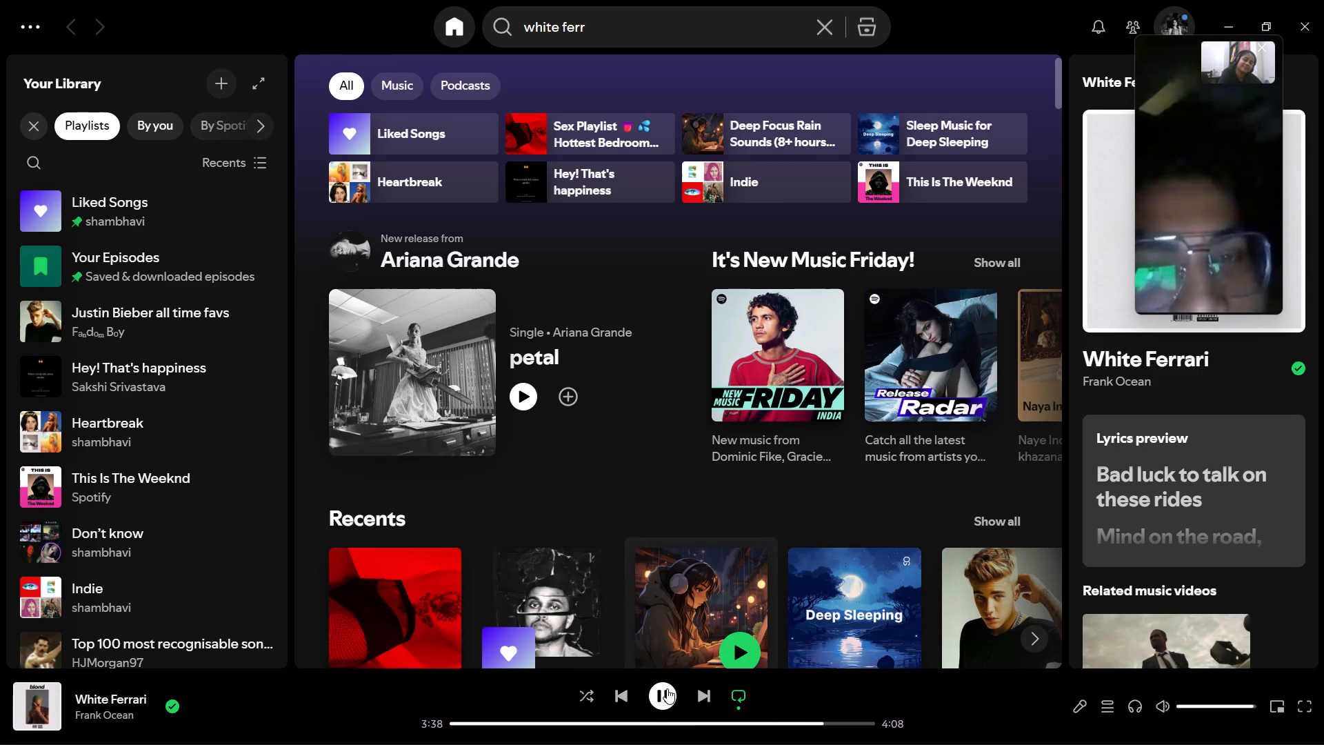
{"action": "left_click", "coordinate": [667, 688]}
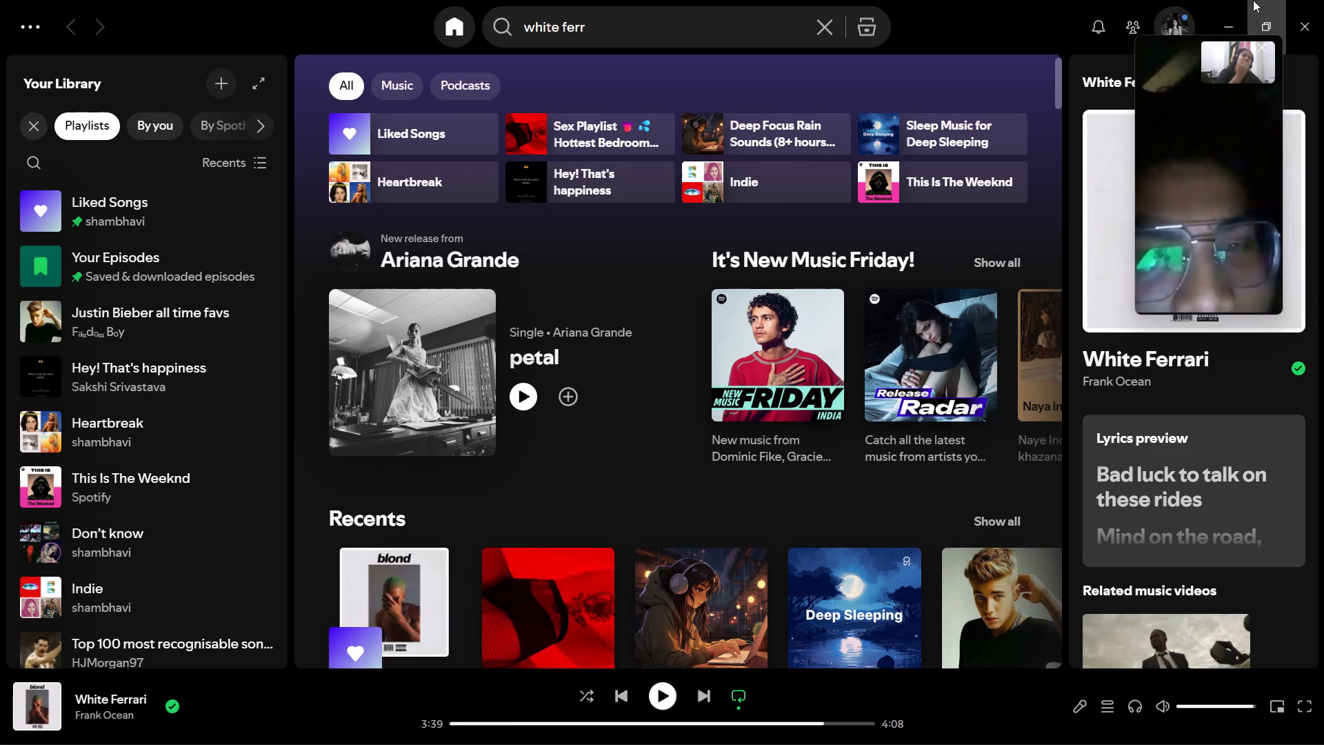
{"action": "left_click", "coordinate": [1221, 3]}
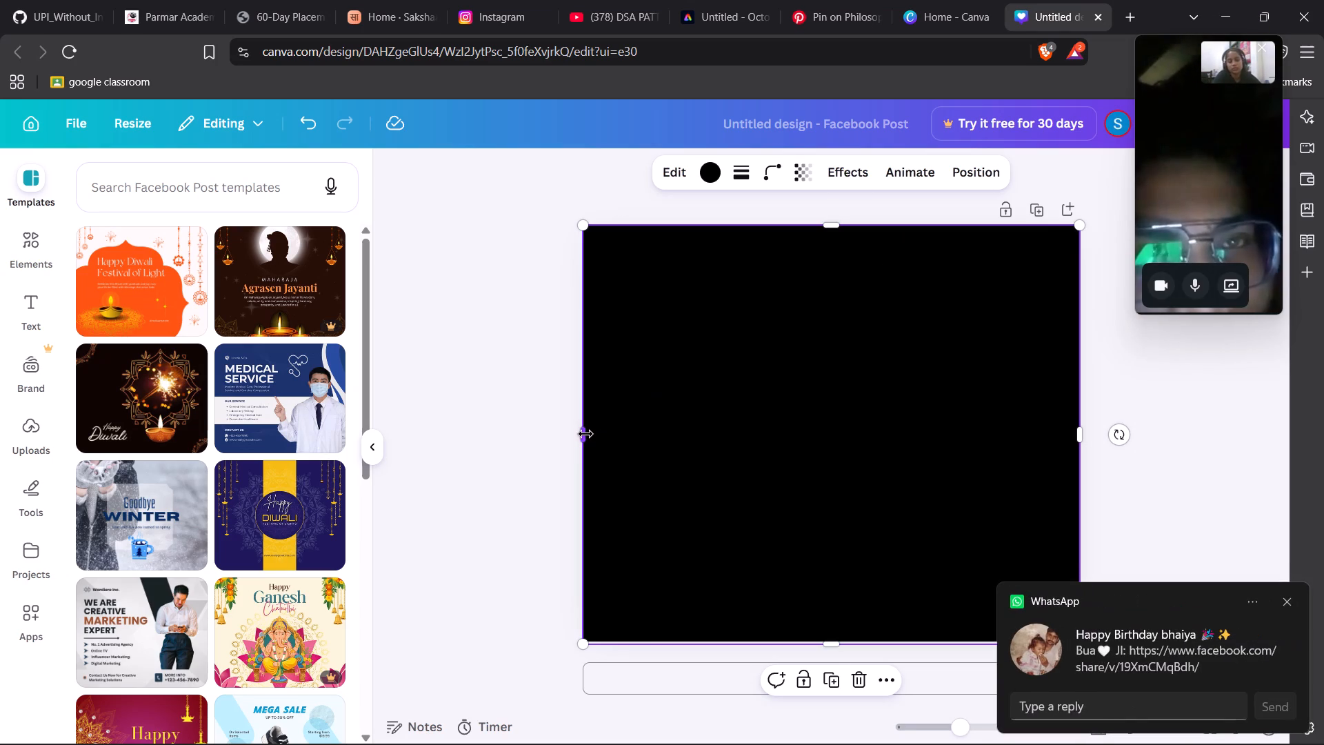
Deselect the rectangle and look through the Basic shapes in the elements library.
{"action": "left_click", "coordinate": [534, 396]}
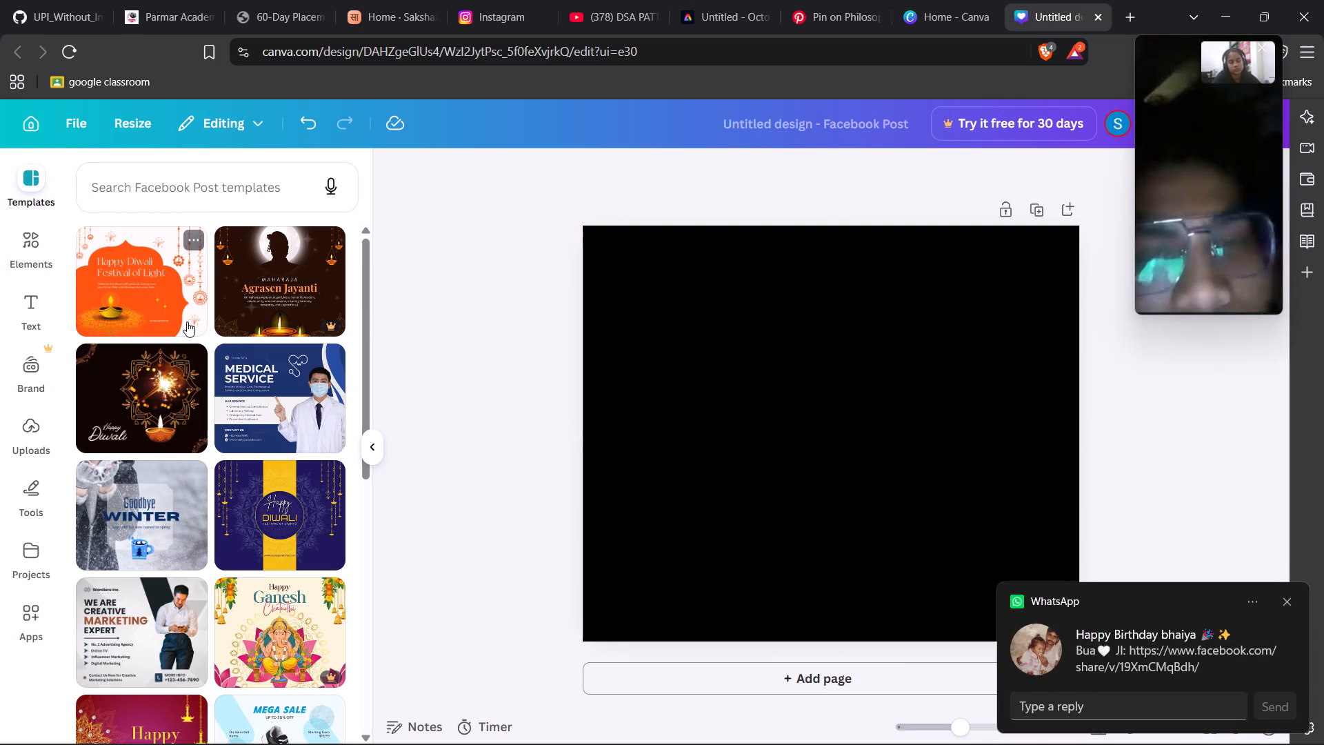
{"action": "left_click", "coordinate": [28, 244]}
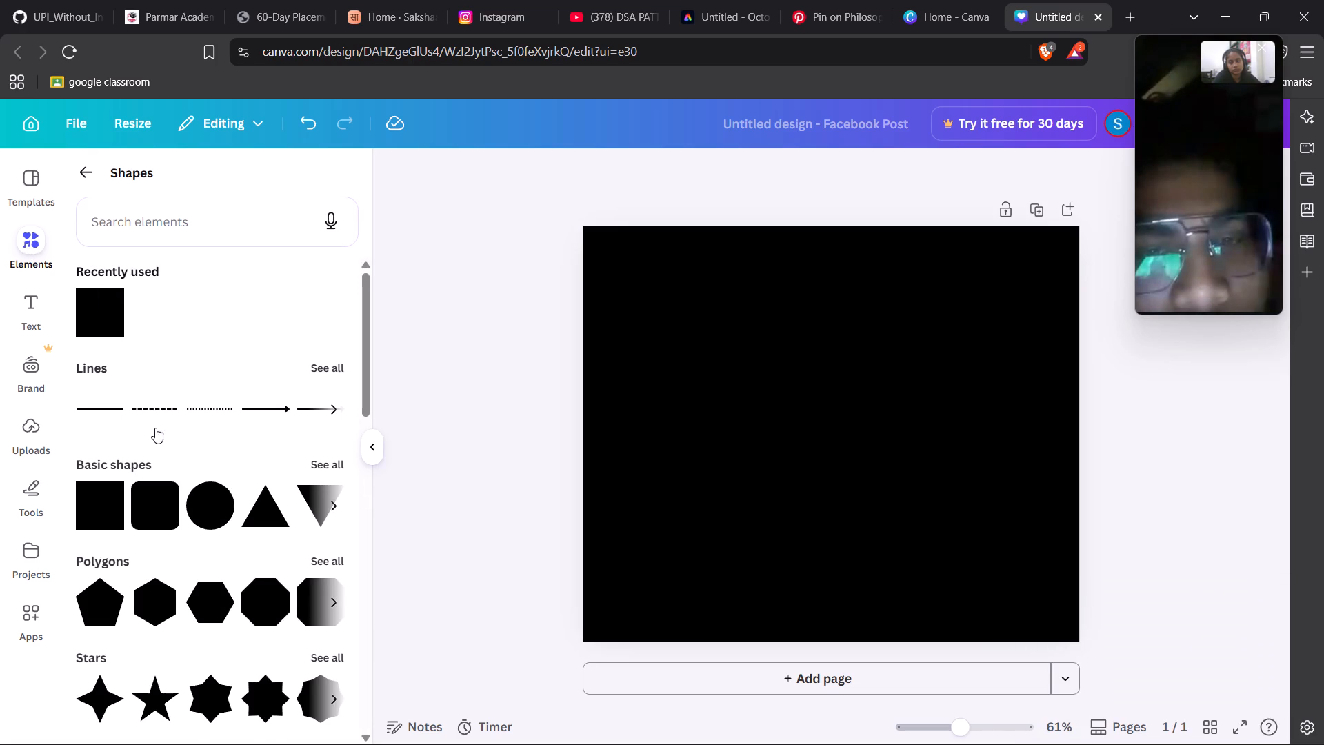
{"action": "scroll", "coordinate": [155, 428], "scroll_direction": "down", "scroll_amount": 1}
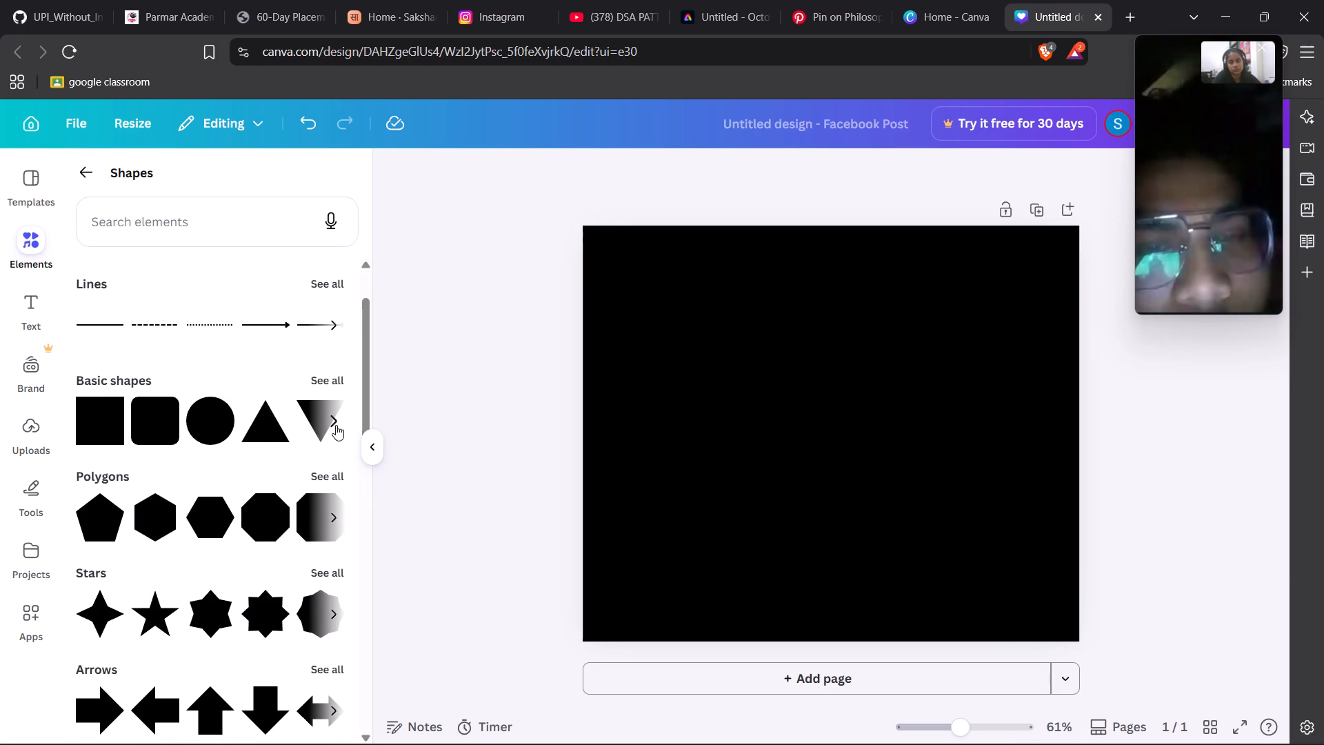
{"action": "left_click", "coordinate": [336, 425]}
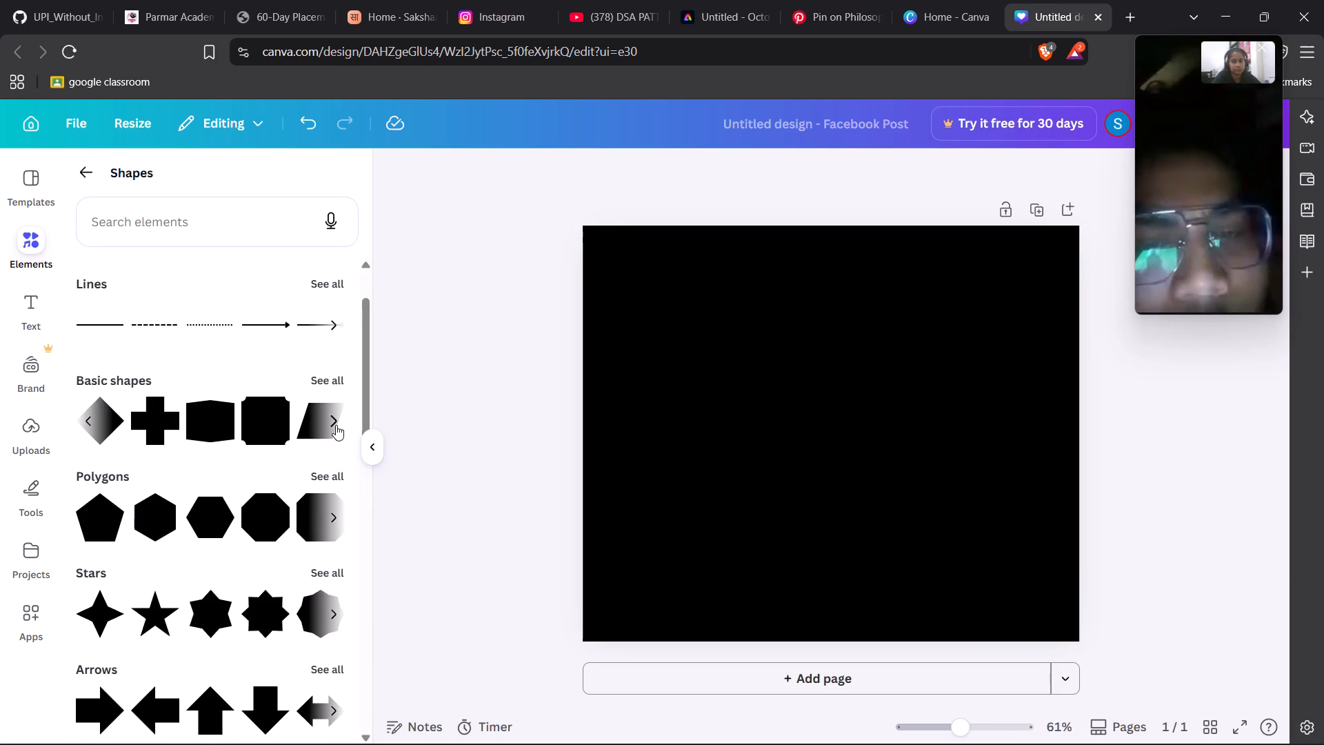
{"action": "left_click", "coordinate": [336, 425]}
{"action": "left_click", "coordinate": [336, 425]}
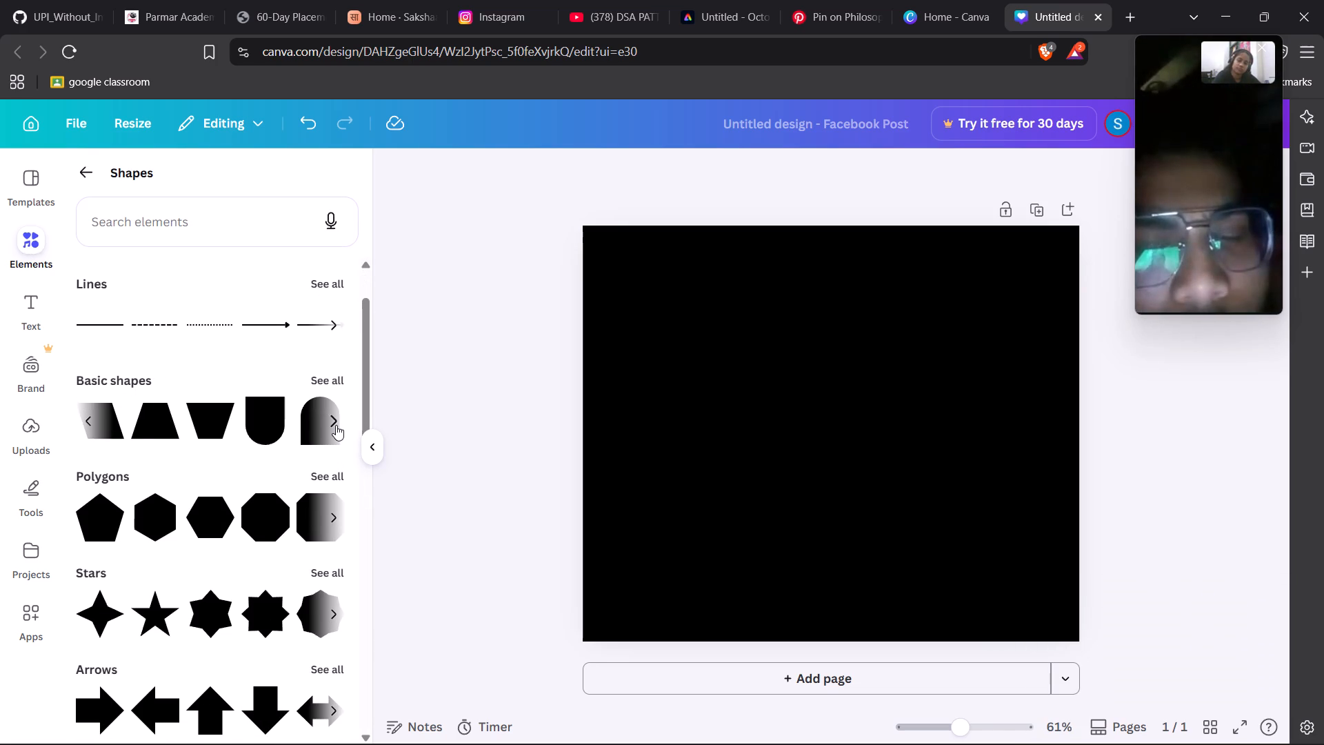
{"action": "left_click", "coordinate": [97, 423]}
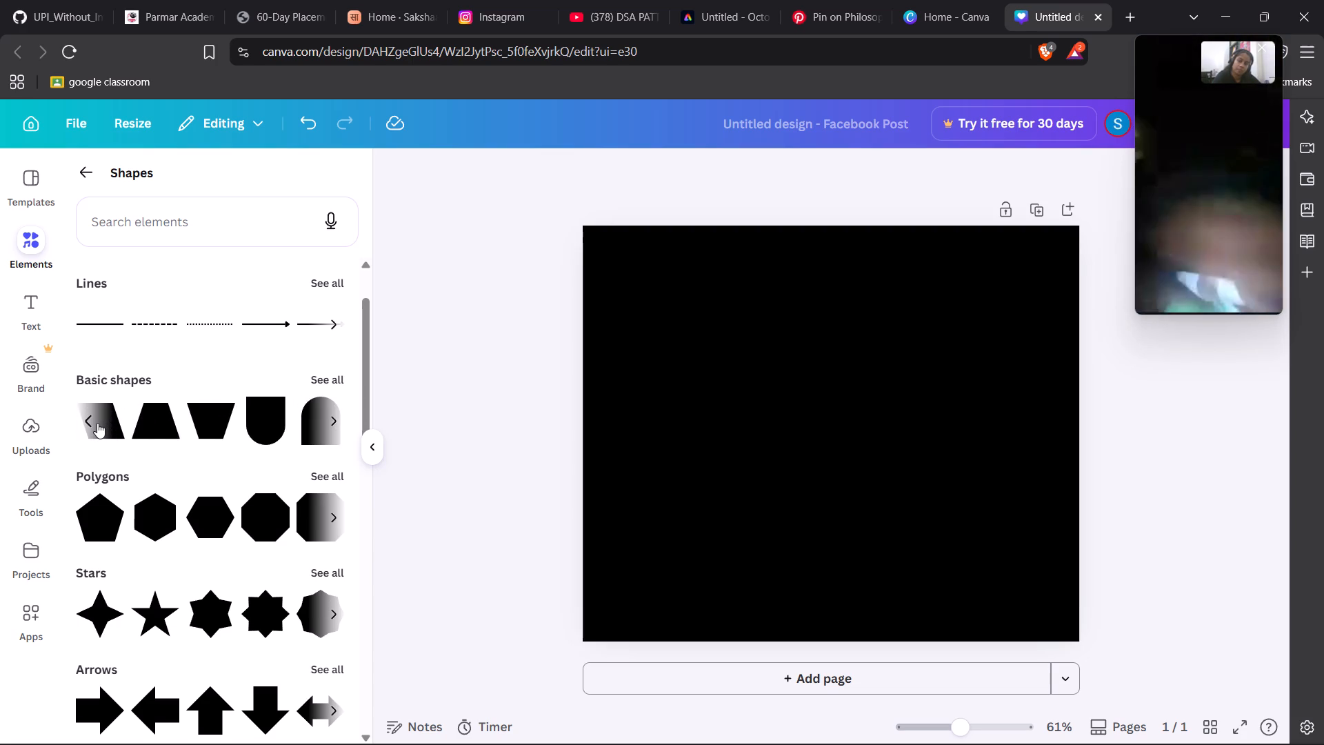
{"action": "left_click", "coordinate": [97, 423]}
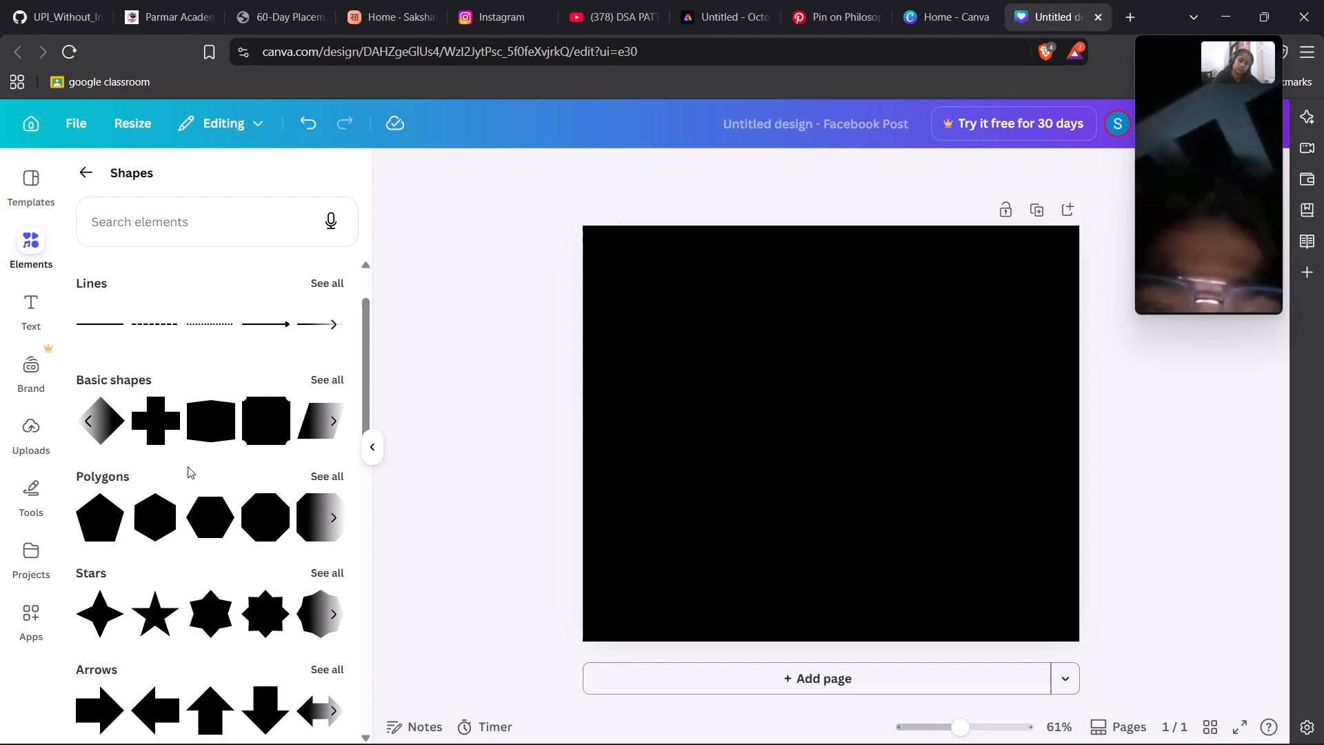
Upload the Morality JPEG from the Downloads folder and place it on the black page background.
{"action": "left_click", "coordinate": [748, 448]}
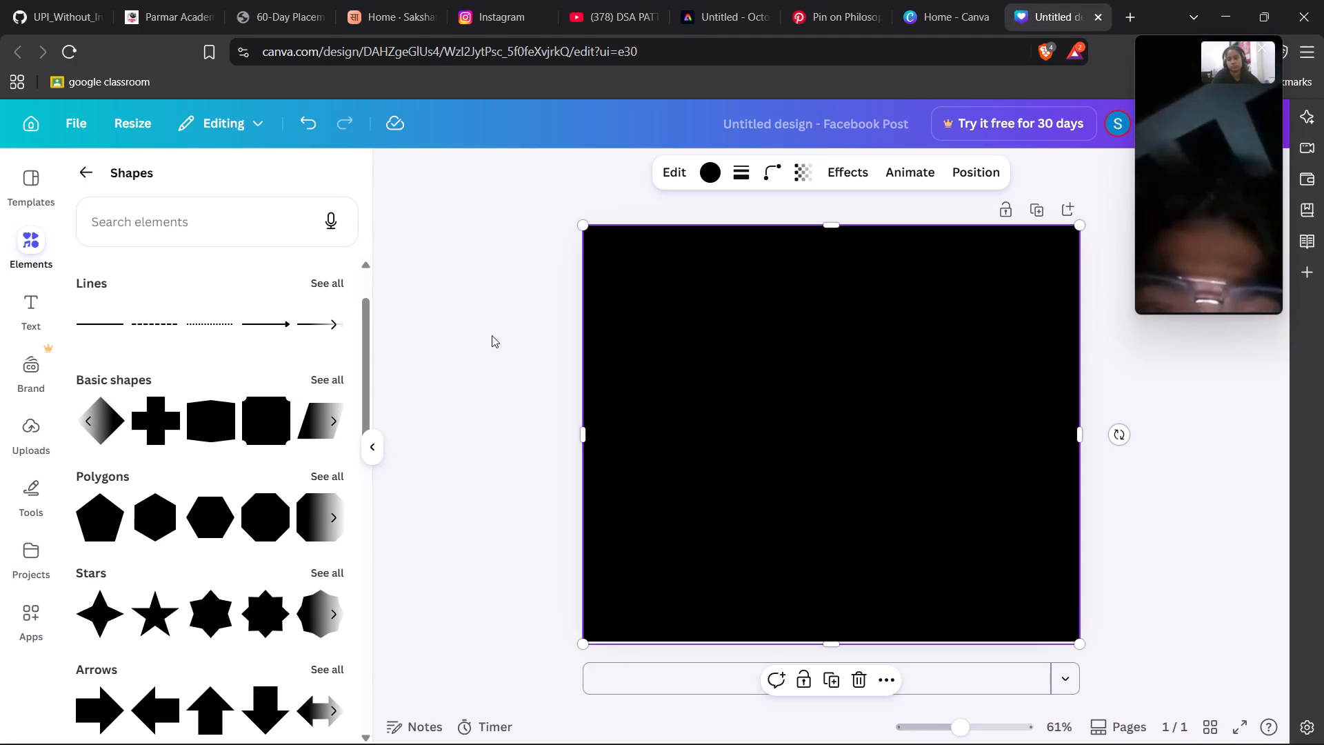
{"action": "left_click", "coordinate": [15, 427]}
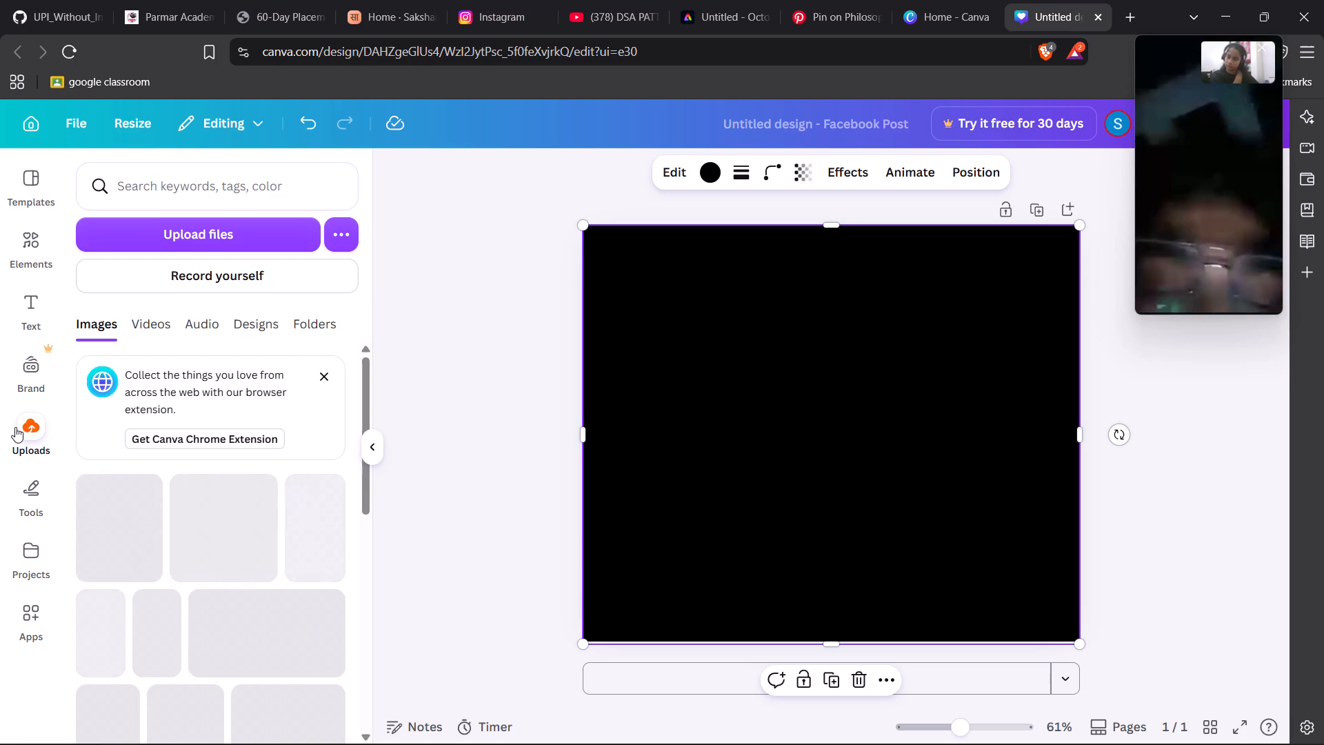
{"action": "left_click", "coordinate": [230, 227]}
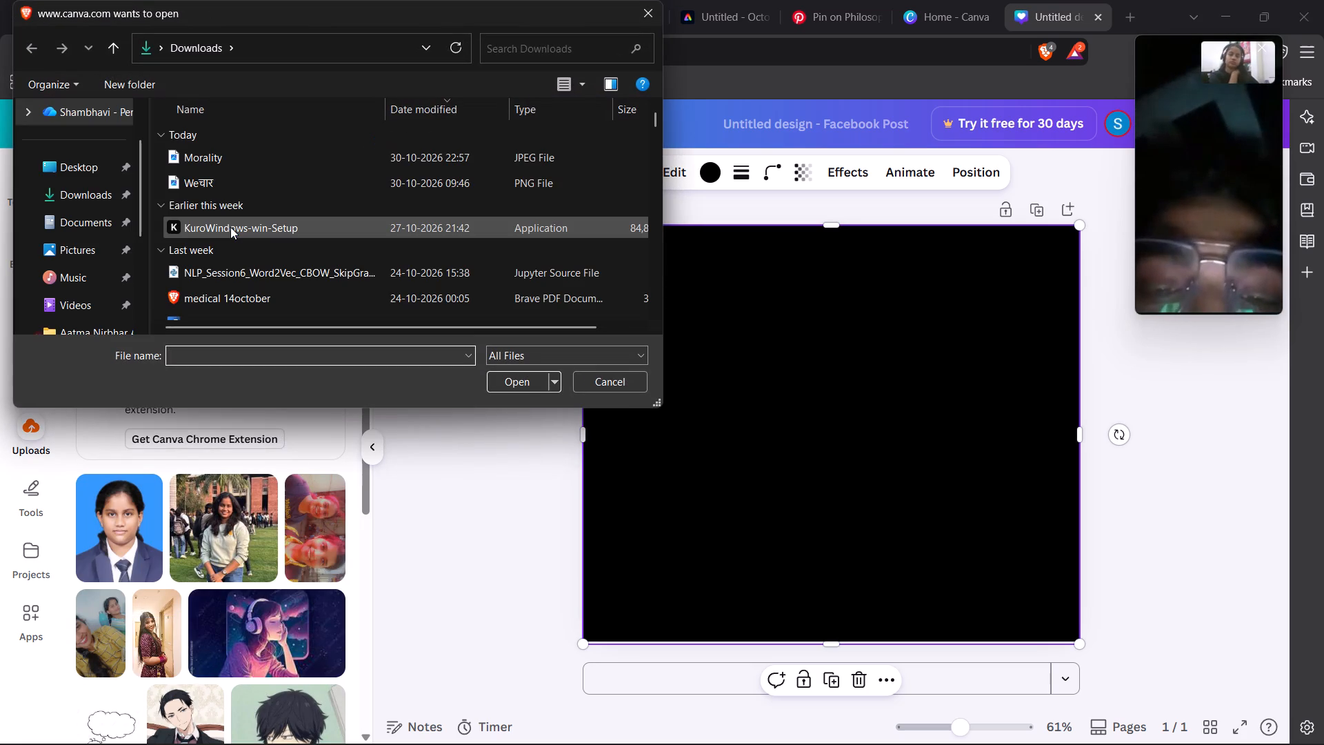
{"action": "left_click", "coordinate": [318, 155]}
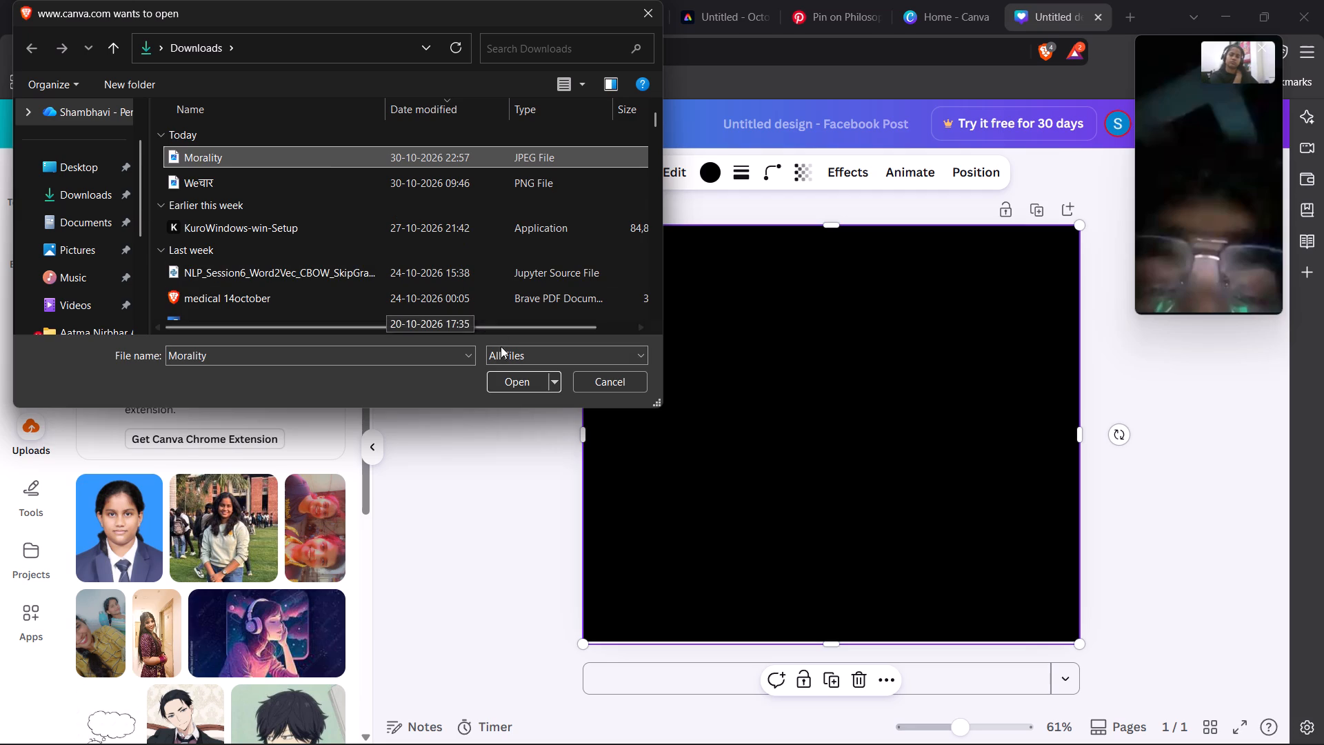
{"action": "left_click", "coordinate": [514, 375]}
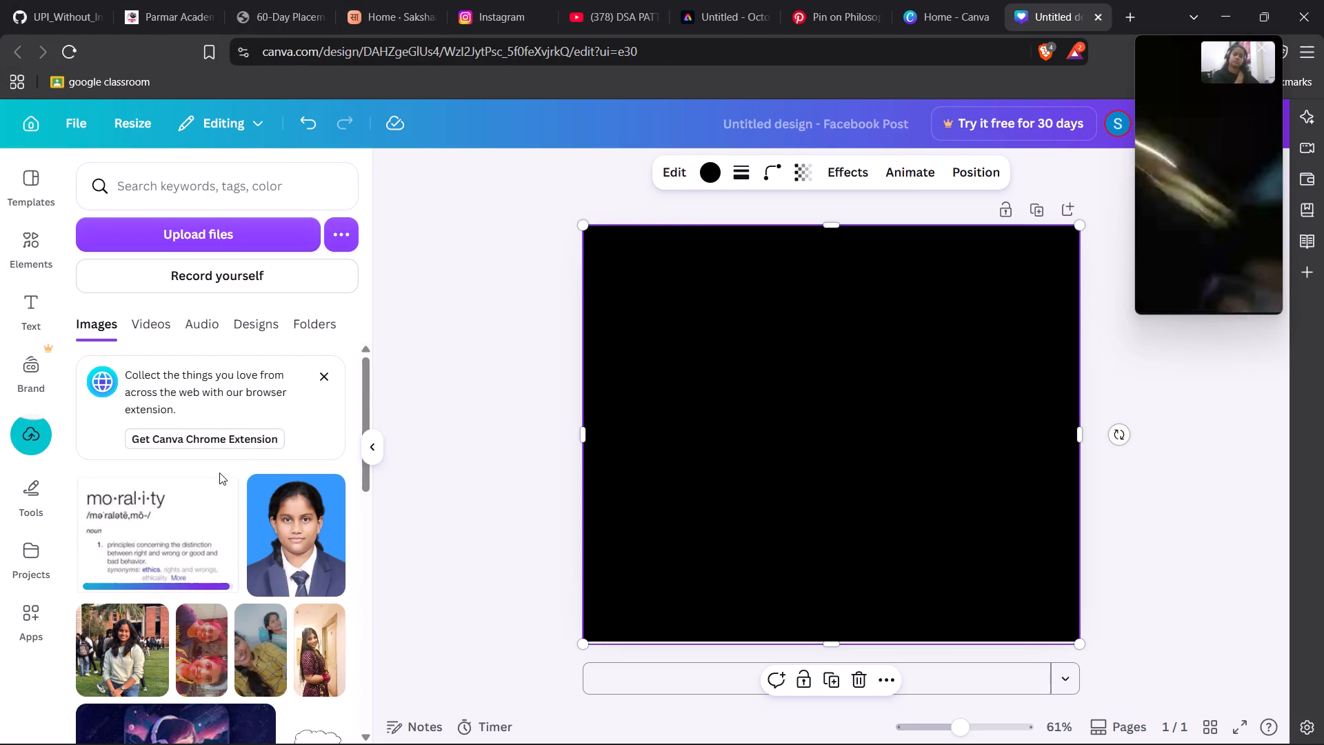
{"action": "left_click", "coordinate": [171, 527]}
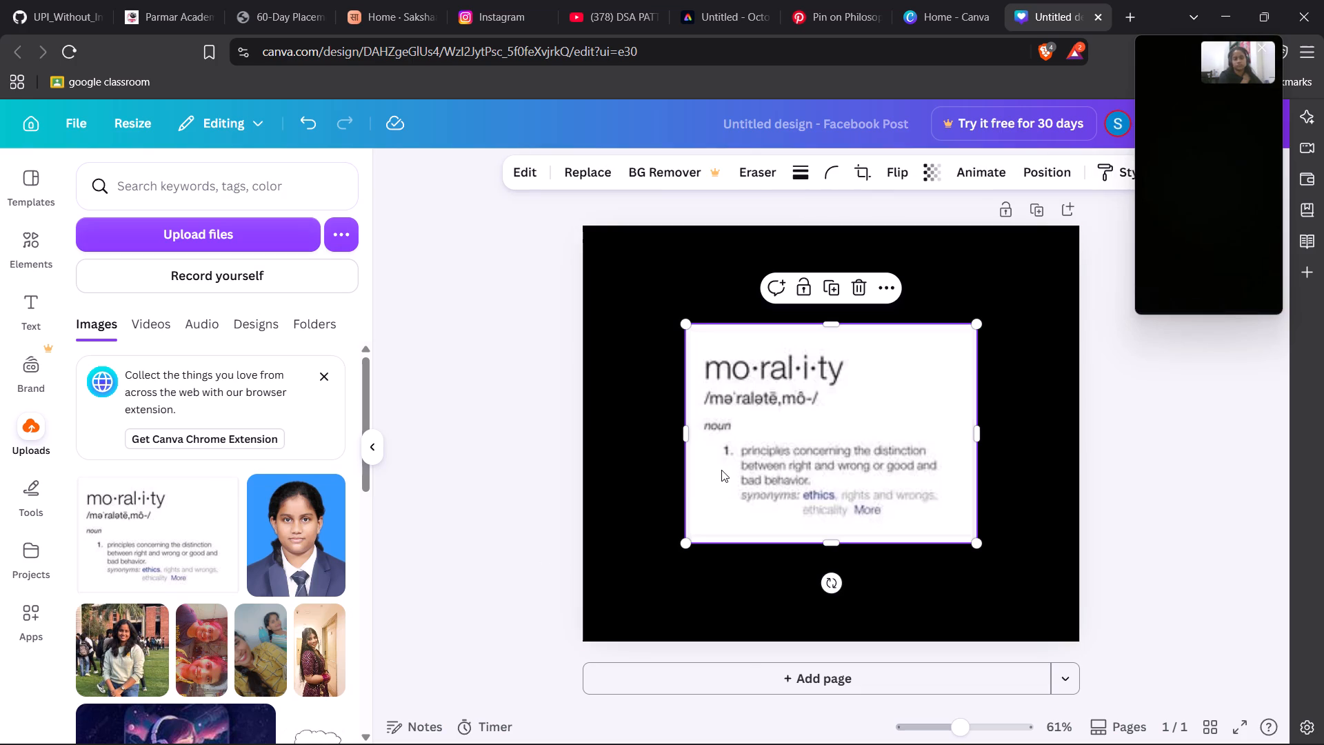
Enlarge the morality definition image from its corners until it covers most of the page, leaving a black border around it.
{"action": "left_click", "coordinate": [721, 470]}
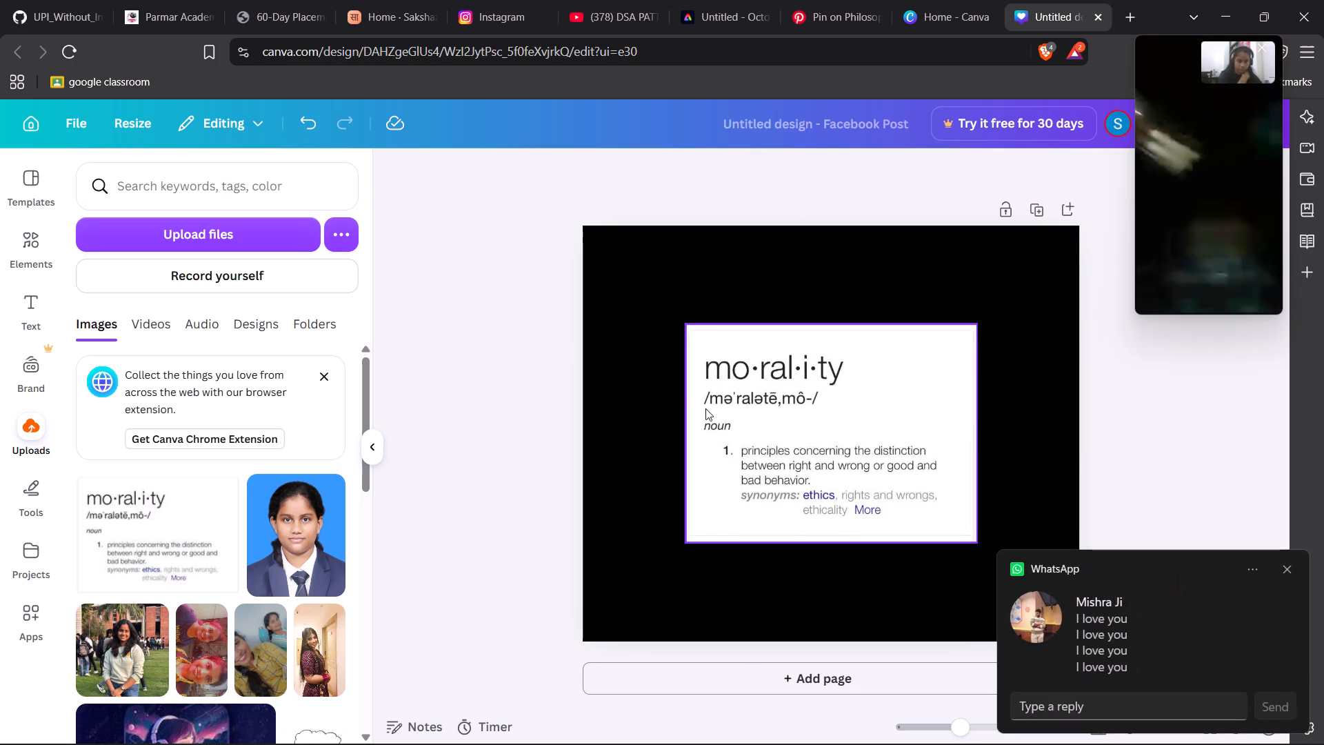
{"action": "left_click", "coordinate": [686, 324]}
{"action": "left_click_drag", "start_coordinate": [686, 324], "coordinate": [648, 295]}
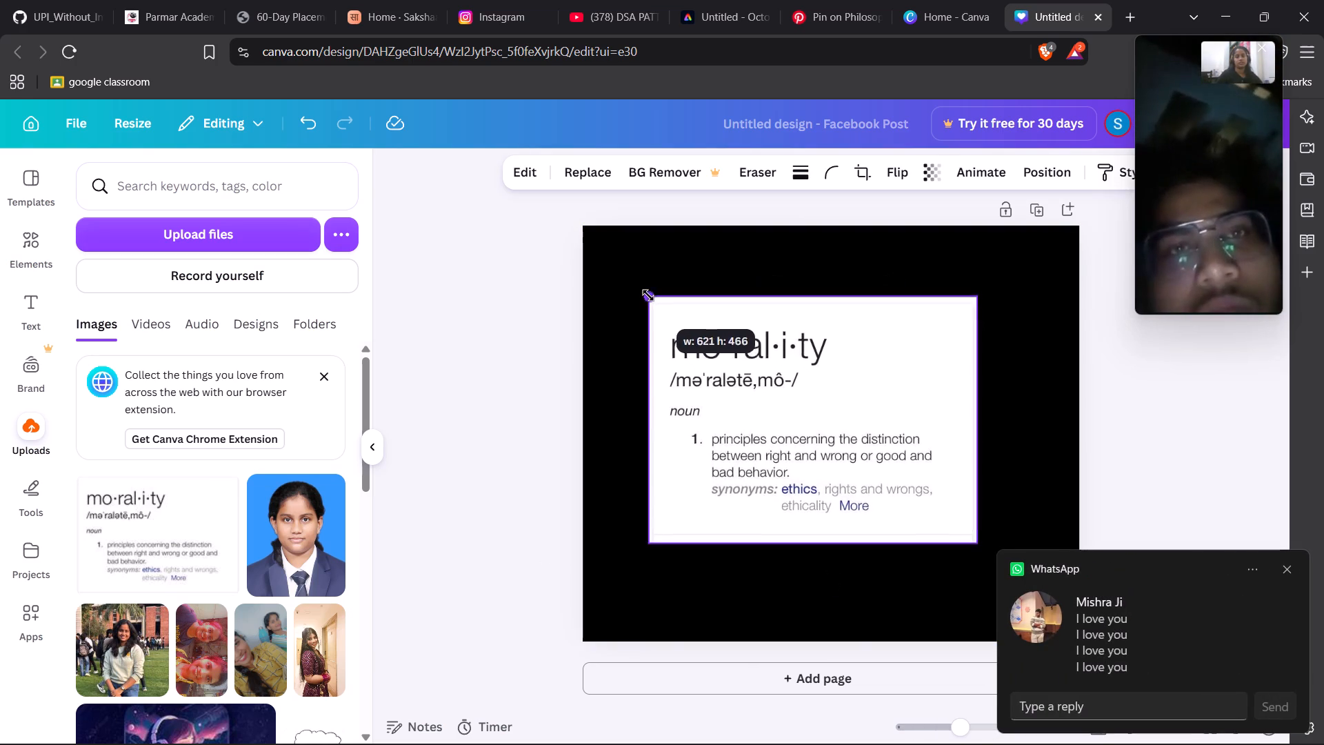
{"action": "left_click_drag", "start_coordinate": [648, 295], "coordinate": [641, 287]}
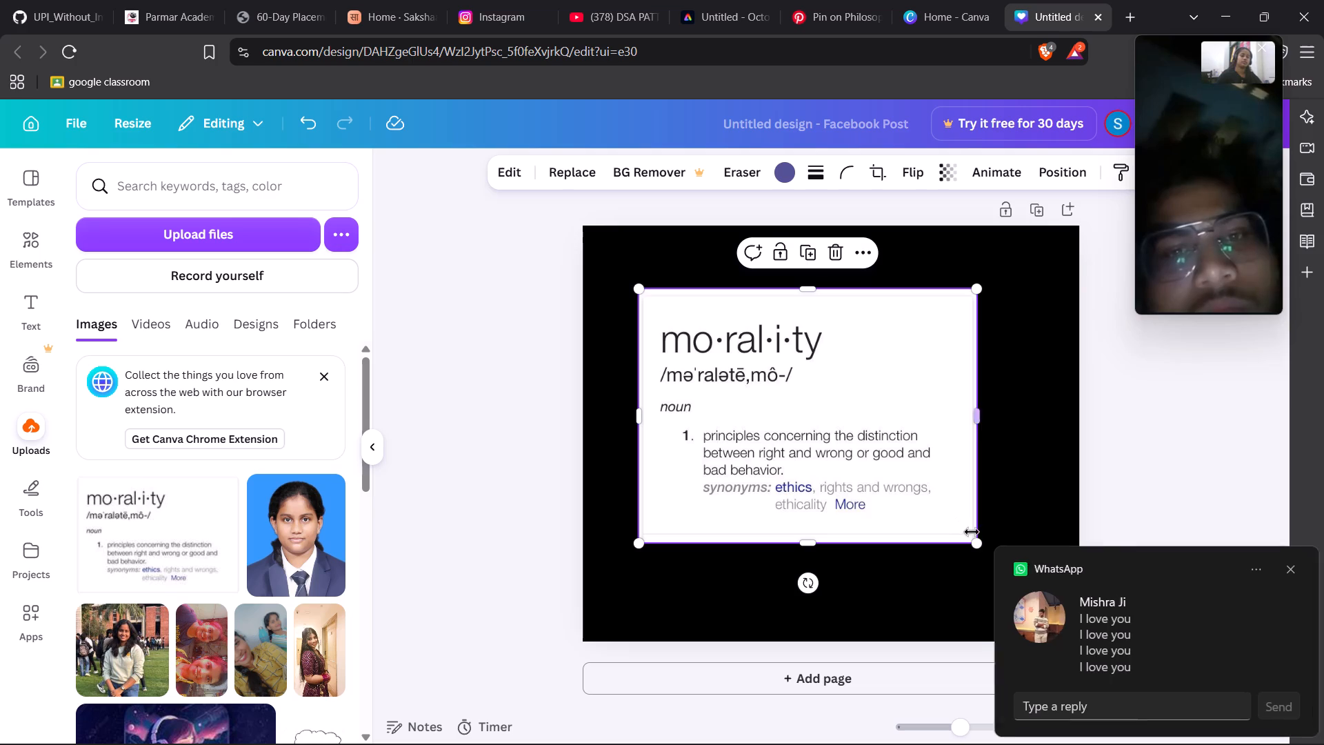
{"action": "left_click_drag", "start_coordinate": [976, 543], "coordinate": [1016, 590]}
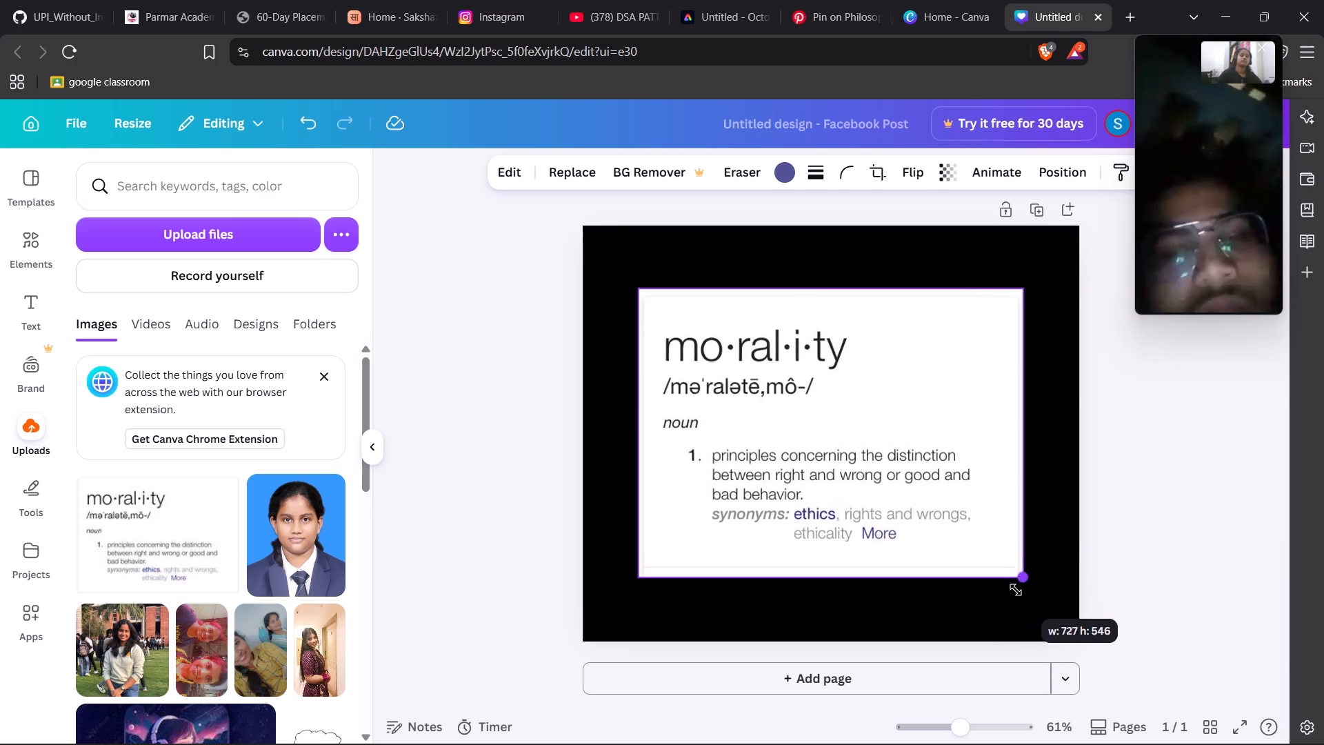
{"action": "left_click_drag", "start_coordinate": [1016, 590], "coordinate": [1025, 595]}
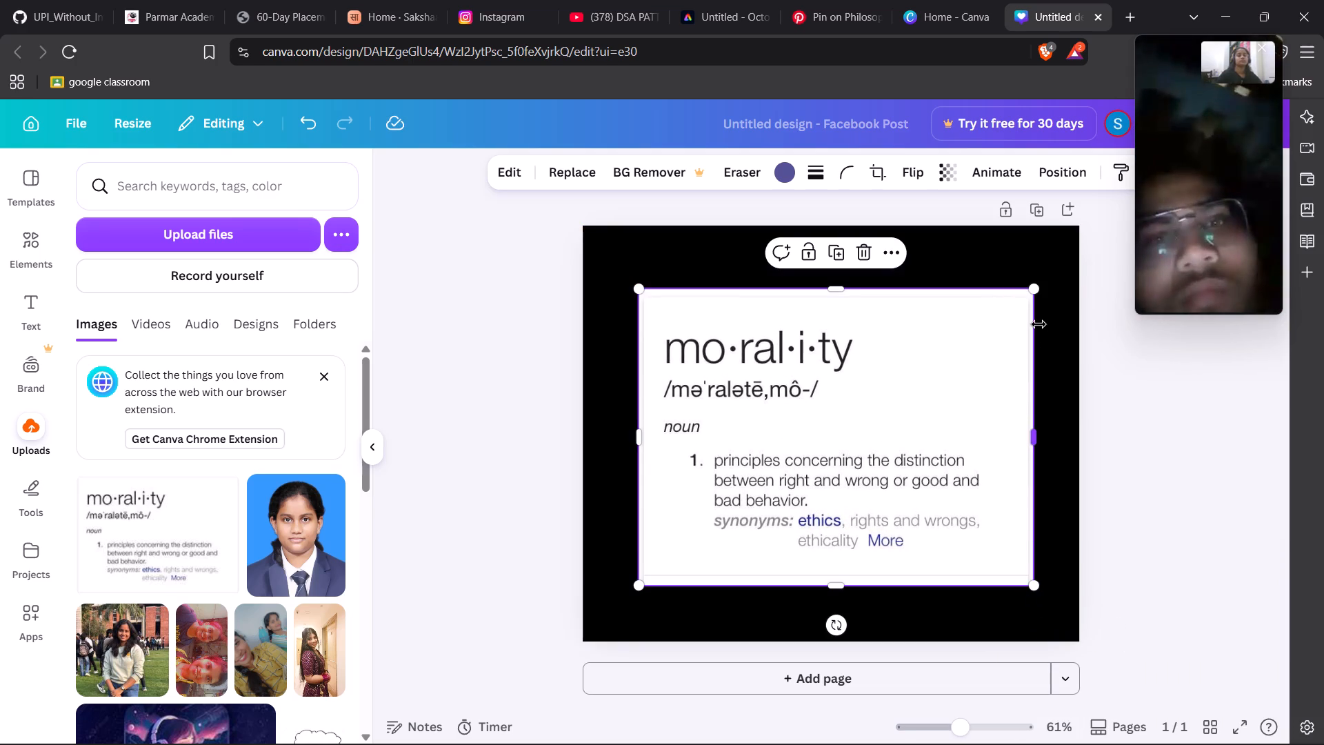
{"action": "left_click_drag", "start_coordinate": [1034, 290], "coordinate": [1034, 278]}
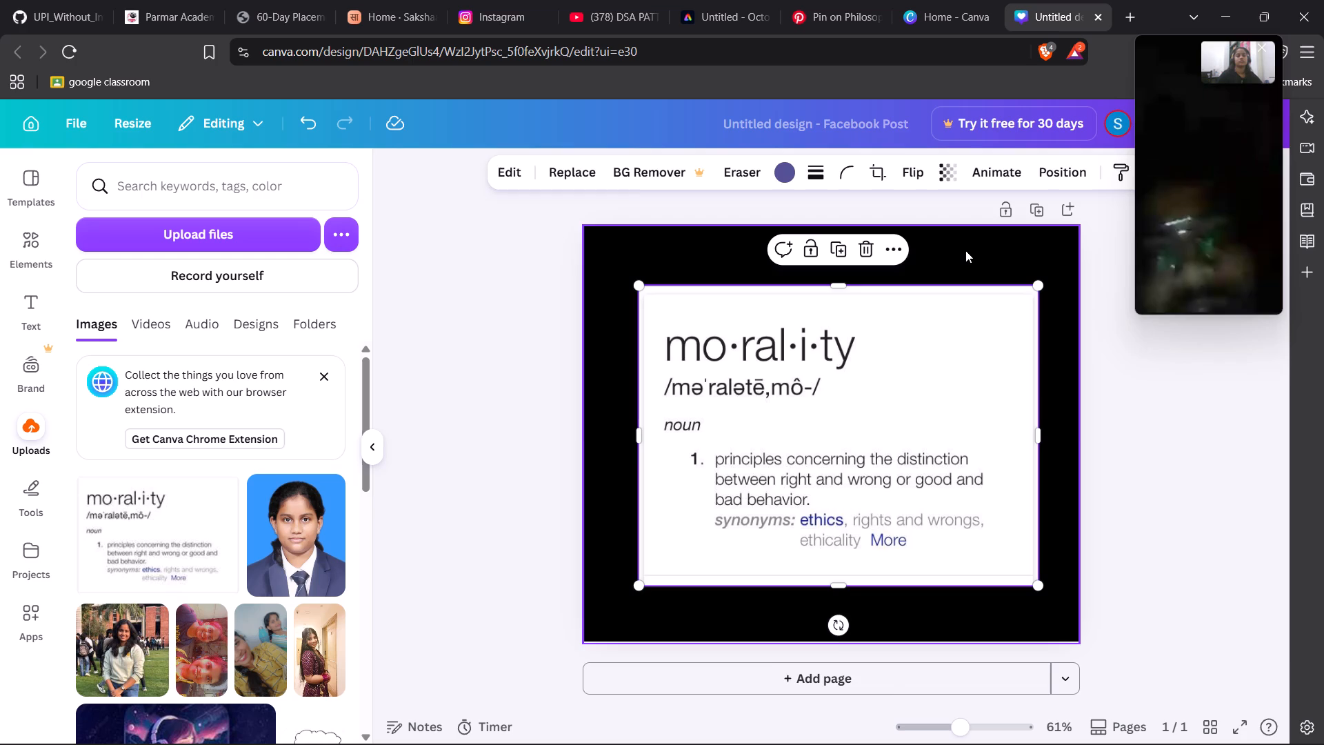
{"action": "left_click", "coordinate": [965, 250]}
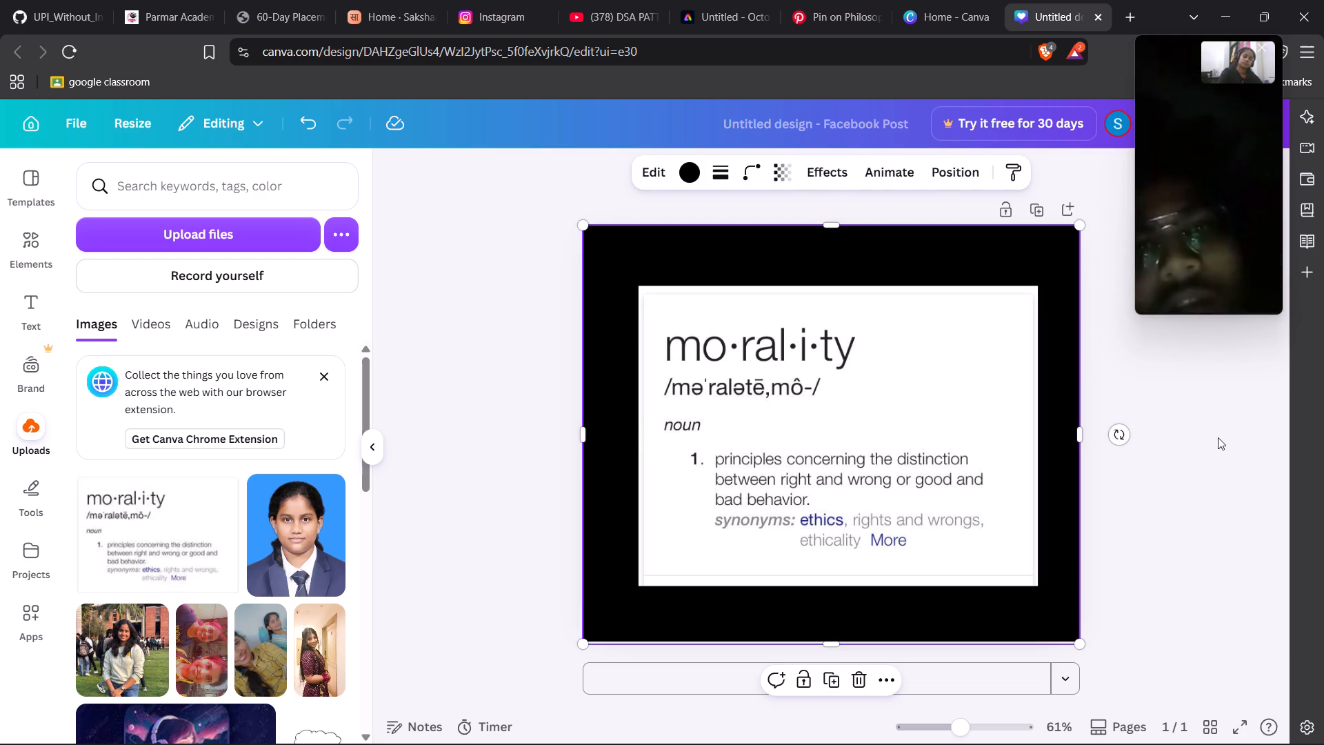
{"action": "left_click", "coordinate": [1224, 439]}
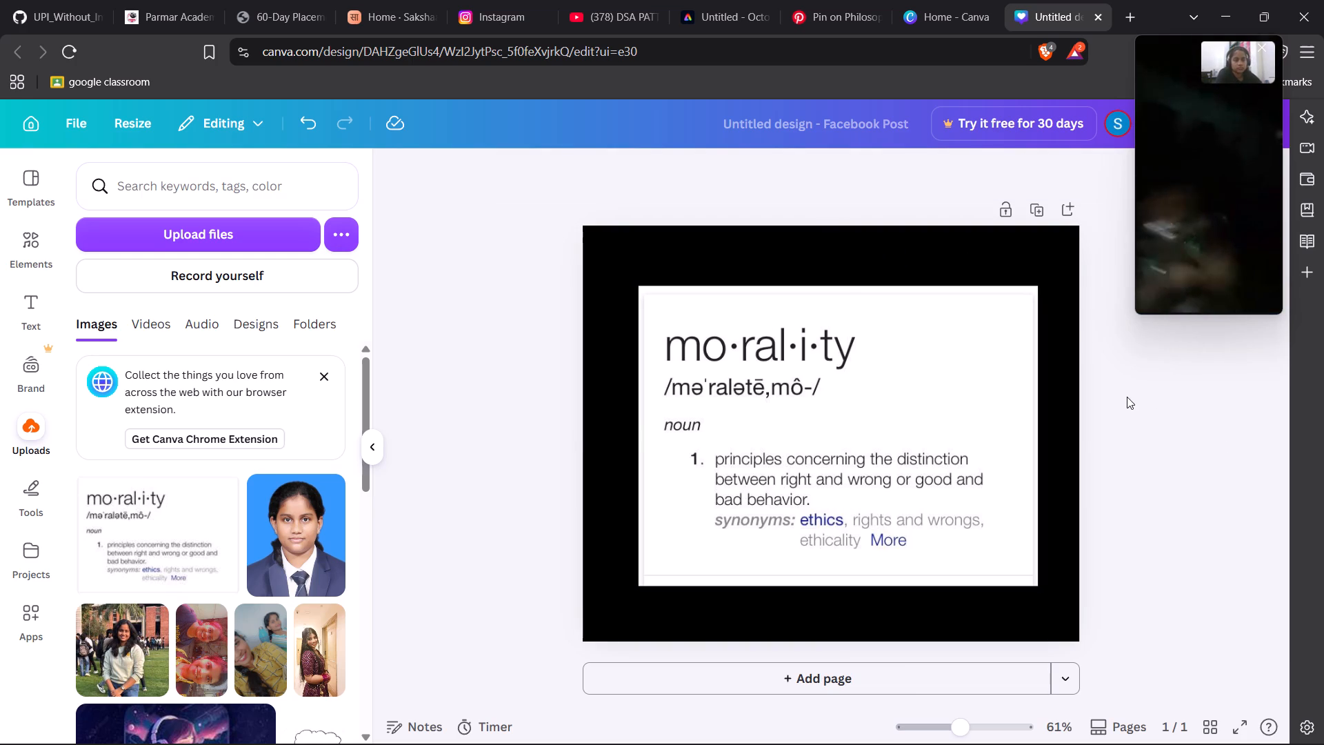
Move the morality definition image down and slightly left on the black page, leaving a wider black band above it.
{"action": "left_click", "coordinate": [926, 373]}
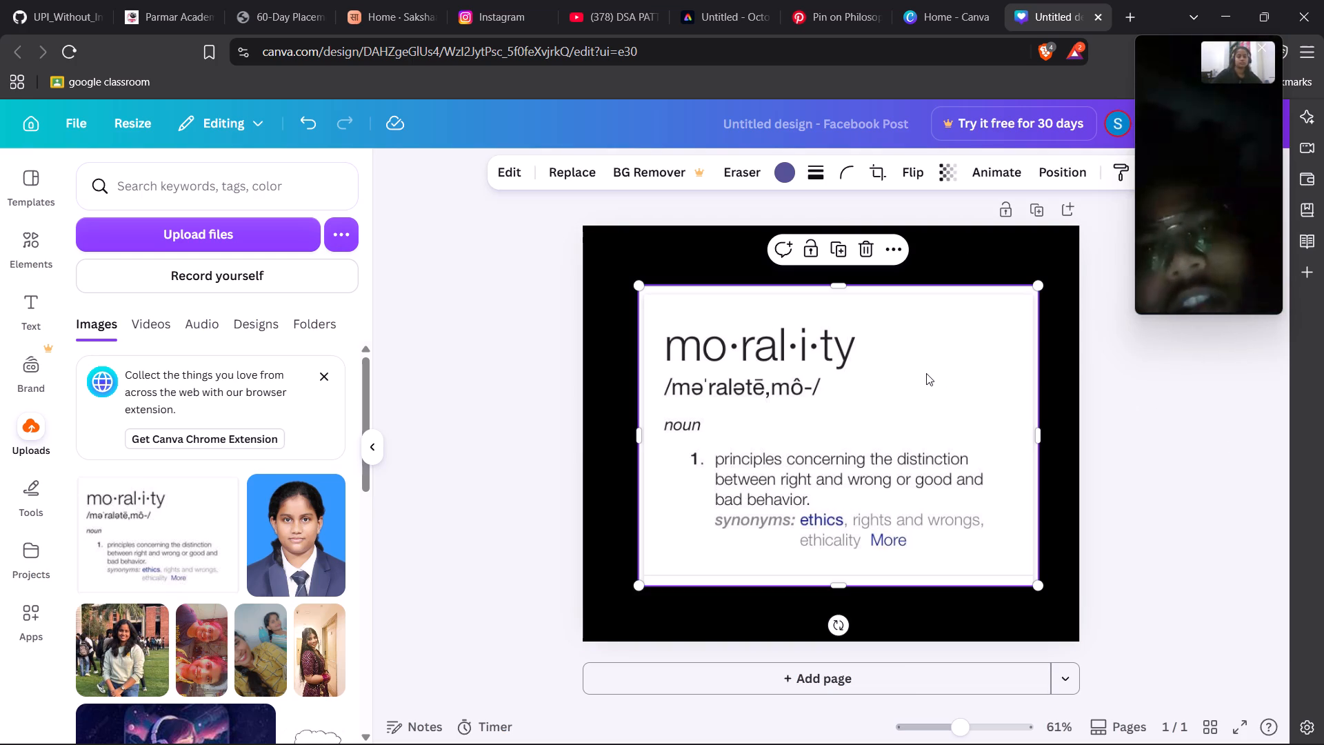
{"action": "left_click_drag", "start_coordinate": [926, 373], "coordinate": [899, 395]}
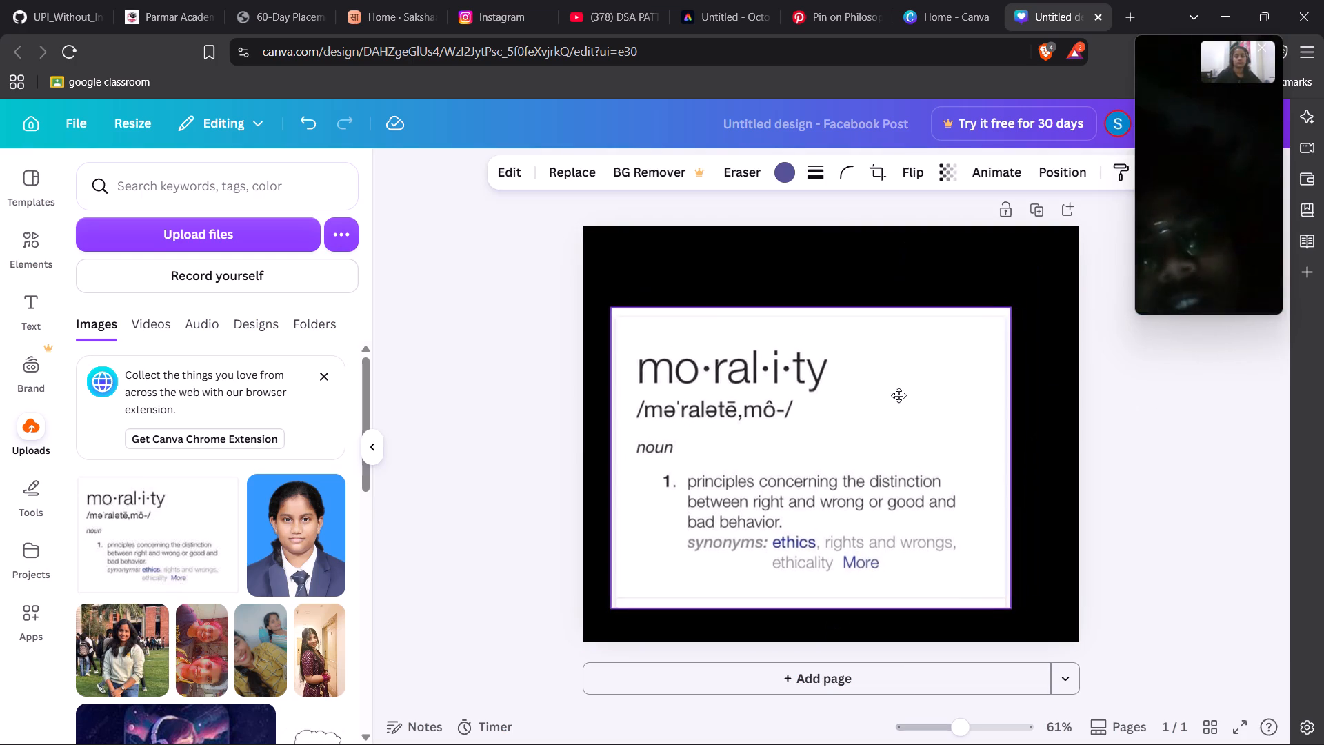
{"action": "left_click_drag", "start_coordinate": [899, 395], "coordinate": [902, 395]}
{"action": "left_click", "coordinate": [902, 395]}
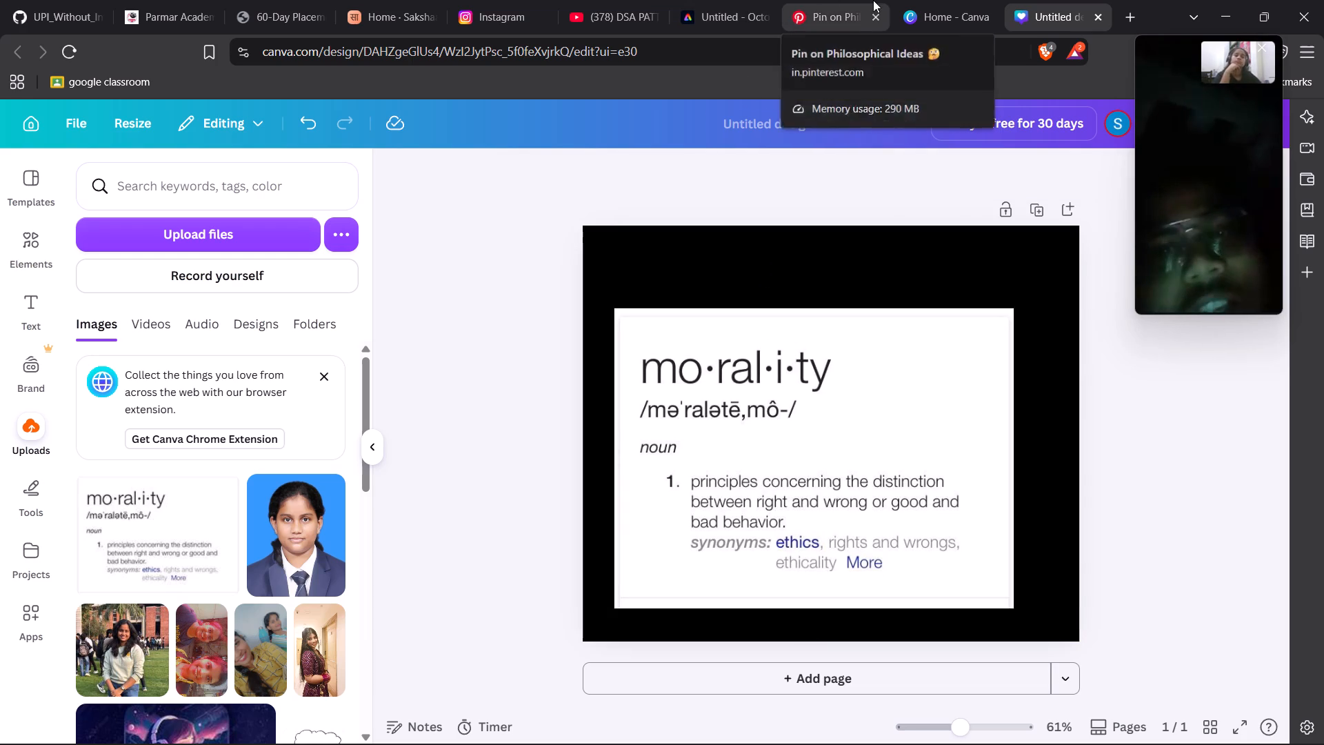
Look at the National Arts and Humanities Month template in Adobe Express for reference, and return to the Canva design.
{"action": "left_click", "coordinate": [728, 0]}
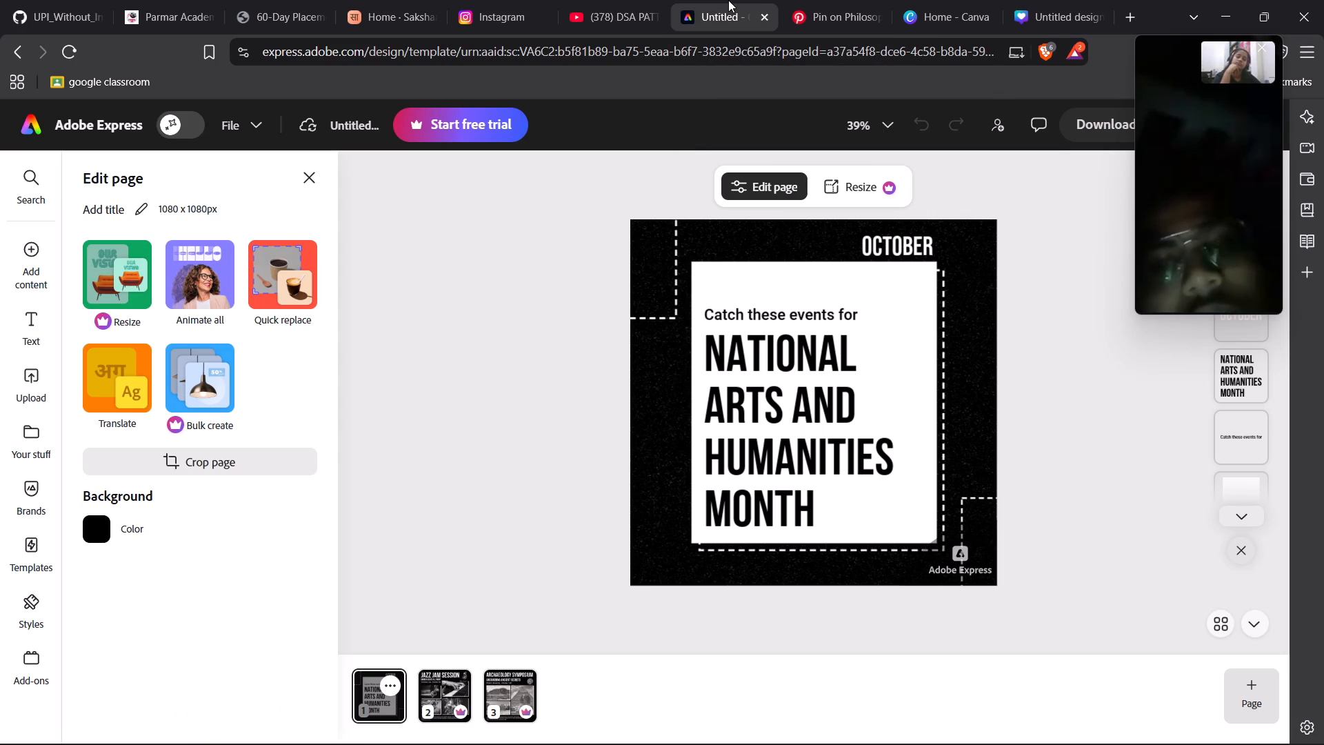
{"action": "left_click", "coordinate": [1043, 0]}
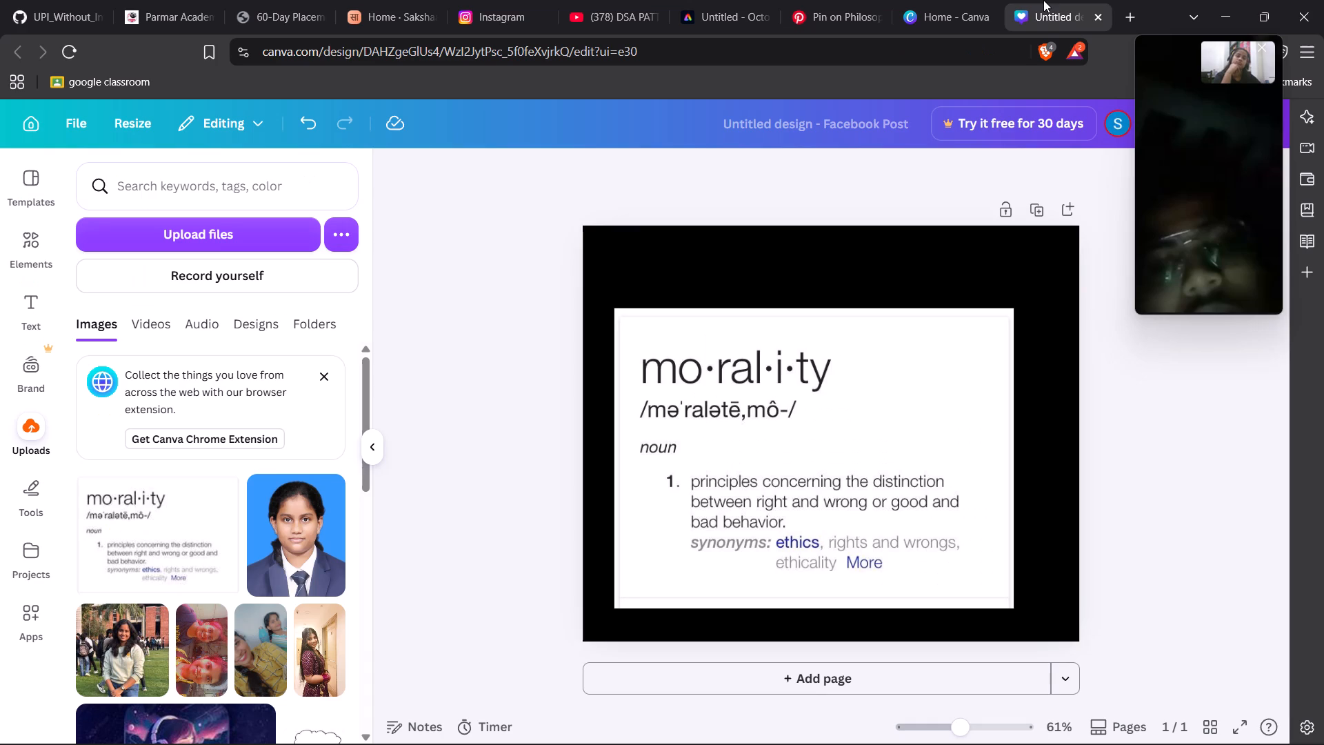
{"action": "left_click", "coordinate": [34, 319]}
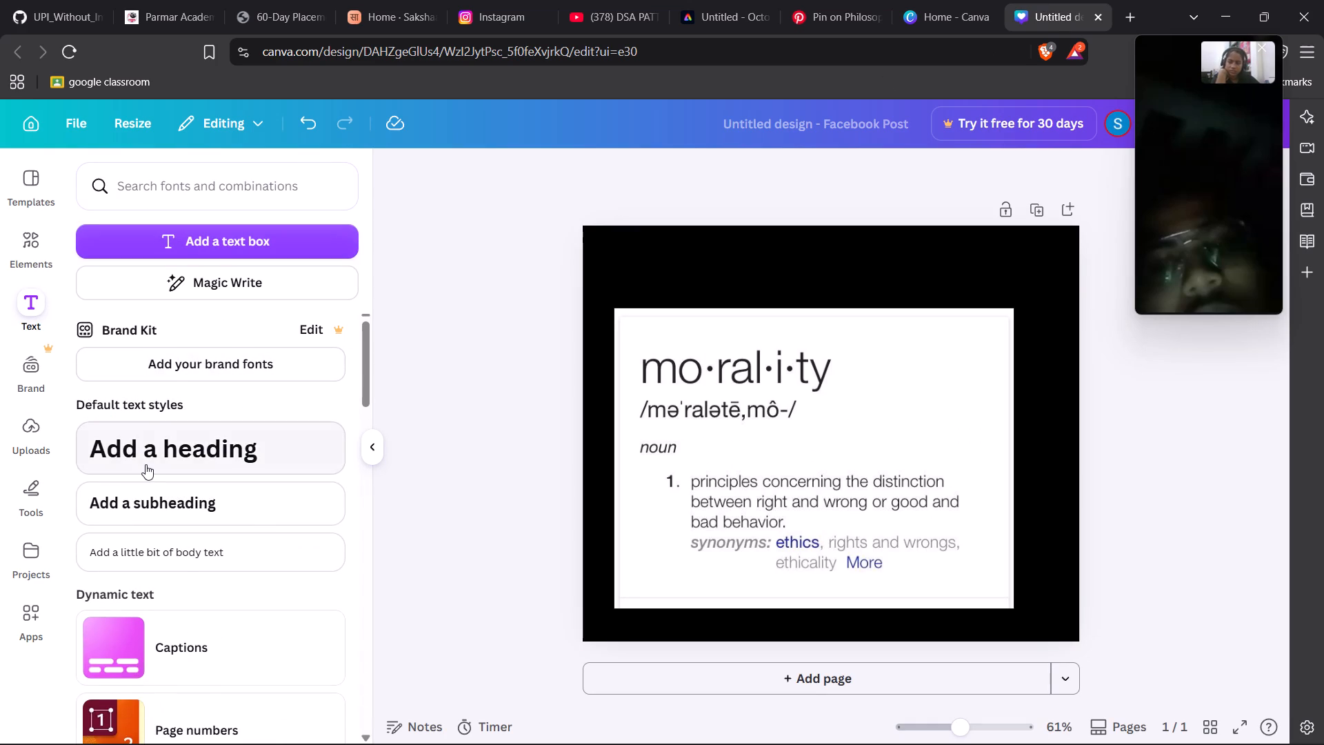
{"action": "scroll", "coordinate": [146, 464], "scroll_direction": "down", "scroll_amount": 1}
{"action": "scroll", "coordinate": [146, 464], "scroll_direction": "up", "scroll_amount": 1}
Add a straight horizontal black line over the middle of the morality definition image.
{"action": "left_click", "coordinate": [20, 483]}
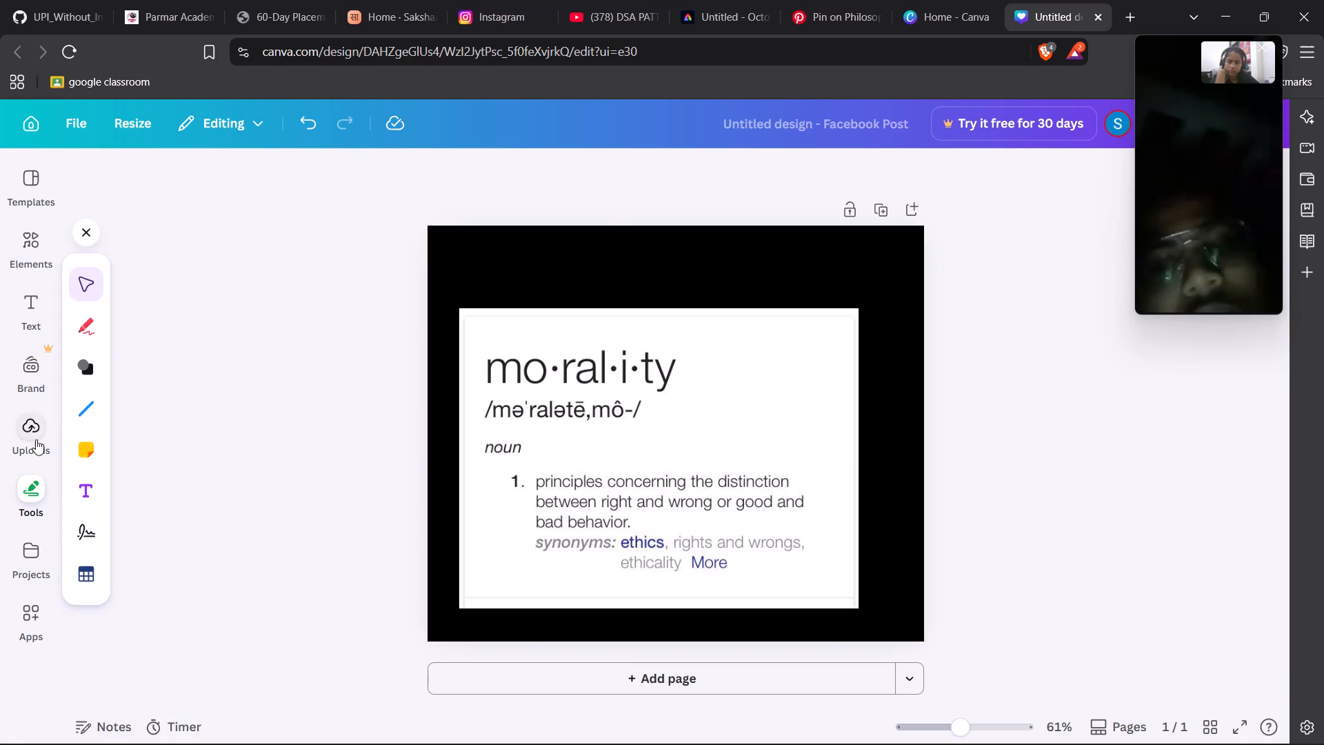
{"action": "left_click", "coordinate": [83, 331]}
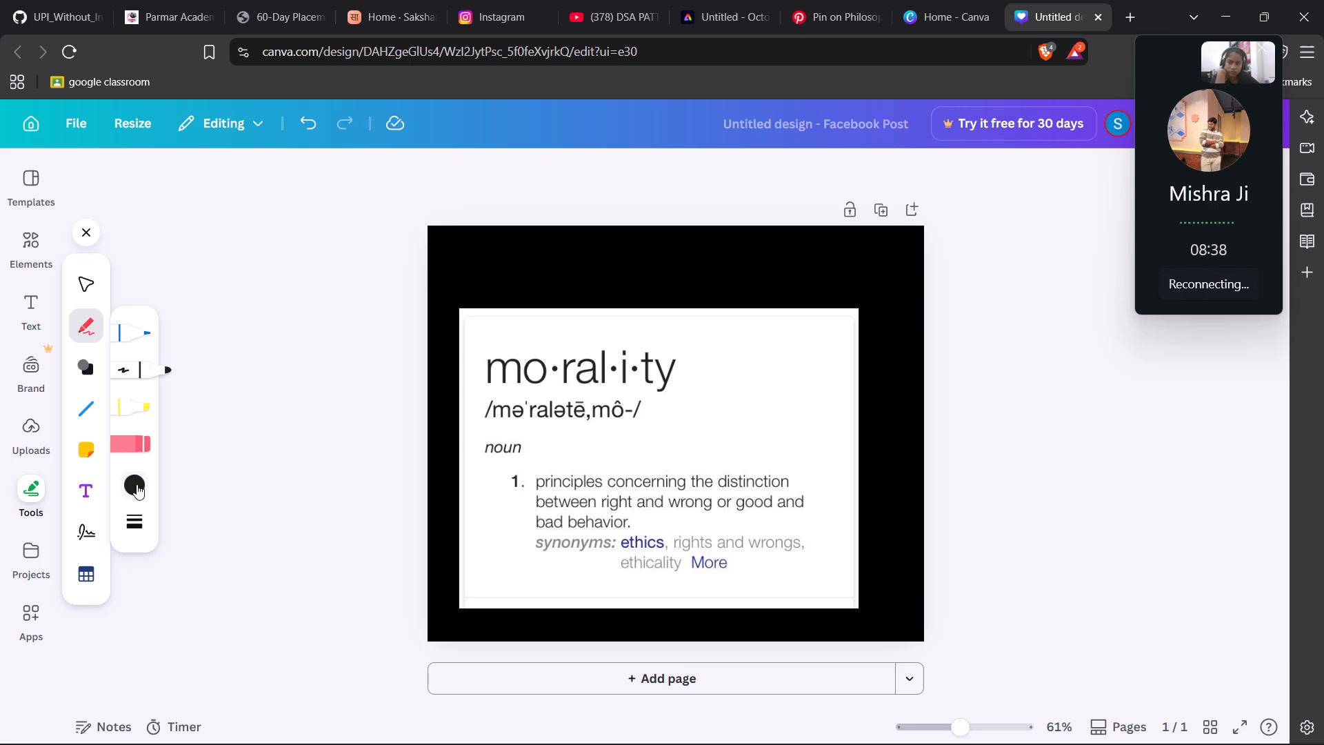
{"action": "left_click", "coordinate": [137, 515]}
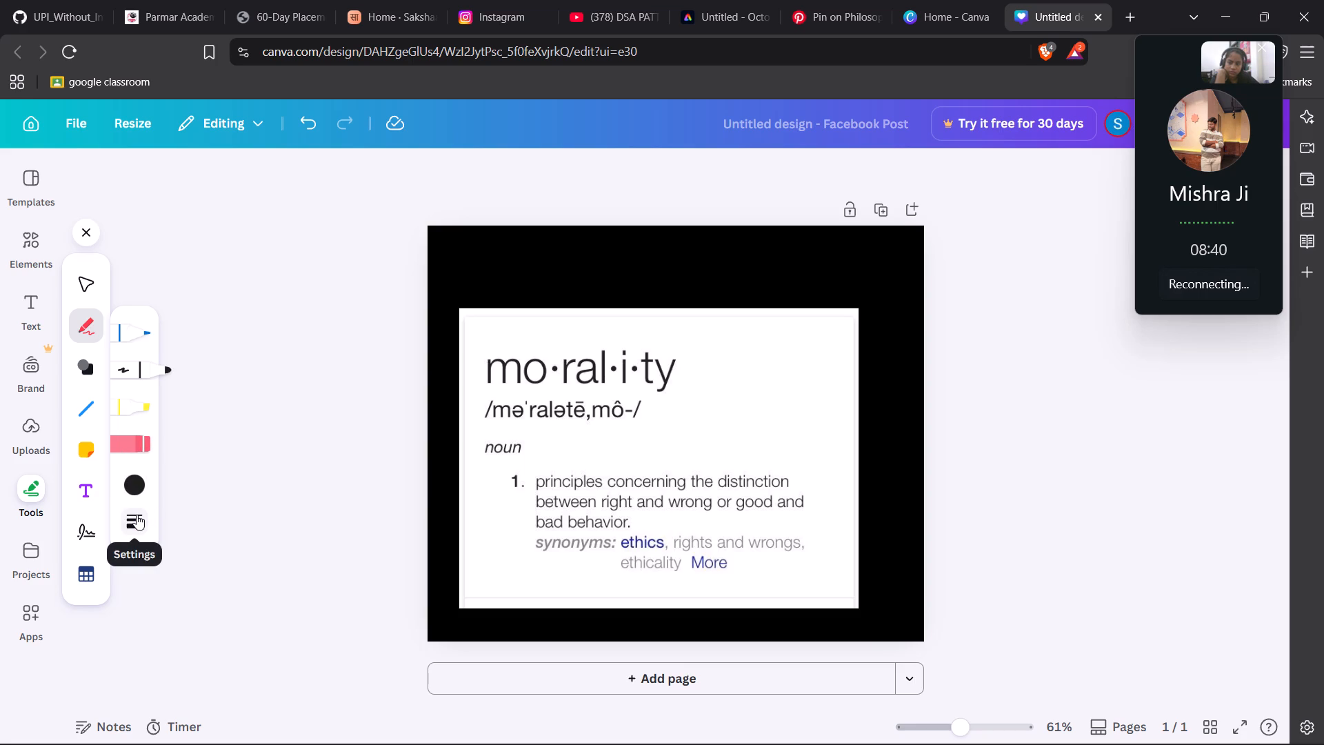
{"action": "left_click", "coordinate": [85, 408]}
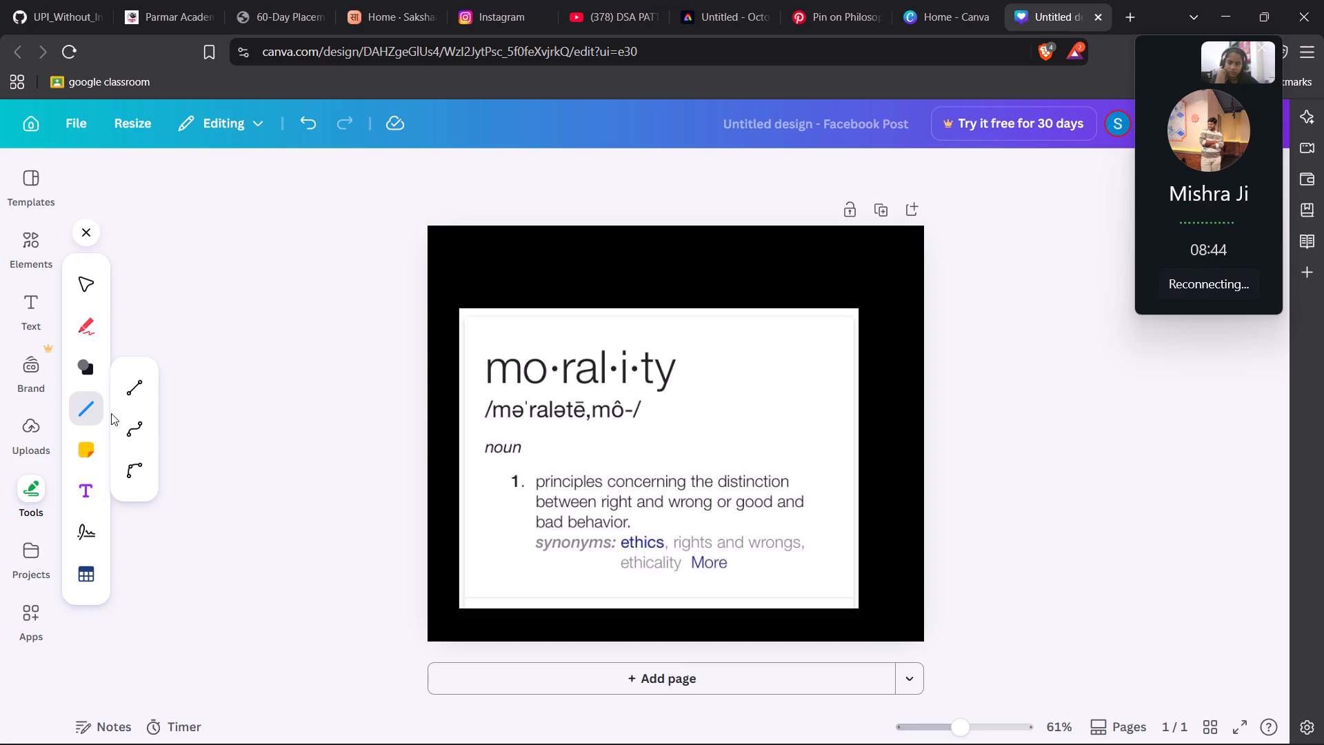
{"action": "left_click", "coordinate": [128, 391]}
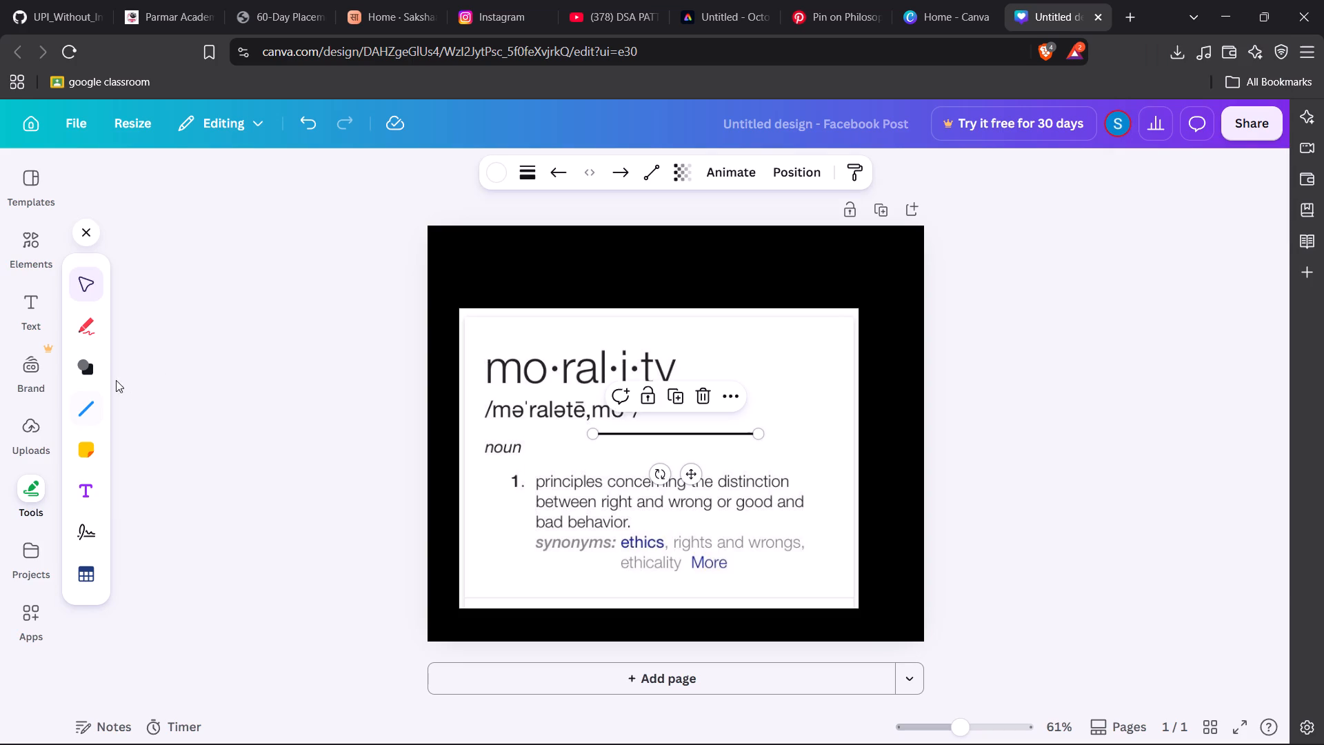
Open the selection of basic shapes that can be added to the page.
{"action": "left_click", "coordinate": [91, 368]}
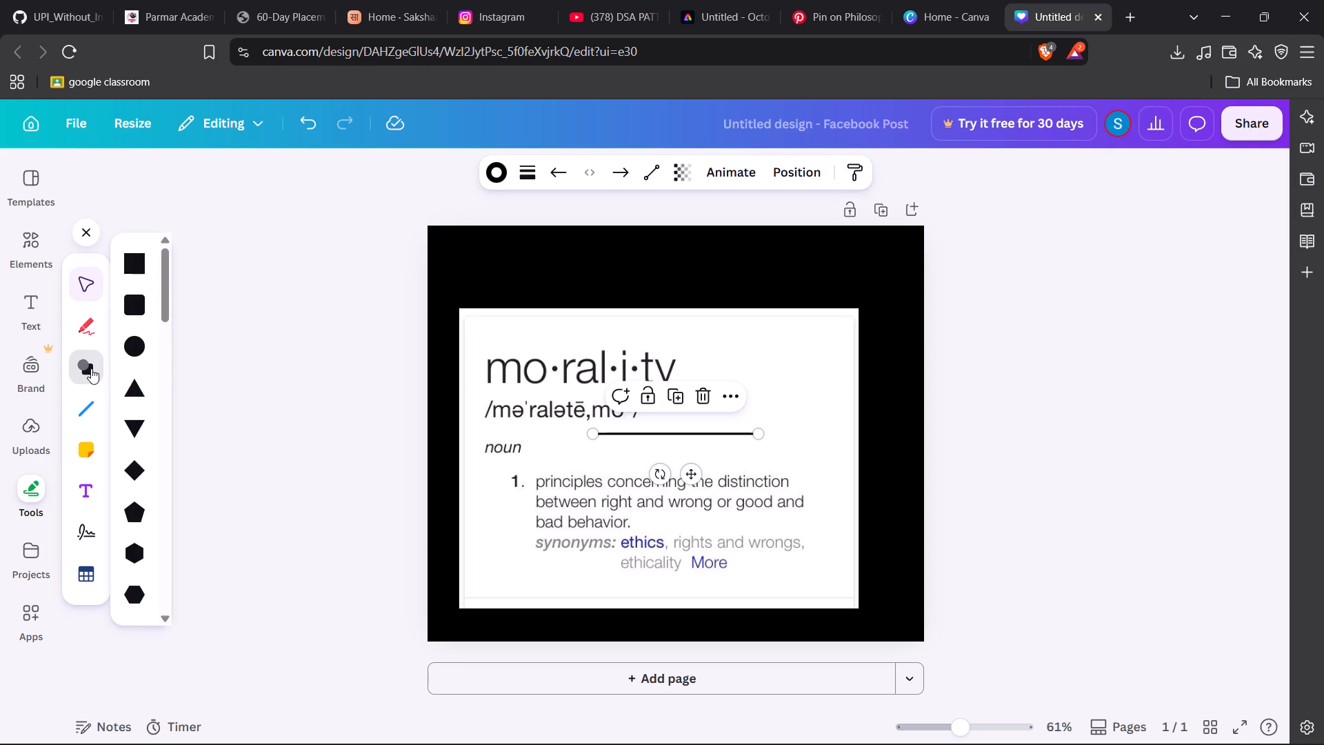
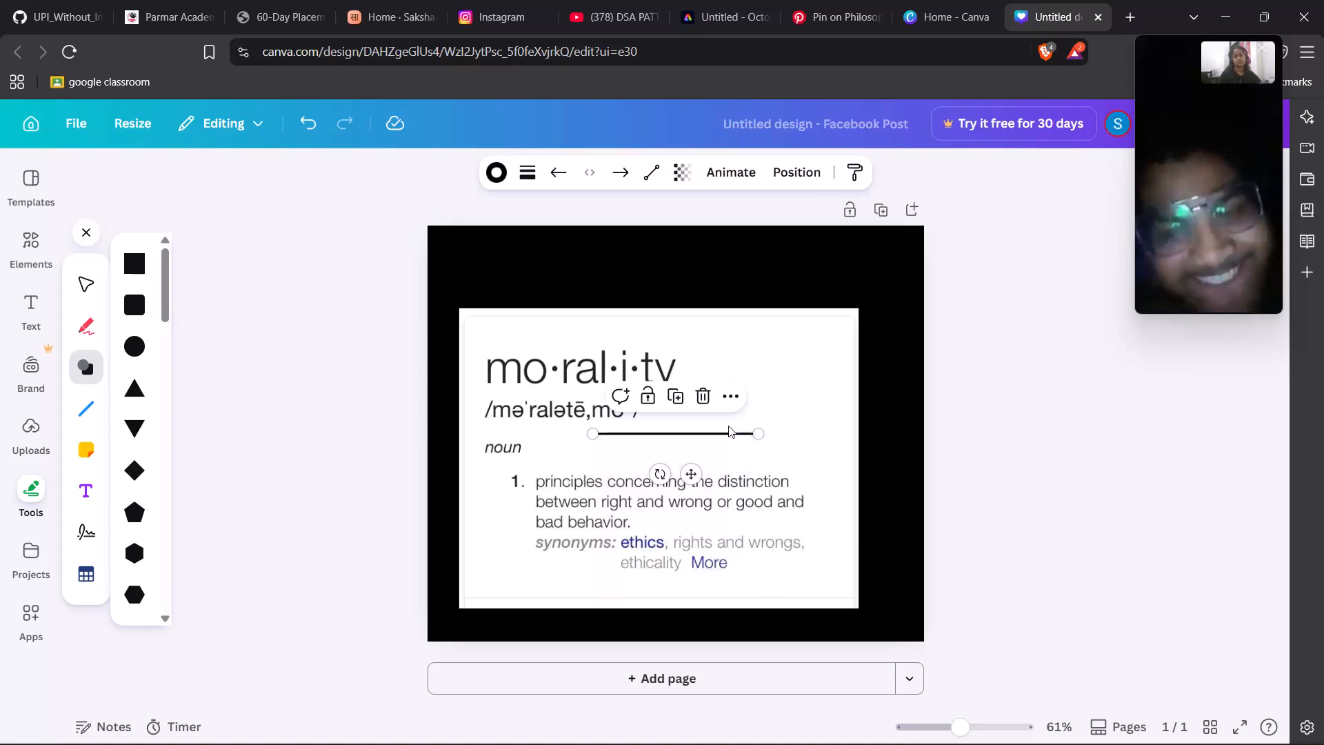
Delete the horizontal black line from the middle of the morality definition image.
{"action": "left_click", "coordinate": [696, 392]}
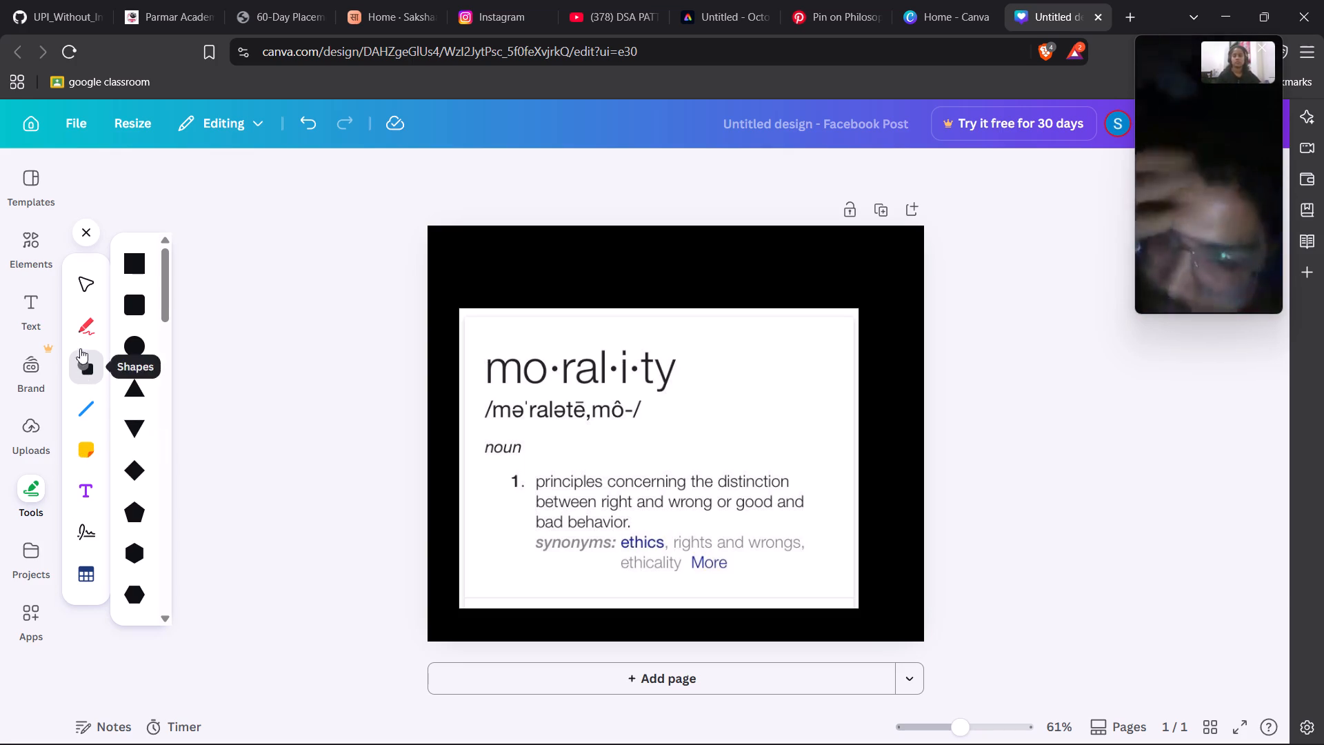
Activate the freehand drawing tools with the thin blue pen.
{"action": "left_click", "coordinate": [86, 326]}
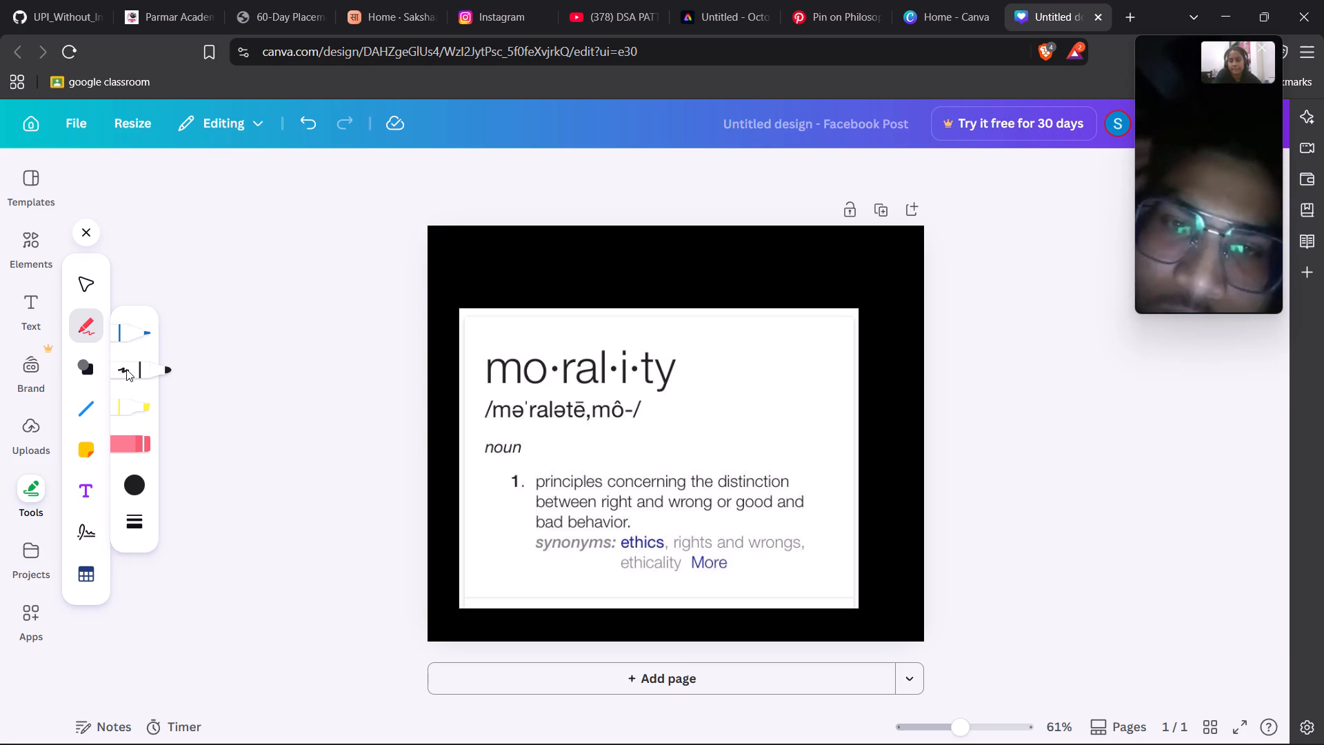
{"action": "left_click", "coordinate": [124, 334]}
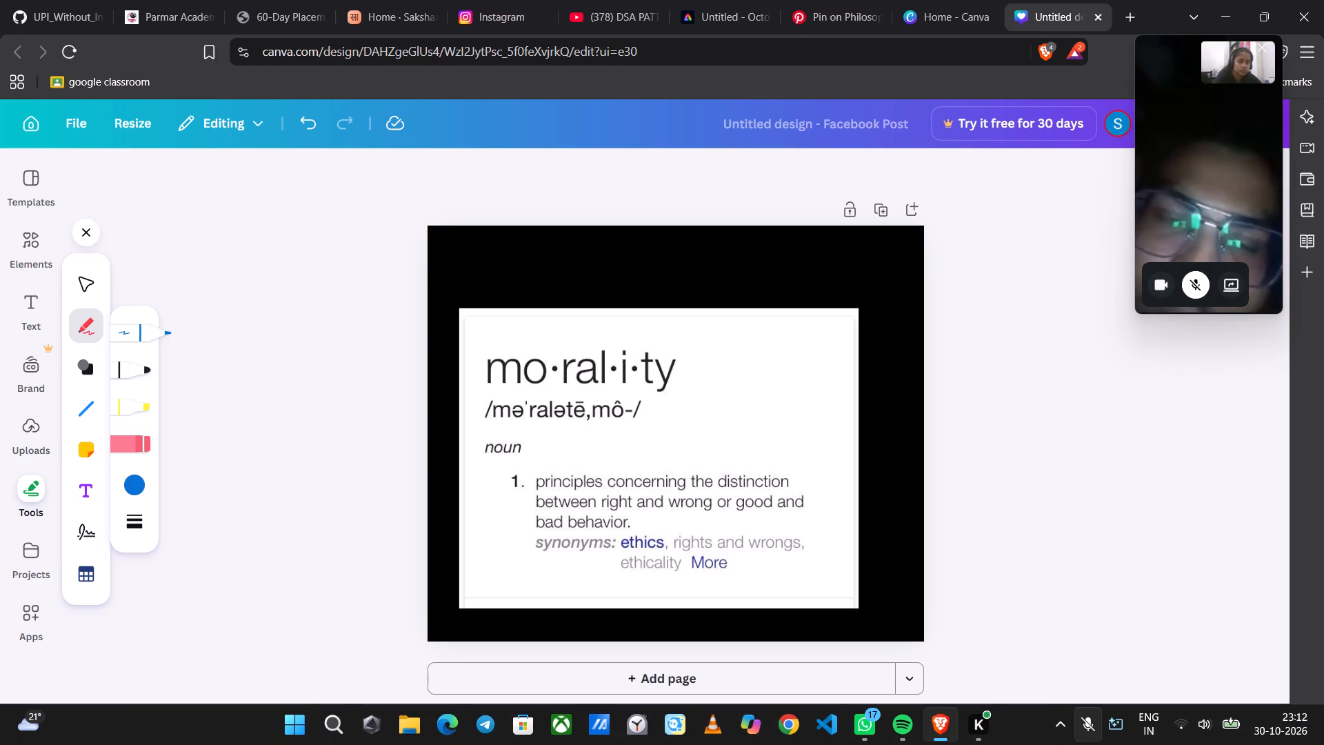
Switch to Spotify, pause the White Ferrari track, and return to the Canva design.
{"action": "left_click", "coordinate": [907, 717]}
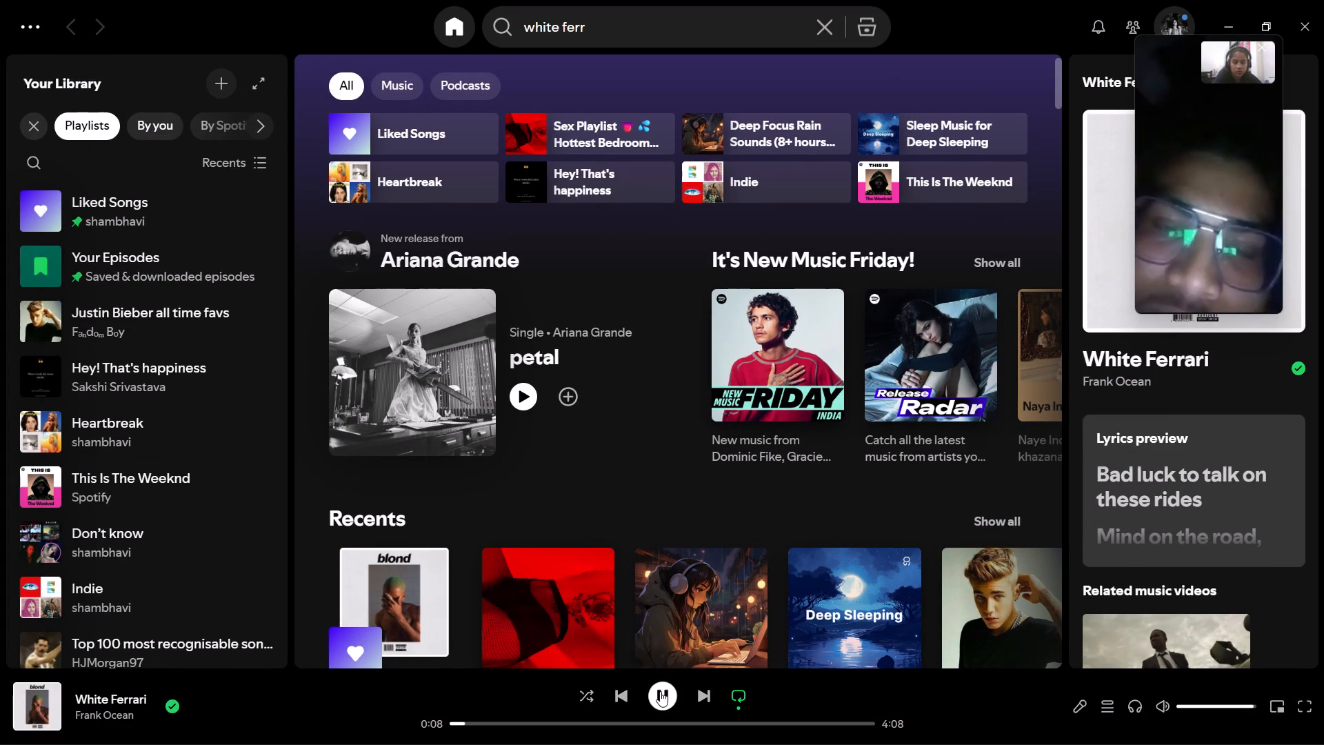
{"action": "left_click", "coordinate": [660, 691]}
{"action": "left_click", "coordinate": [1231, 0]}
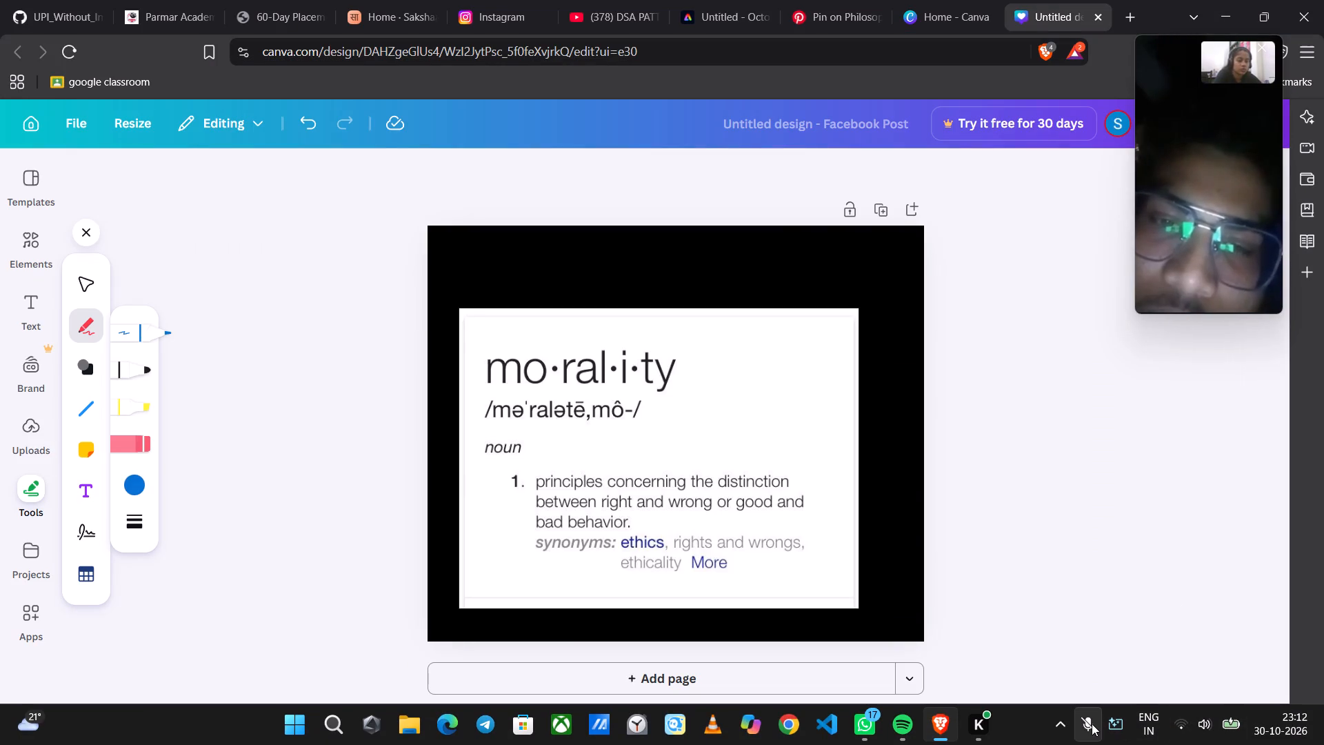
Unmute the computer's microphone for the ongoing video call.
{"action": "left_click", "coordinate": [1092, 724]}
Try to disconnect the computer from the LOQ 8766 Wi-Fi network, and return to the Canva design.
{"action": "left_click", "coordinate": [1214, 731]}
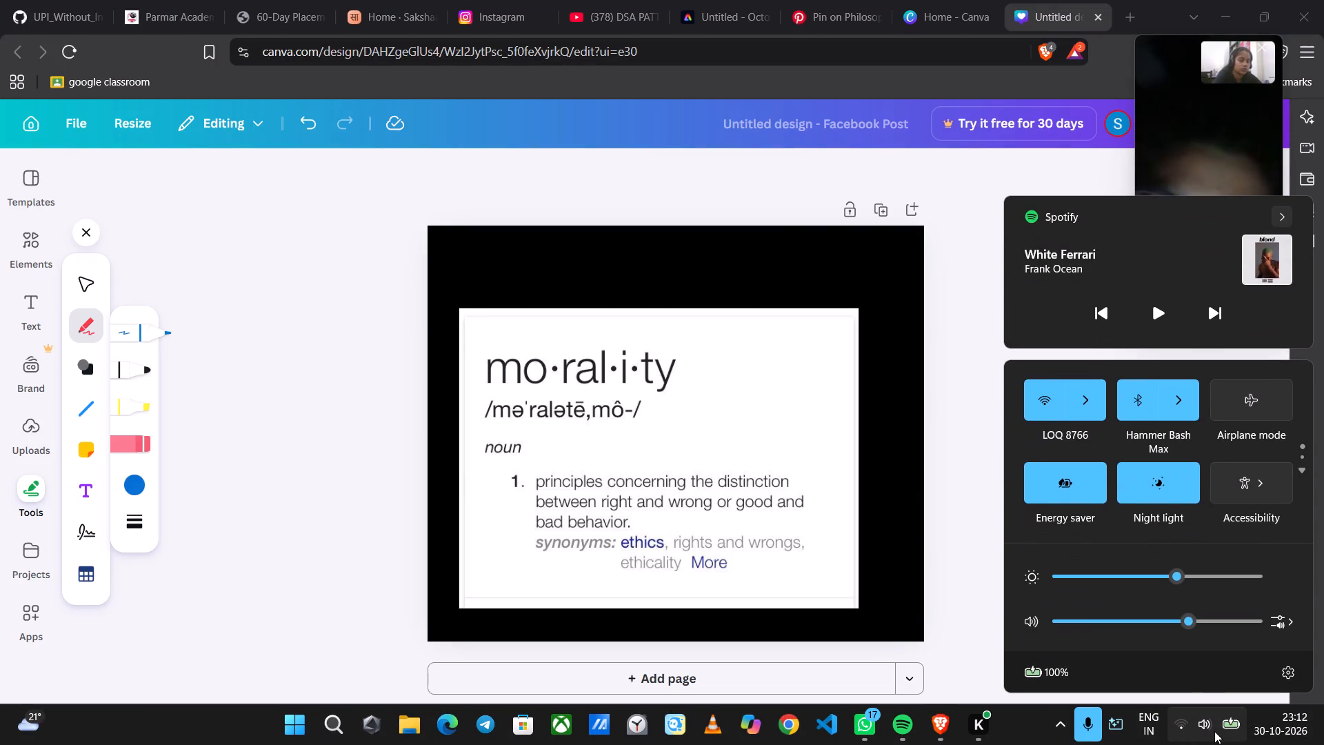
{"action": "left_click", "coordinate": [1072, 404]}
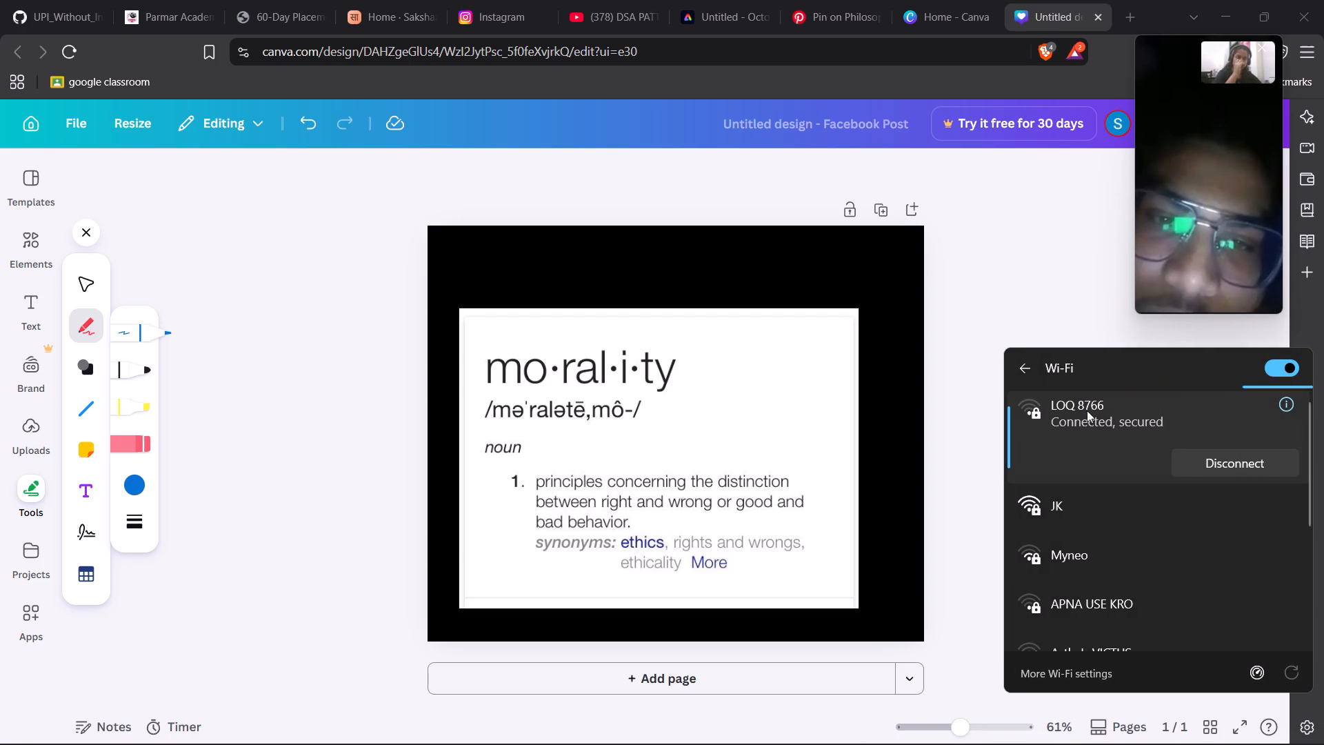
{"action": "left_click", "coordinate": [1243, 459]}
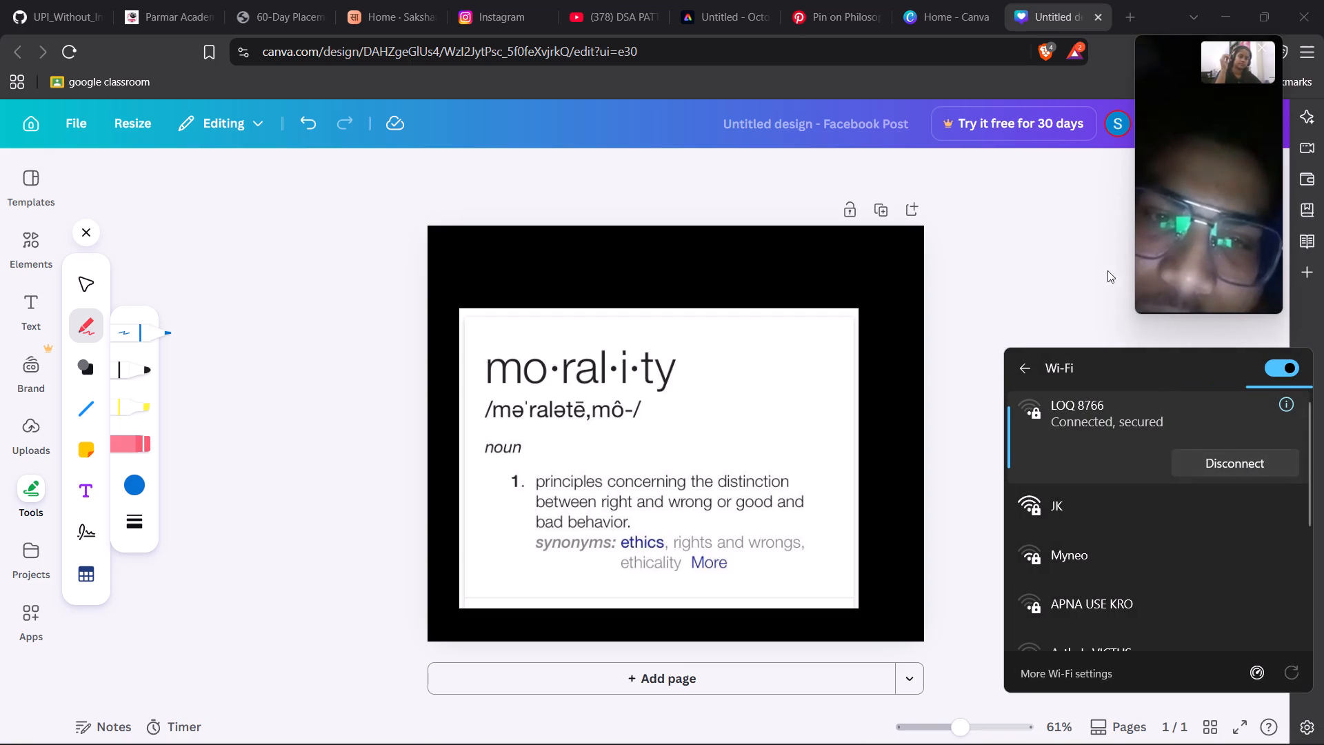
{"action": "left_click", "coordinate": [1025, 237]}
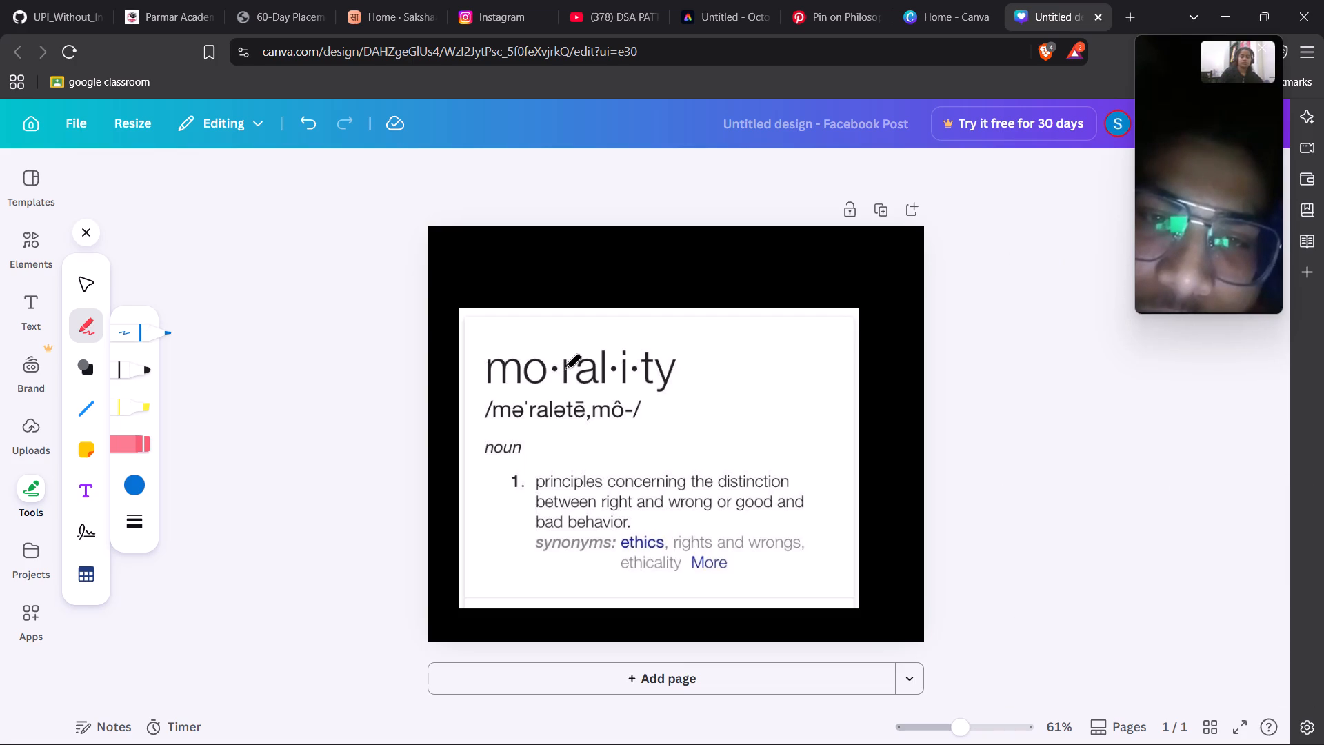
Set the pen colour to white and draw a roughly horizontal freehand line on the black background just above the morality image's left half.
{"action": "left_click", "coordinate": [128, 488]}
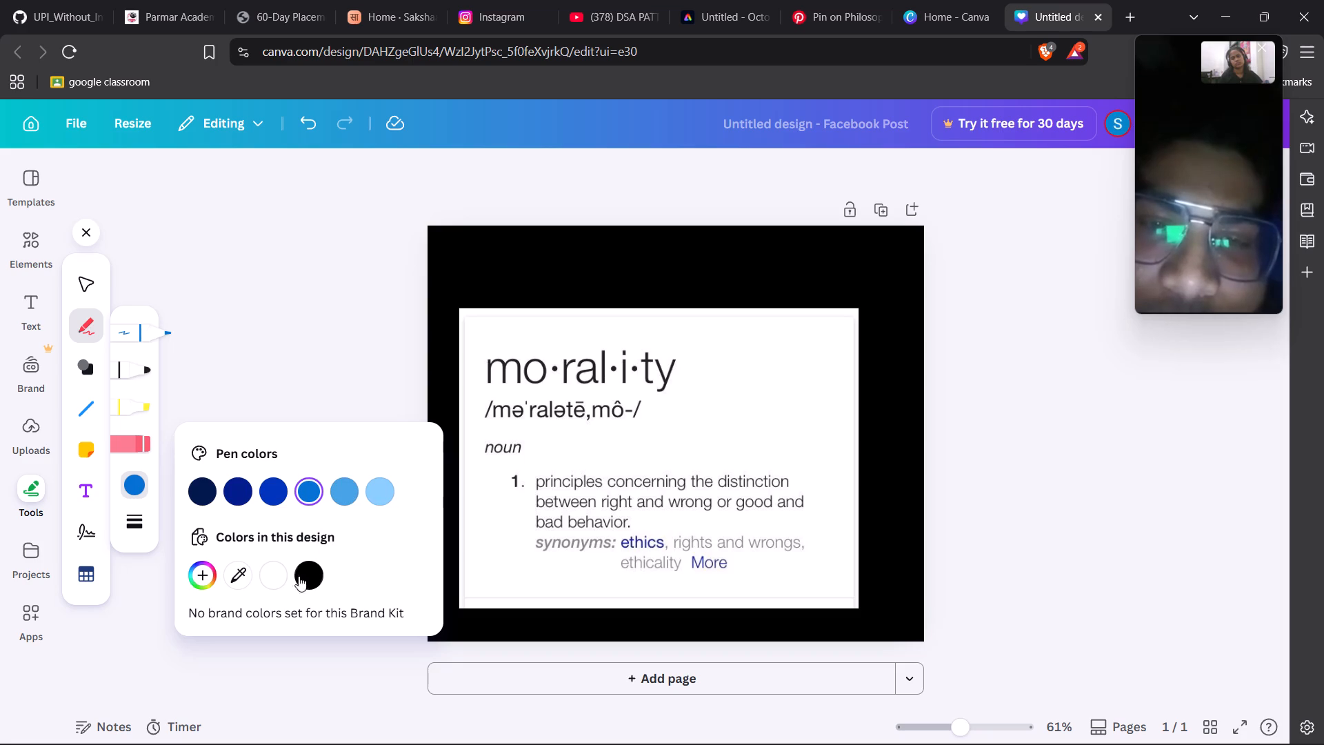
{"action": "left_click", "coordinate": [265, 573]}
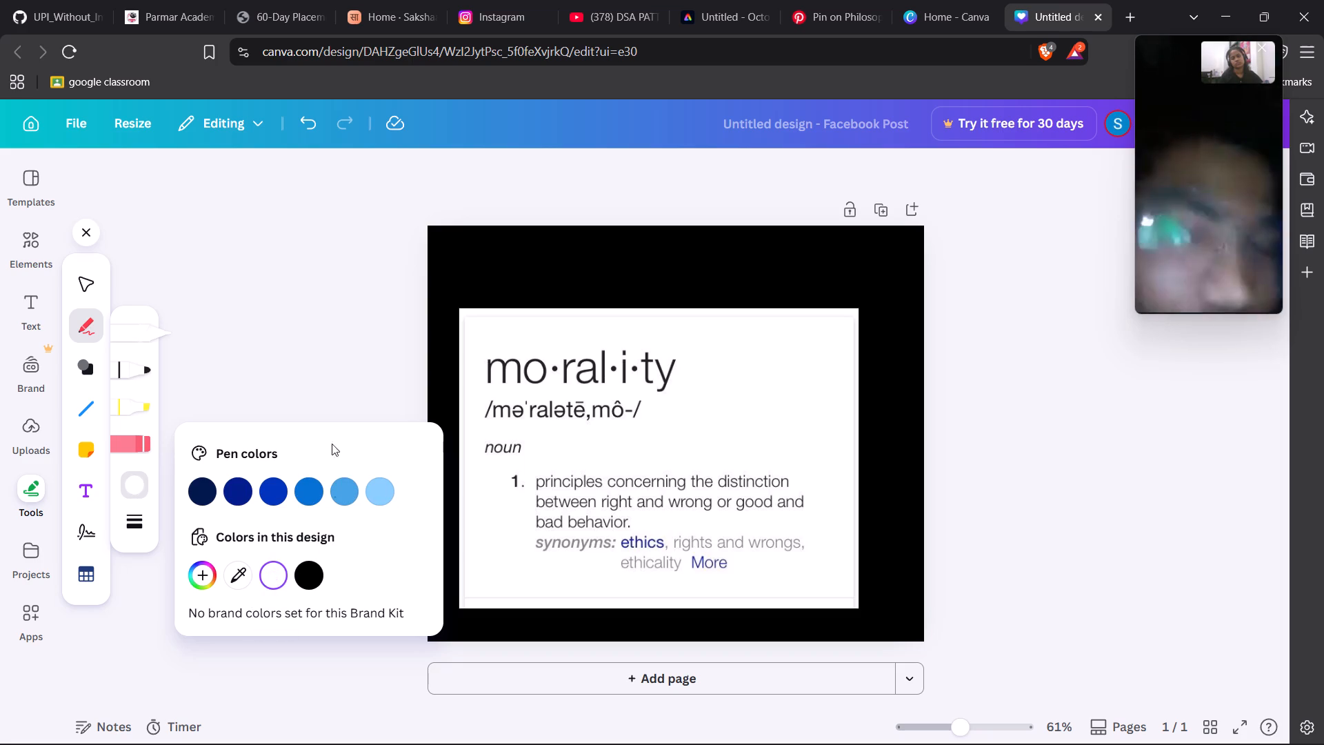
{"action": "left_click", "coordinate": [329, 348]}
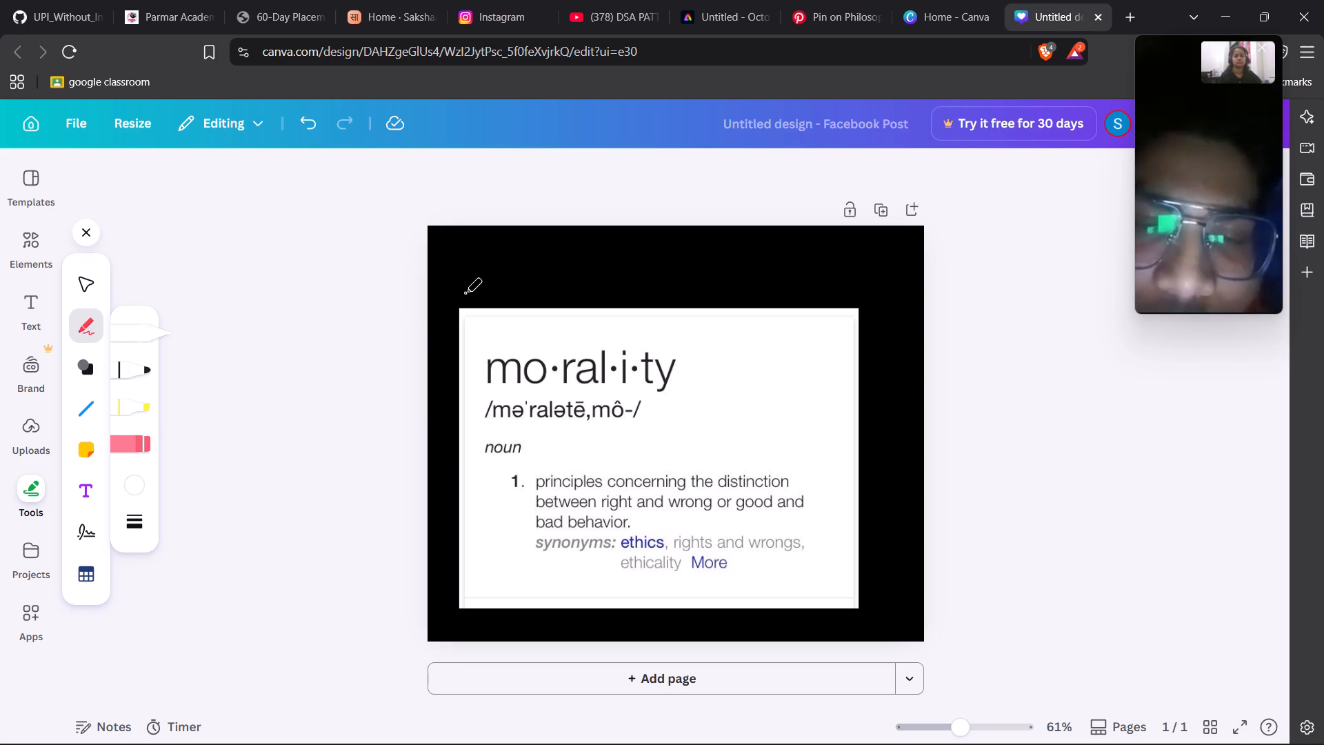
{"action": "left_click_drag", "start_coordinate": [466, 293], "coordinate": [612, 301]}
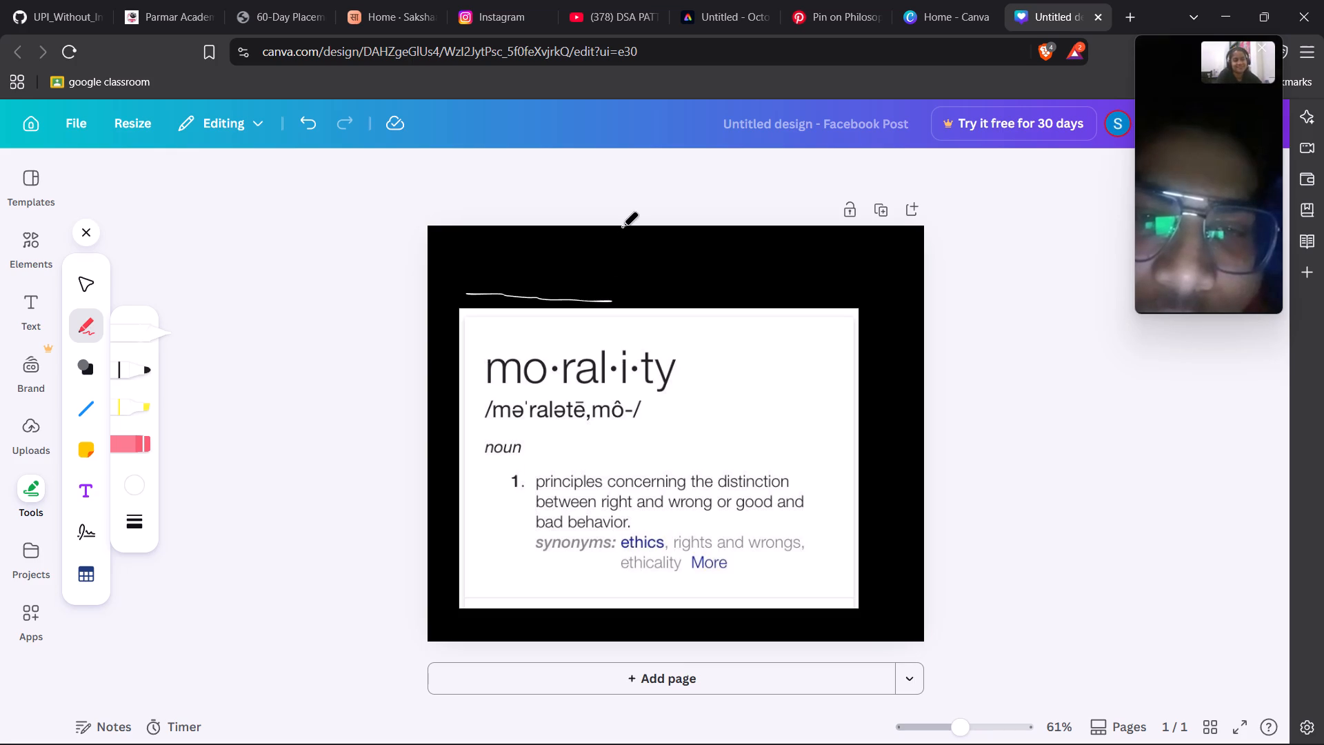
{"action": "left_click", "coordinate": [544, 301]}
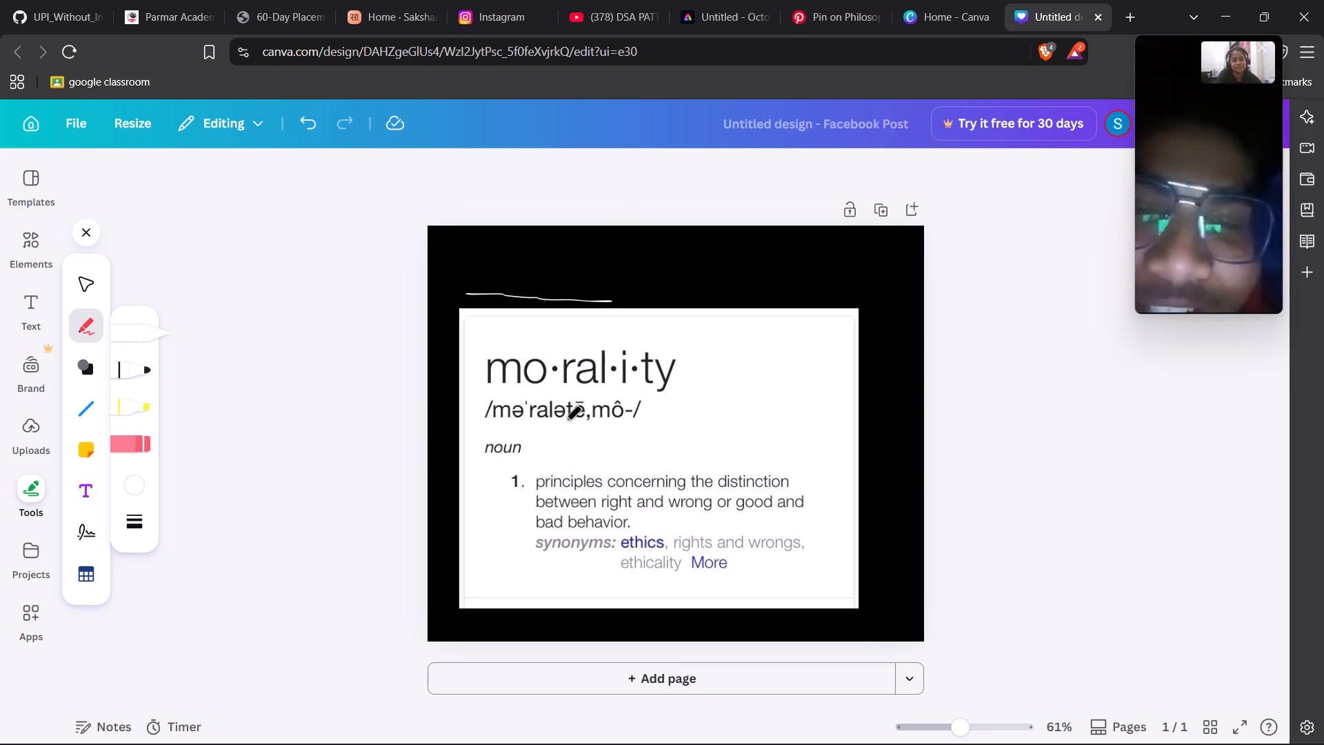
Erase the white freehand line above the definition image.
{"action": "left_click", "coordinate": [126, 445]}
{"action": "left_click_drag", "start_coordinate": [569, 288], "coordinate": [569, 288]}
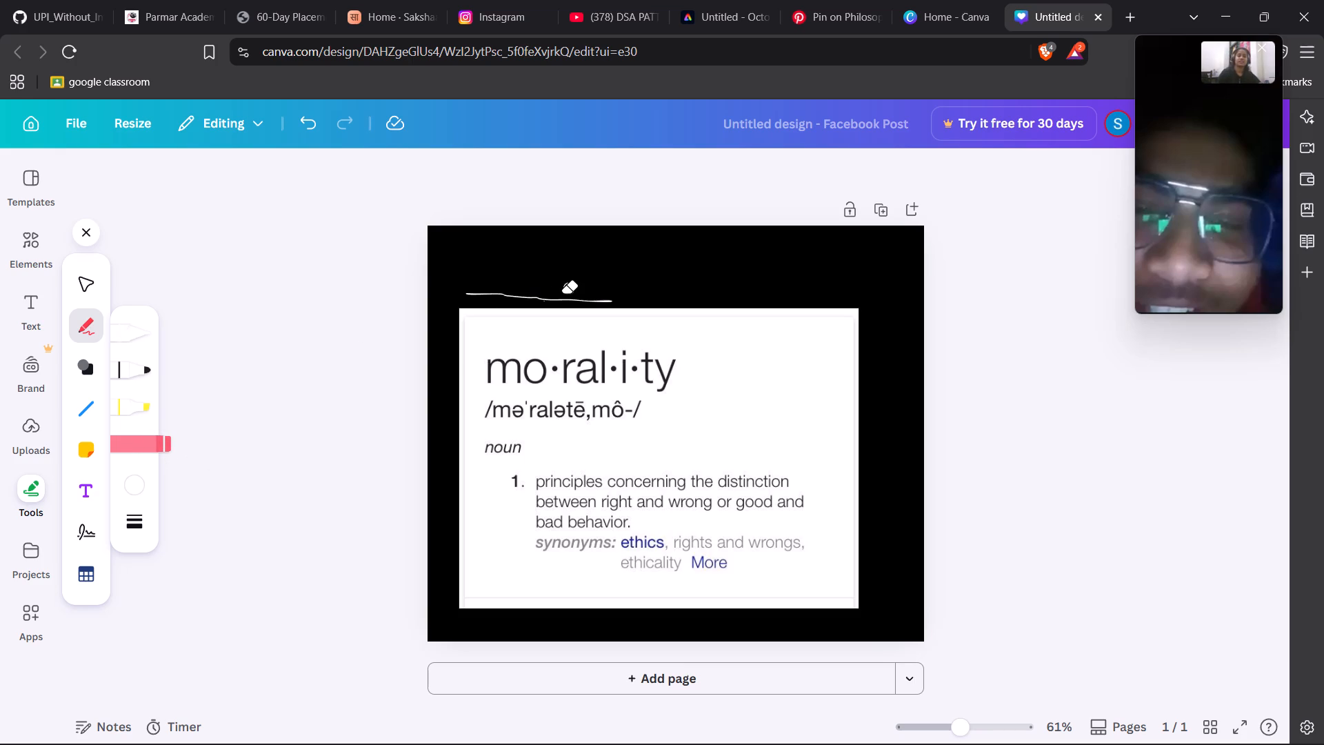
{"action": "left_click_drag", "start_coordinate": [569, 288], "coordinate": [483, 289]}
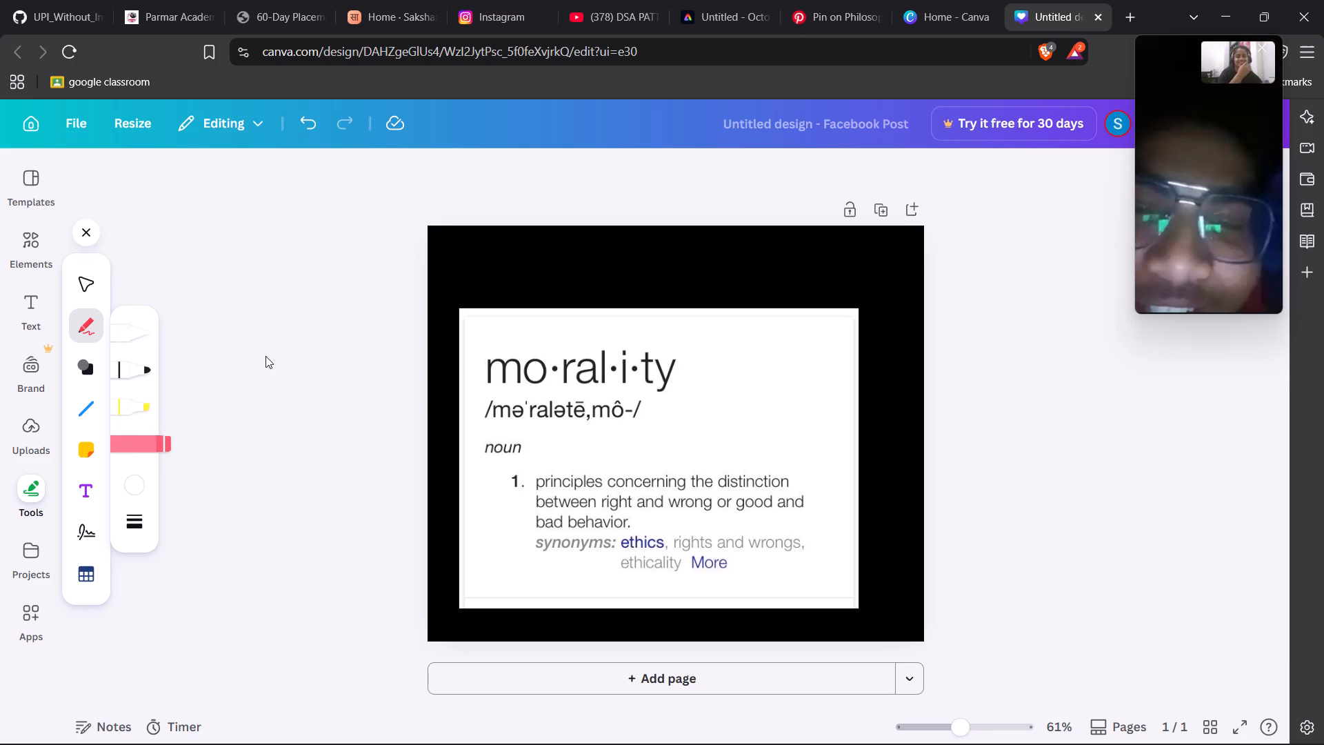
Look through the full range of shapes that can be added to the page.
{"action": "left_click", "coordinate": [83, 363]}
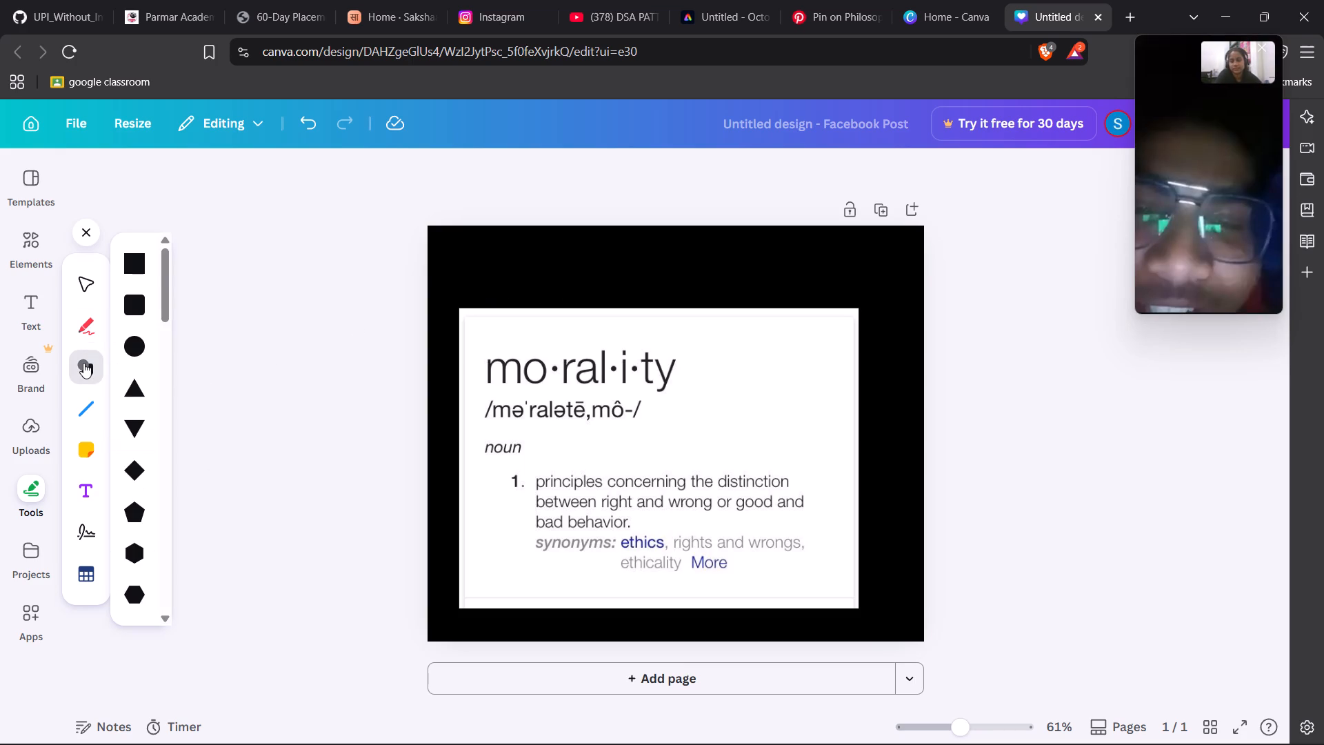
{"action": "scroll", "coordinate": [128, 448], "scroll_direction": "down", "scroll_amount": 6}
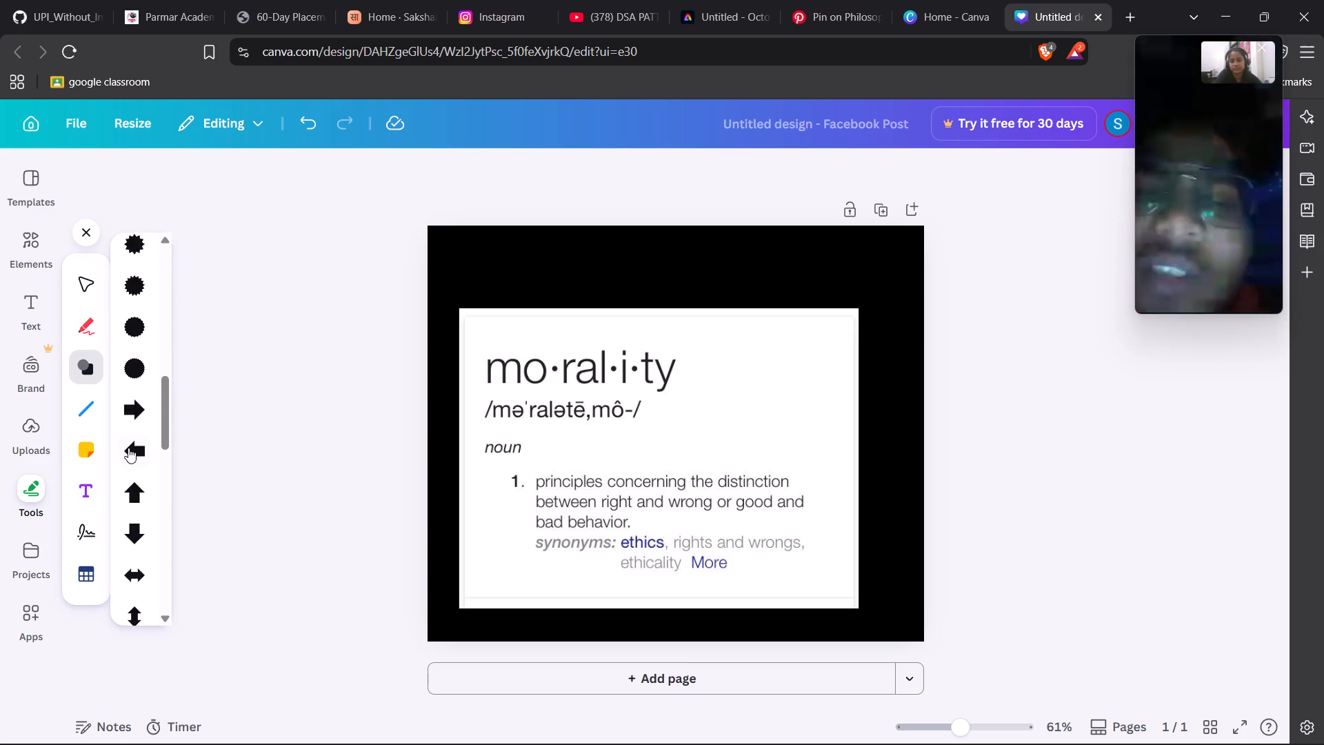
{"action": "scroll", "coordinate": [128, 448], "scroll_direction": "down", "scroll_amount": 10}
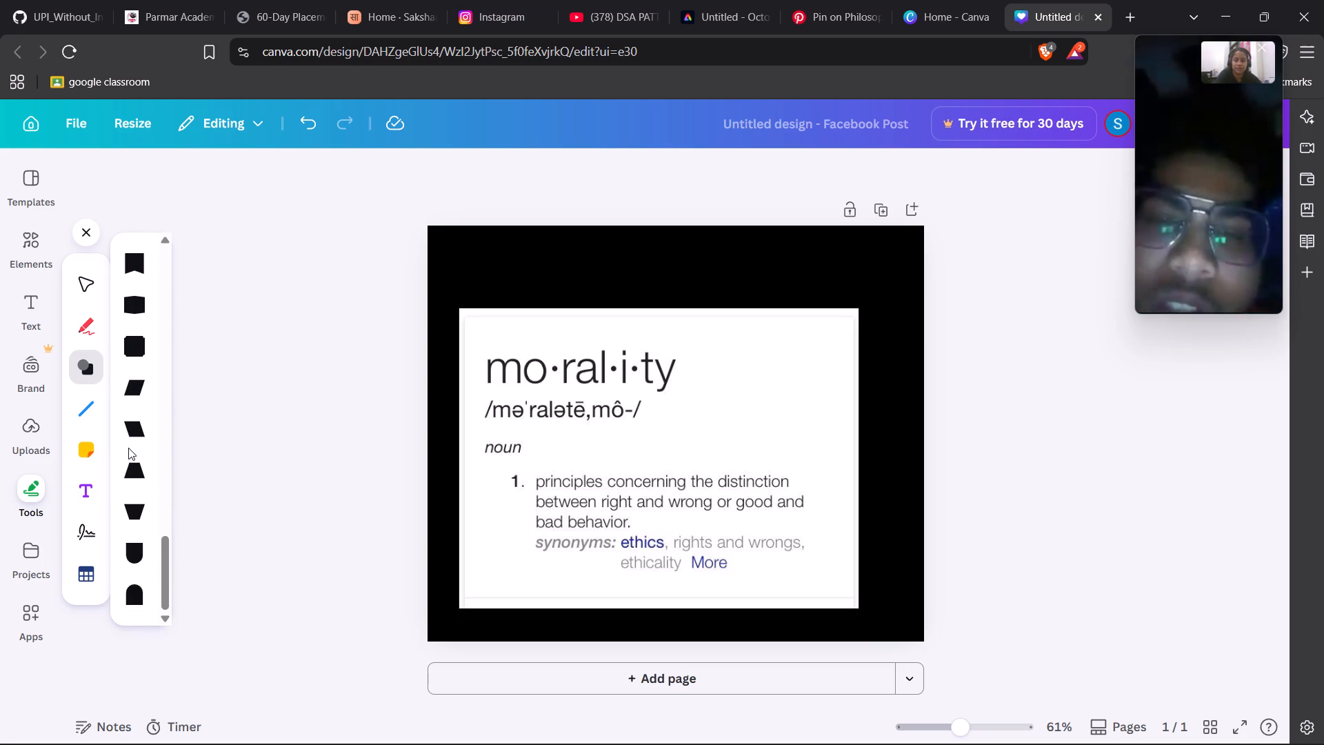
{"action": "scroll", "coordinate": [128, 448], "scroll_direction": "up", "scroll_amount": 15}
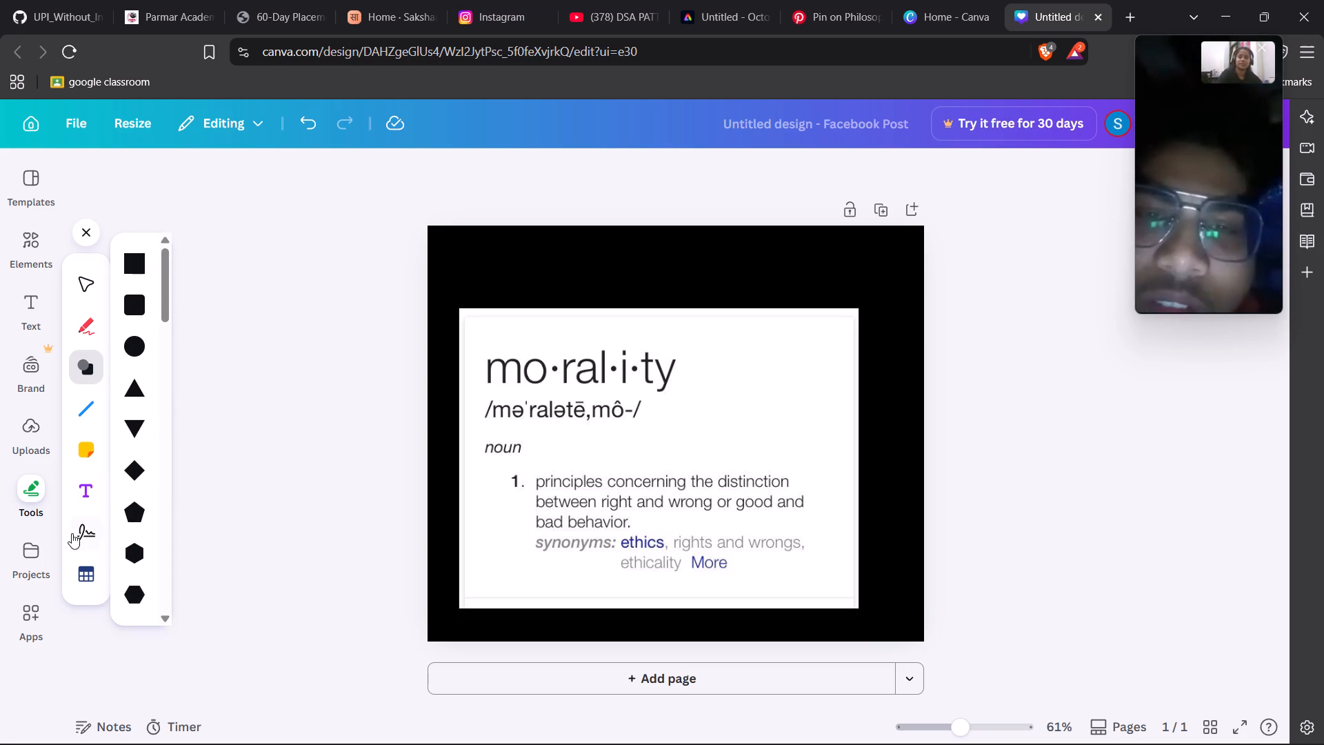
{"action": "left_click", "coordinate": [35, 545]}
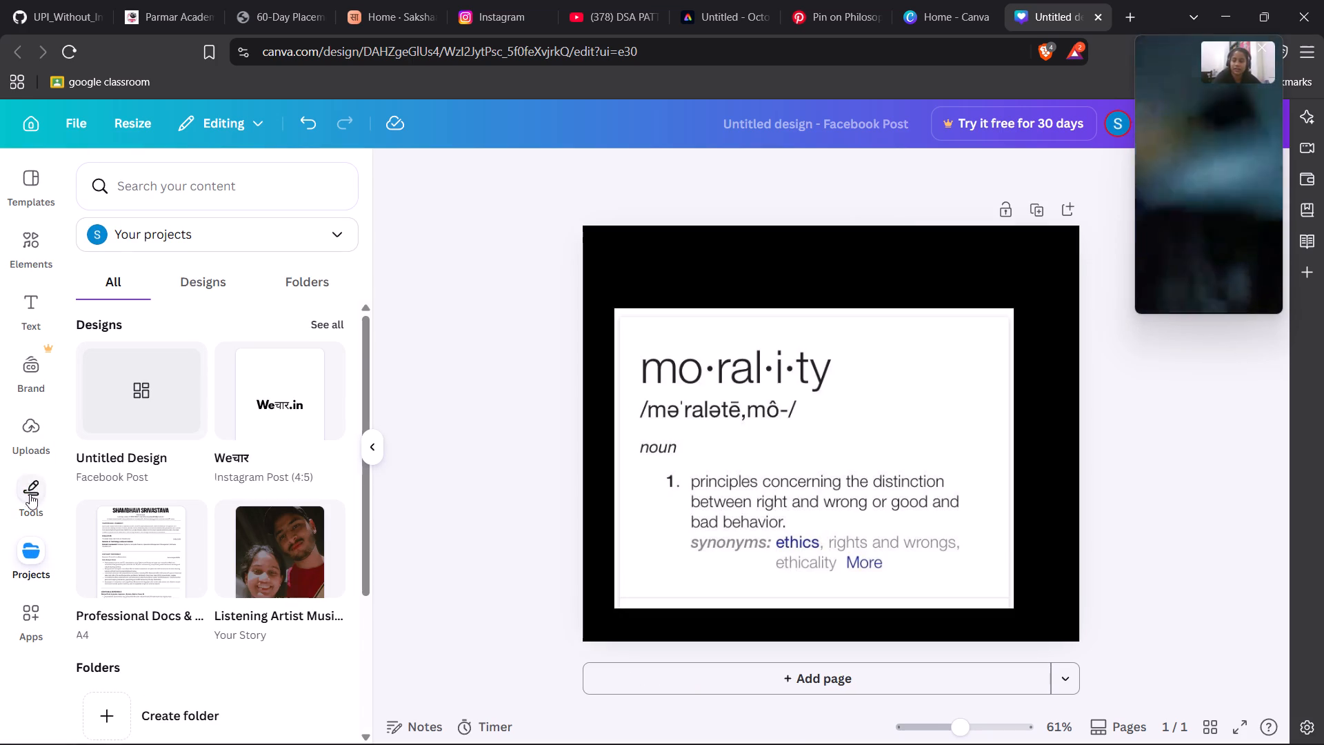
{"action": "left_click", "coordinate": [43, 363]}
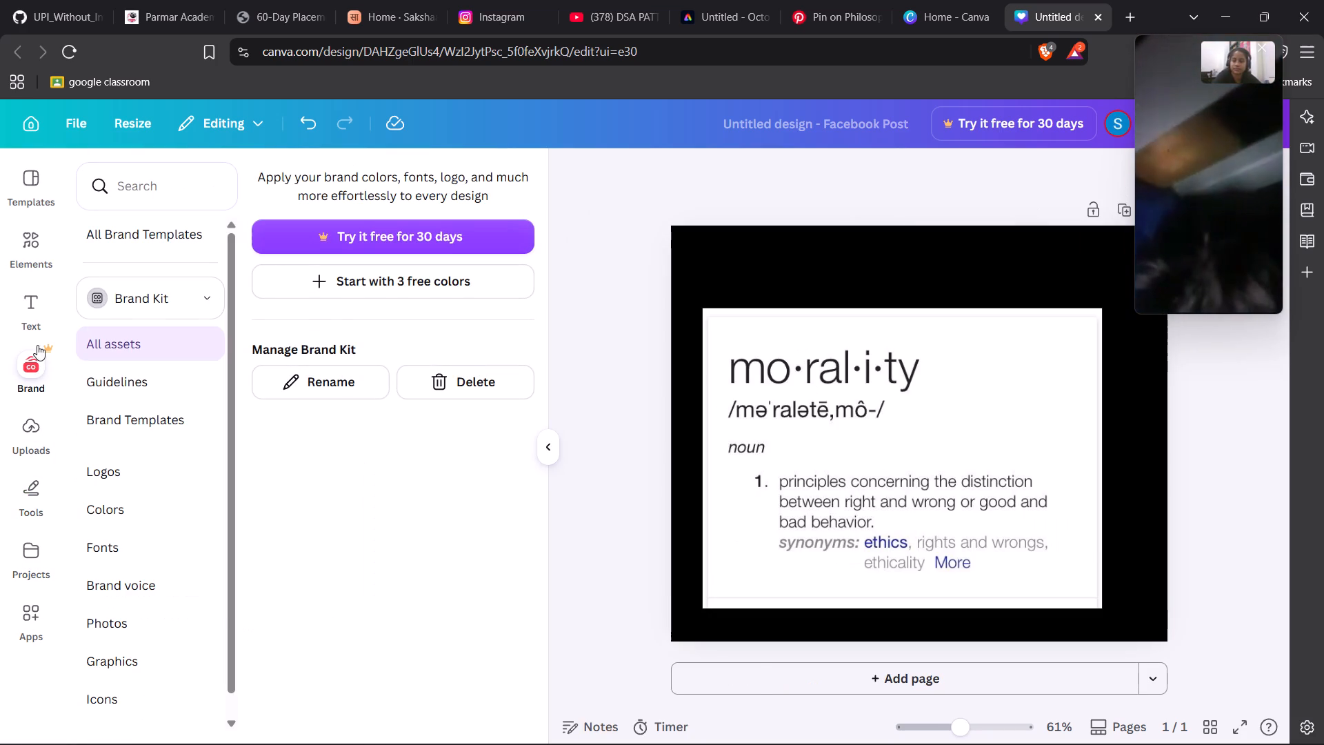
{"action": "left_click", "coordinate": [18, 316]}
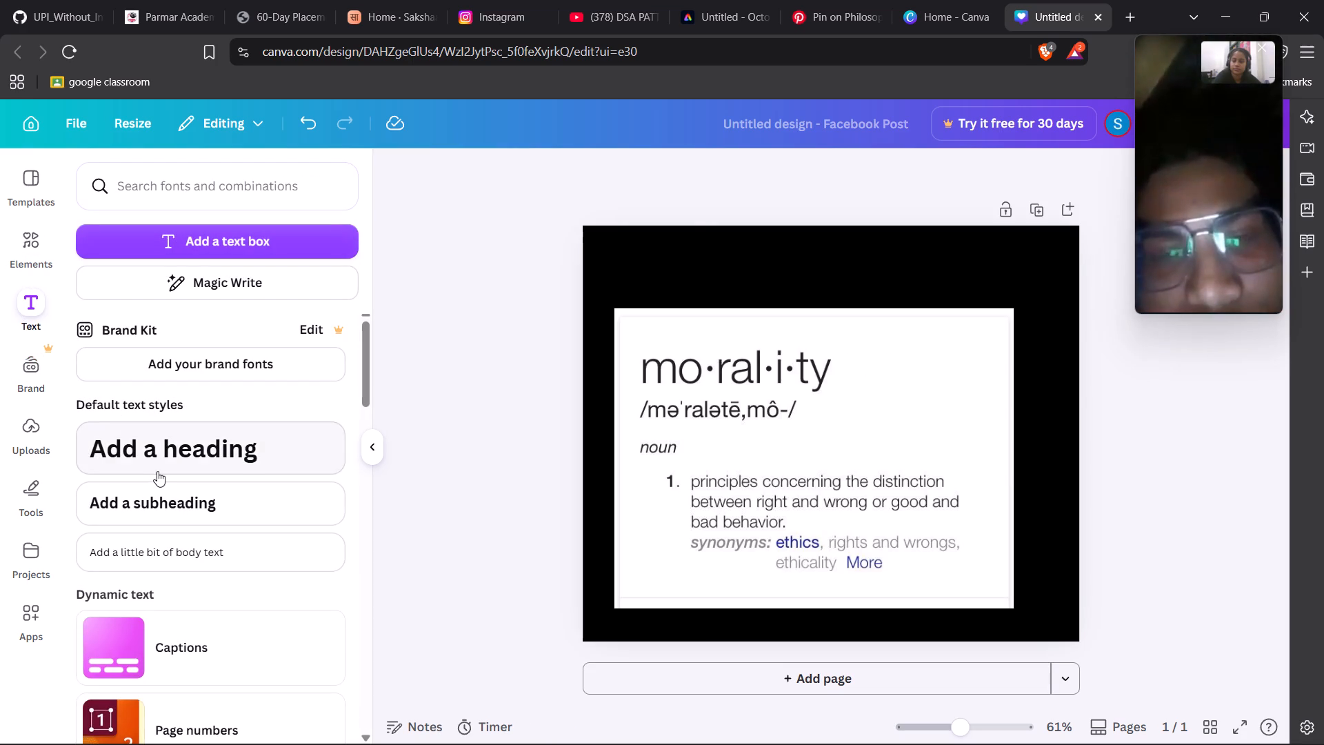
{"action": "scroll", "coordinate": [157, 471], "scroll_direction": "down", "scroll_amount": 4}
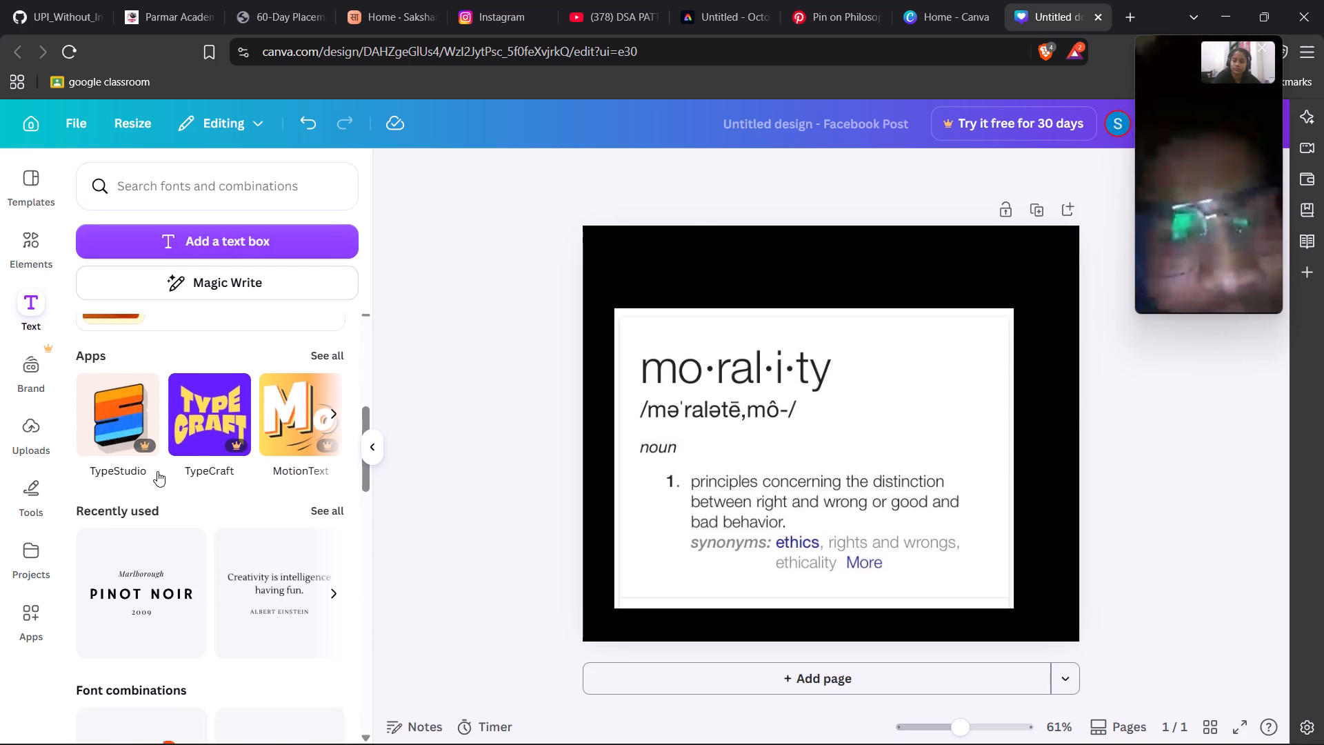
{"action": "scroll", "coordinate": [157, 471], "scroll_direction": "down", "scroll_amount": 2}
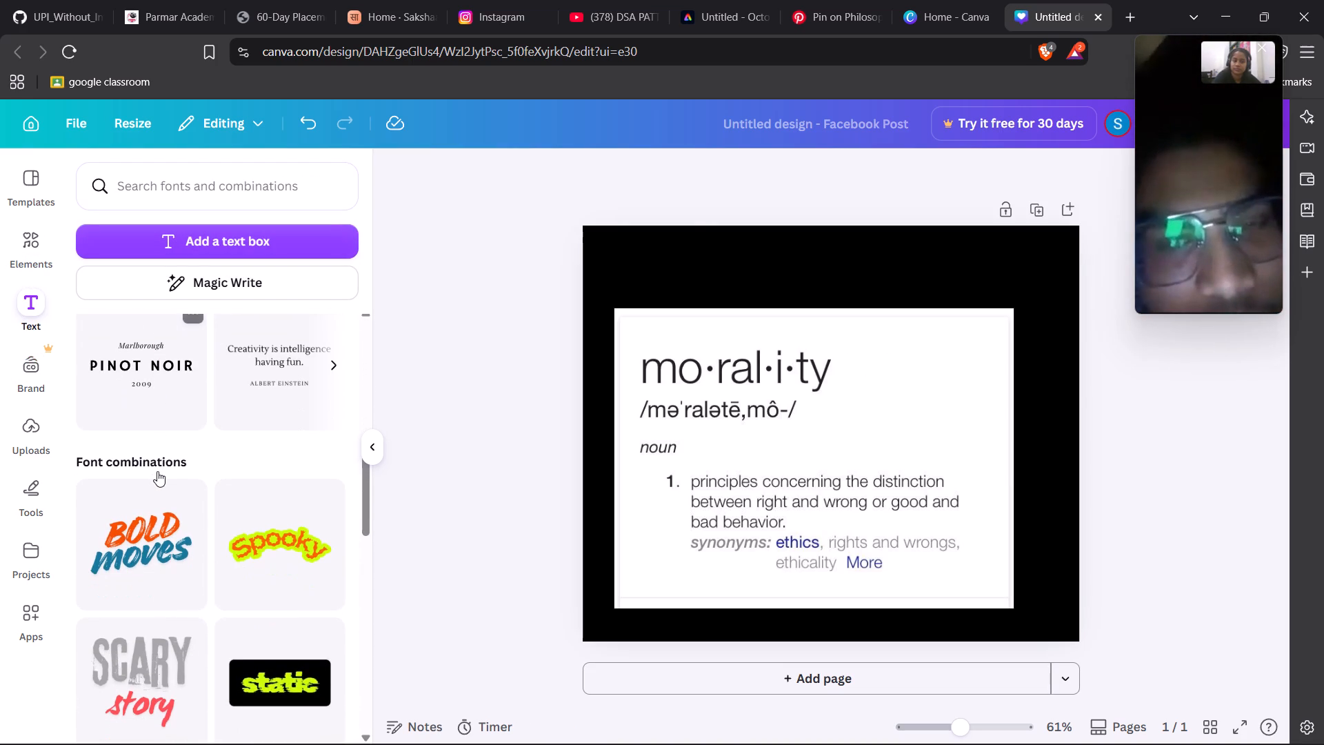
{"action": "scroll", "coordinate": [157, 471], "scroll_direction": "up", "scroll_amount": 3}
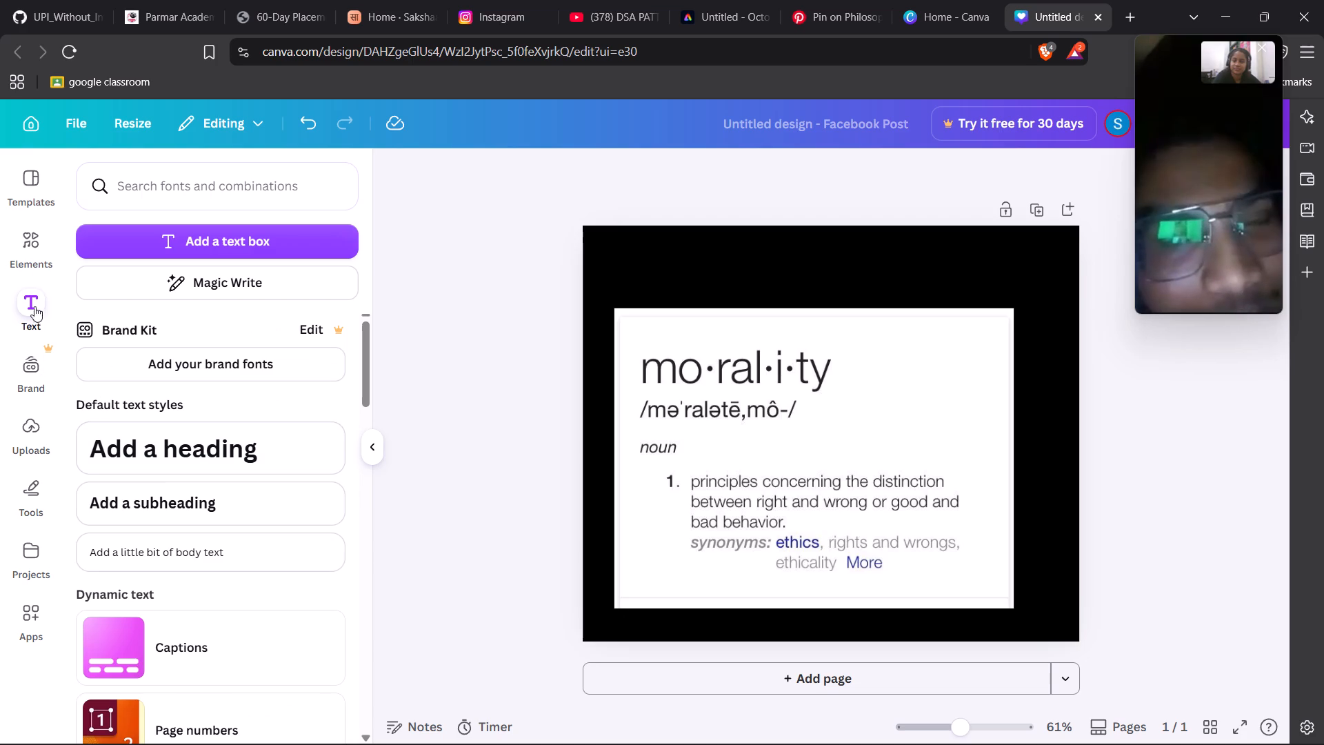
Add a dashed line over the morality definition image and change its line type to Elbowed.
{"action": "left_click", "coordinate": [41, 242]}
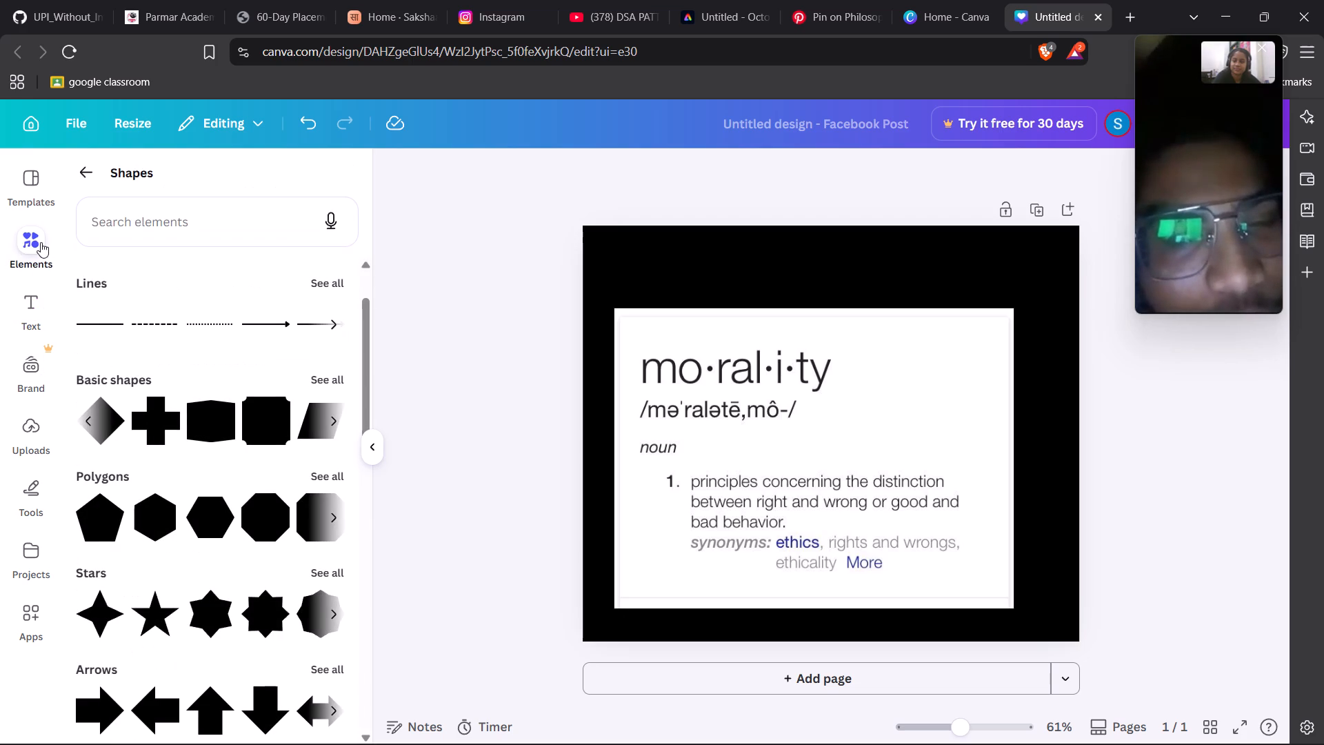
{"action": "left_click", "coordinate": [151, 317]}
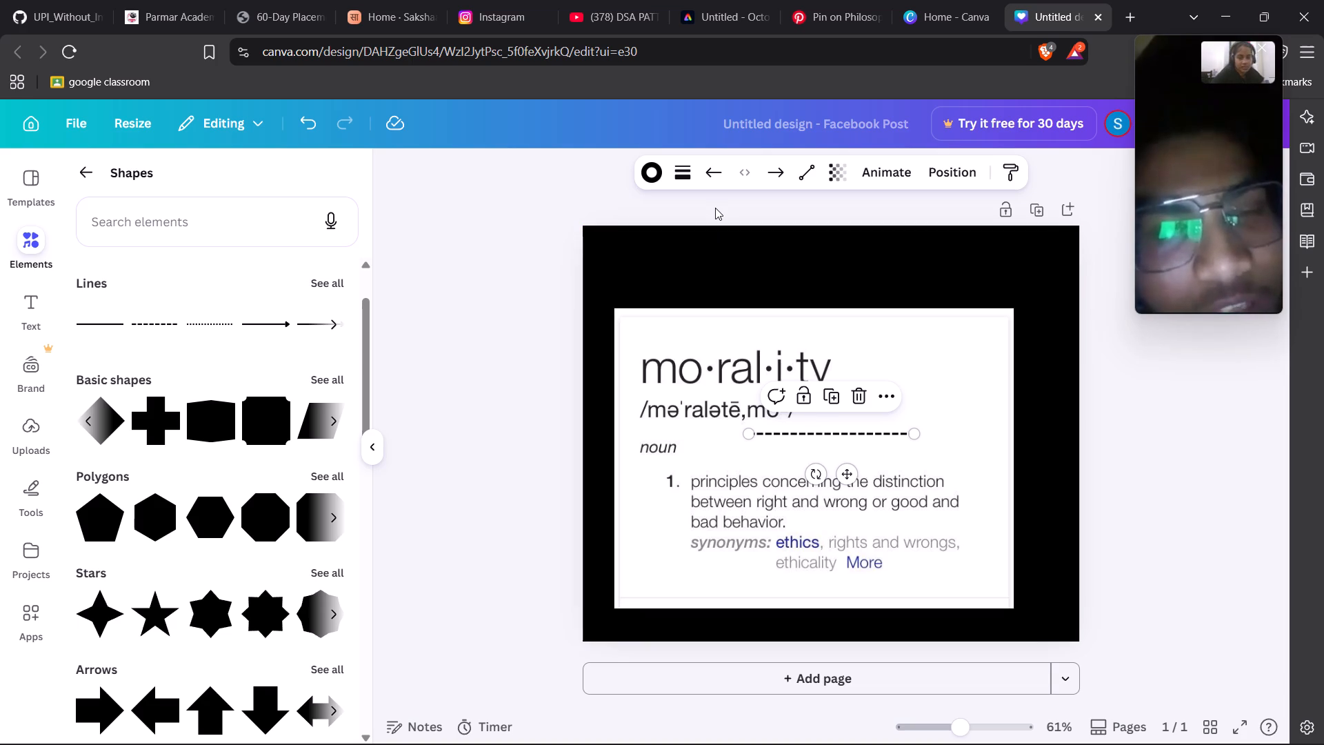
{"action": "left_click", "coordinate": [813, 163]}
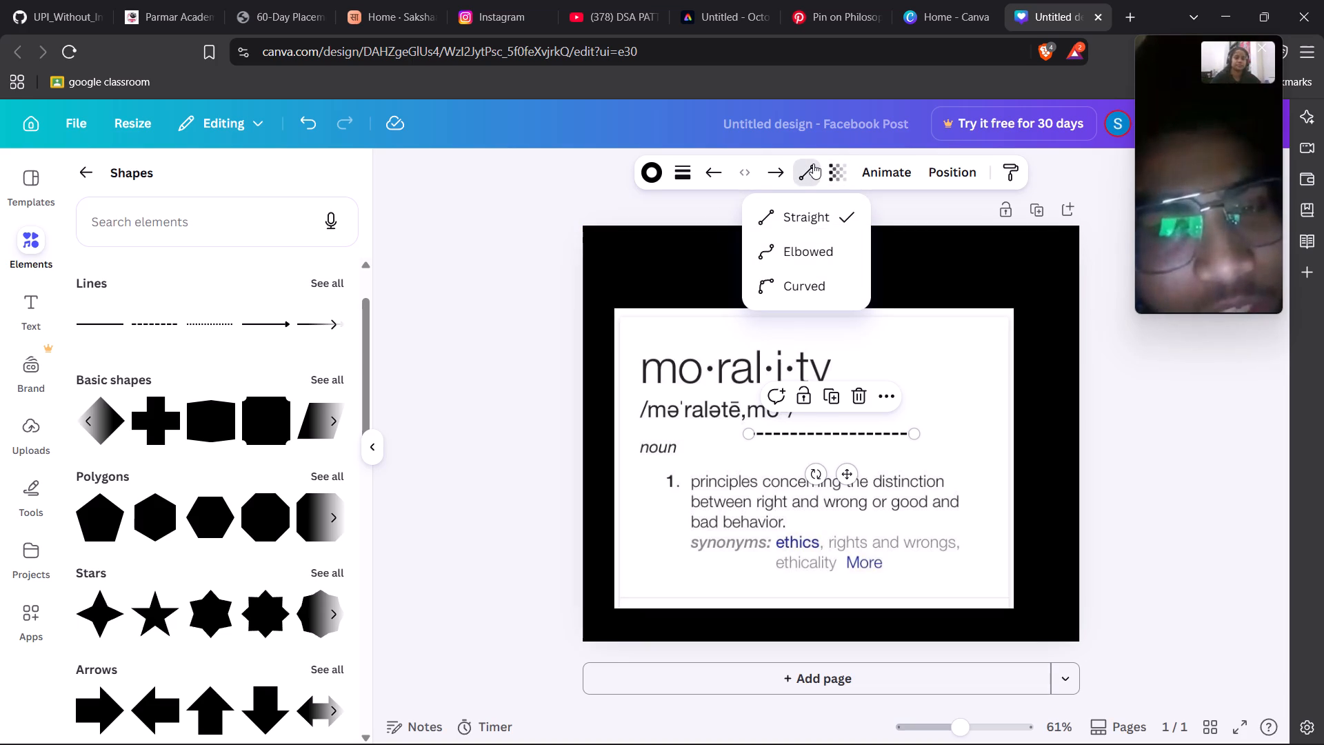
{"action": "left_click", "coordinate": [801, 246]}
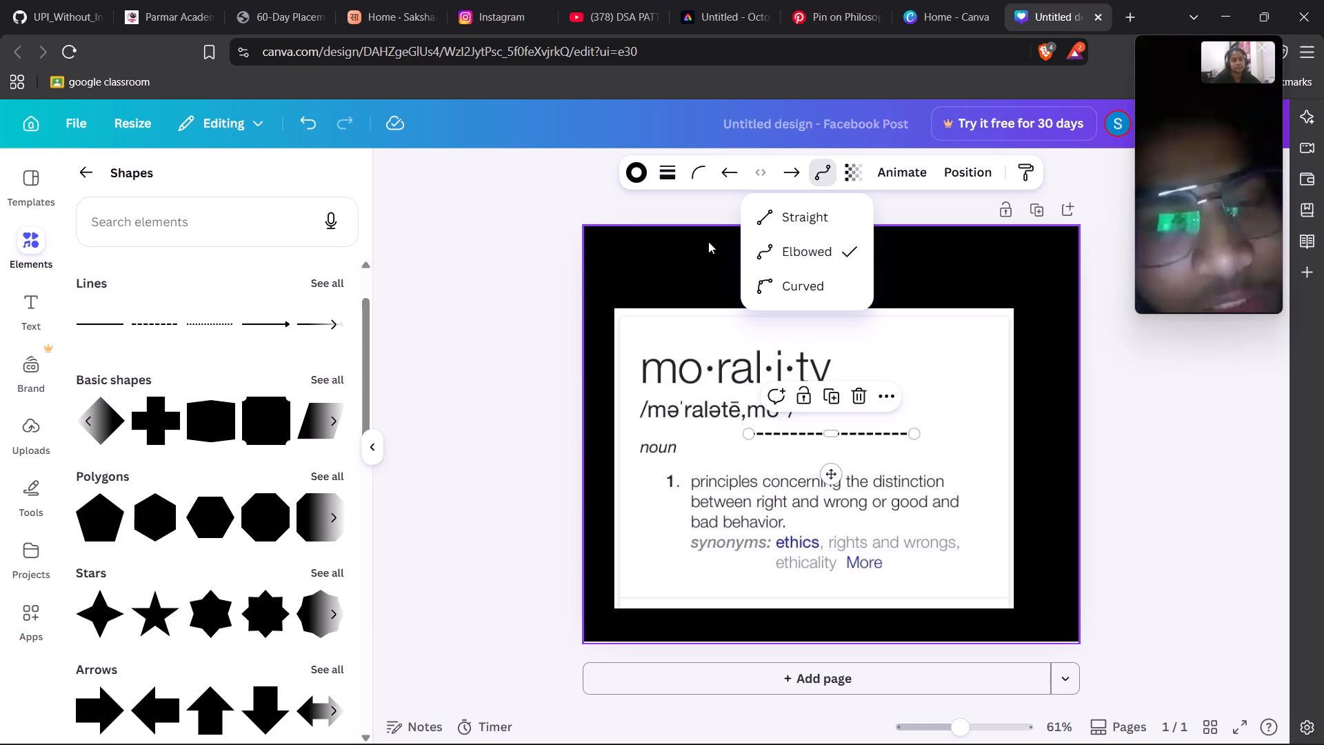
Set the dashed line's stroke color to white from the default solid colors.
{"action": "left_click", "coordinate": [634, 172]}
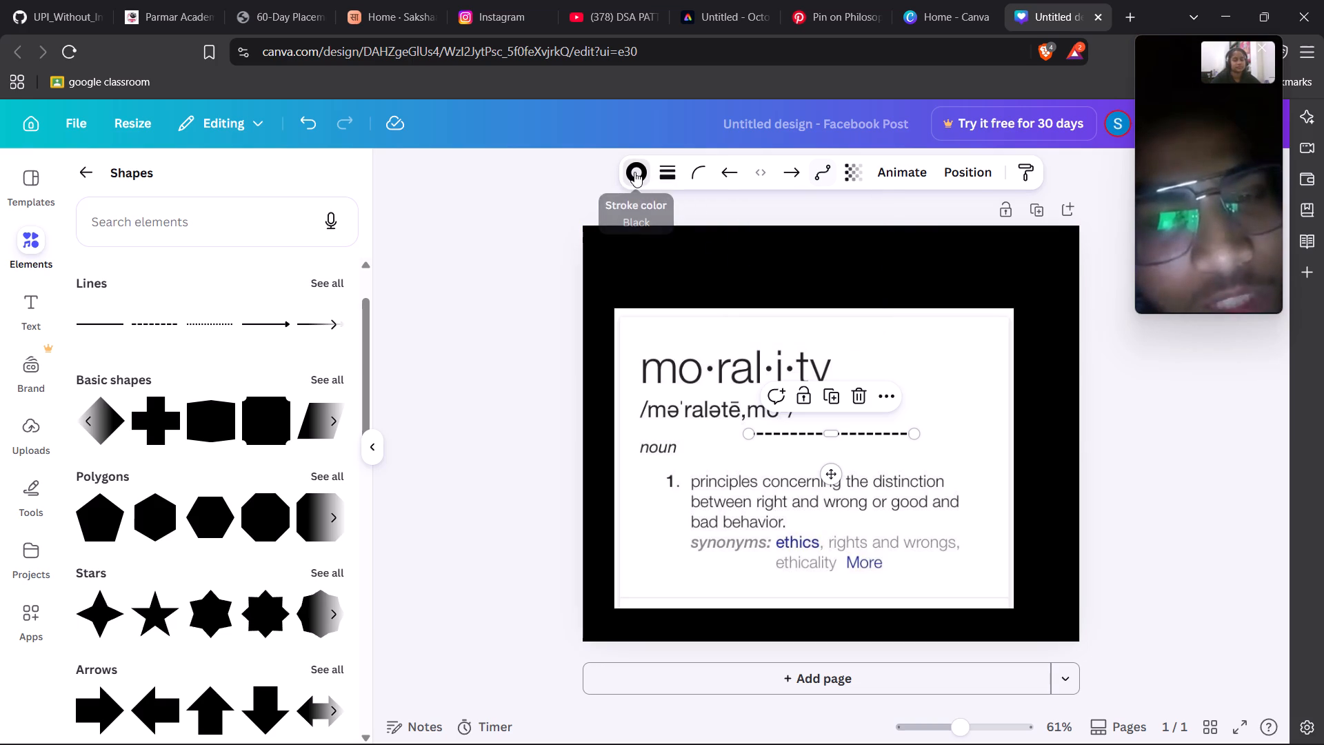
{"action": "left_click", "coordinate": [634, 172]}
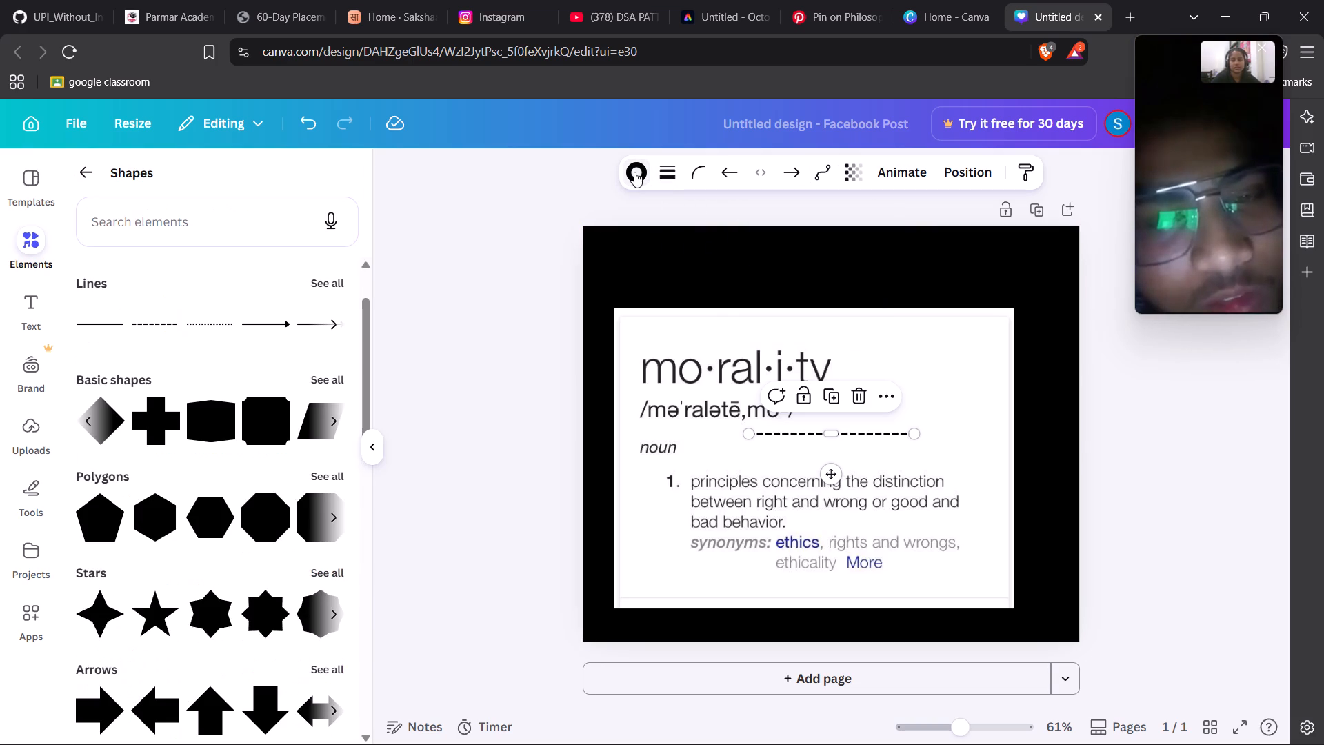
{"action": "left_click", "coordinate": [634, 172]}
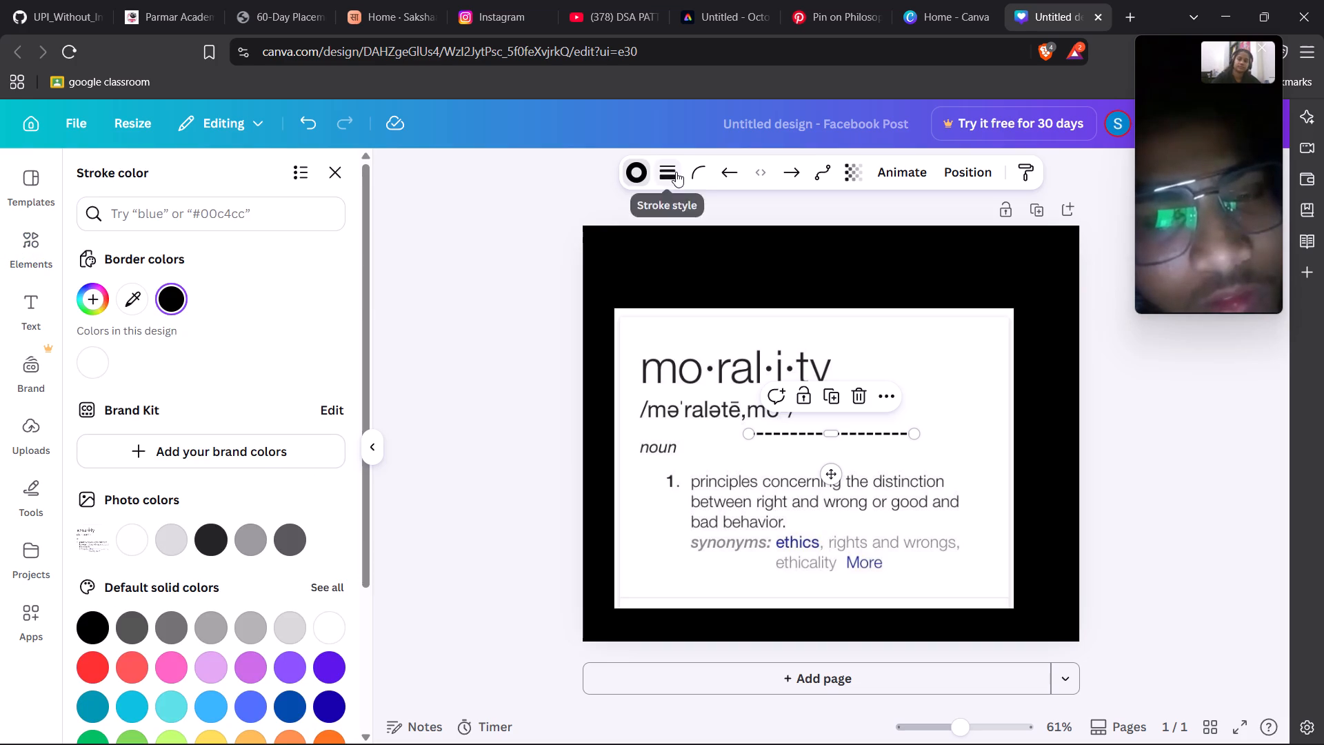
{"action": "left_click", "coordinate": [93, 295]}
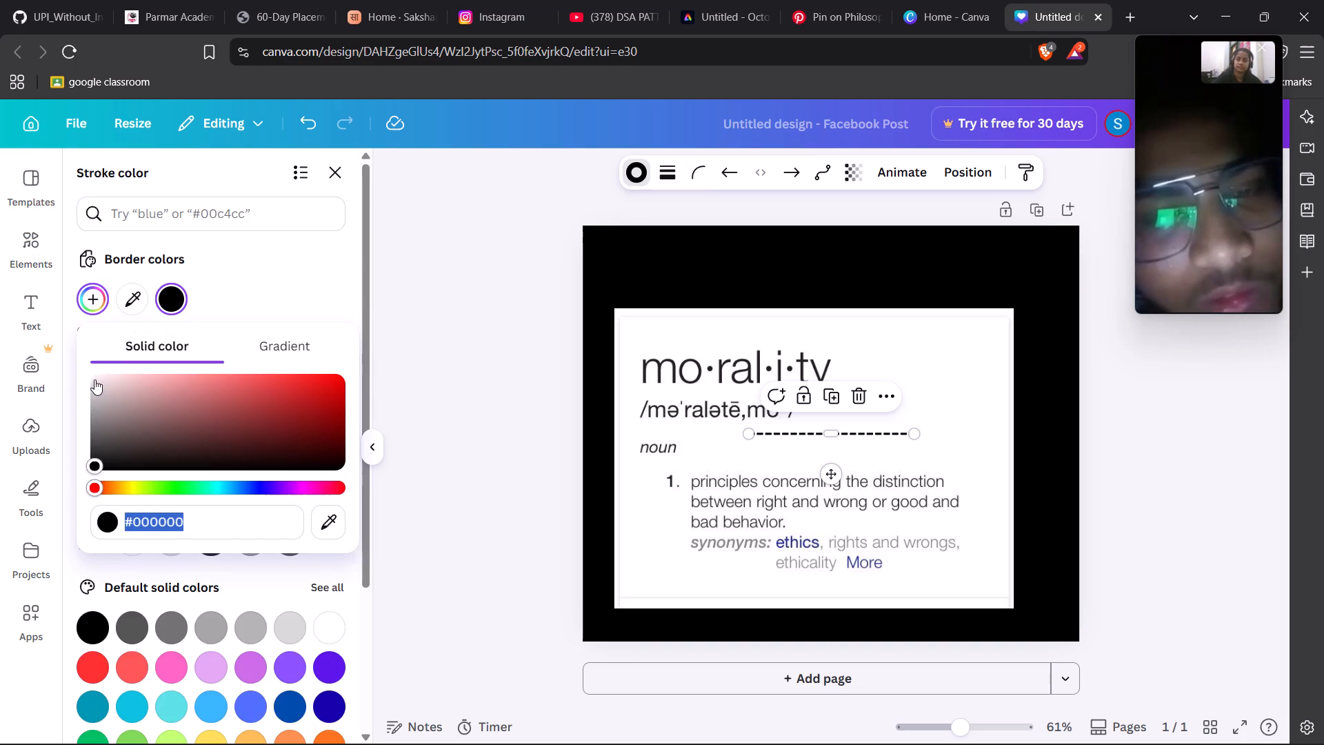
{"action": "left_click", "coordinate": [94, 379]}
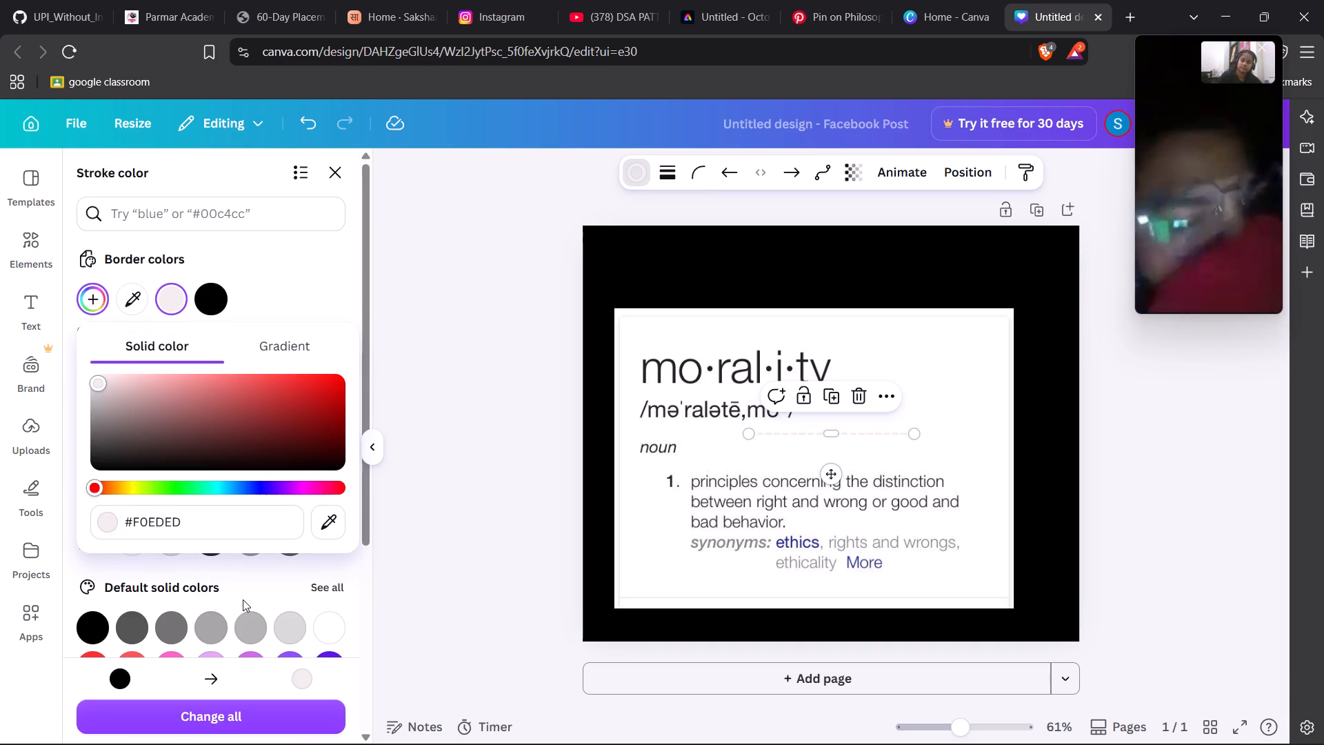
{"action": "left_click", "coordinate": [325, 625]}
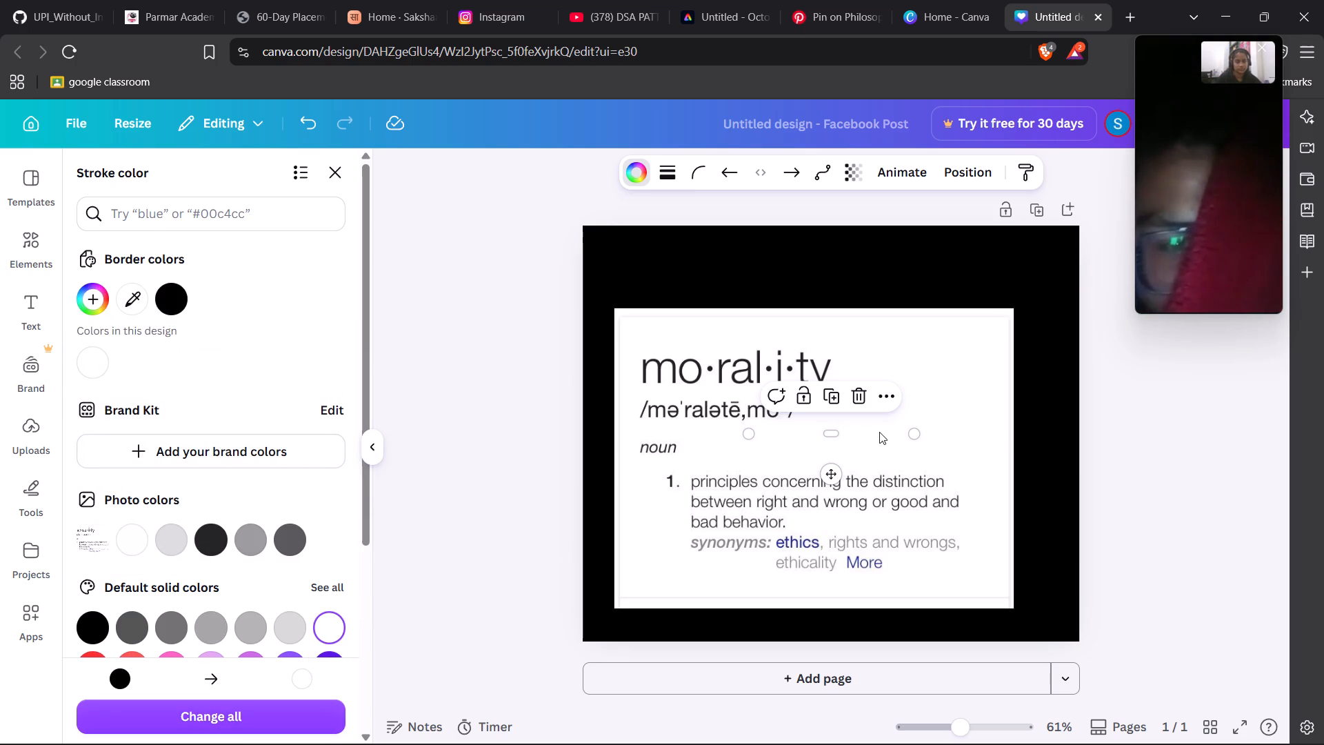
Move one end of the white dashed line to the black page's top-left corner, just inside the left edge.
{"action": "left_click_drag", "start_coordinate": [917, 435], "coordinate": [916, 434]}
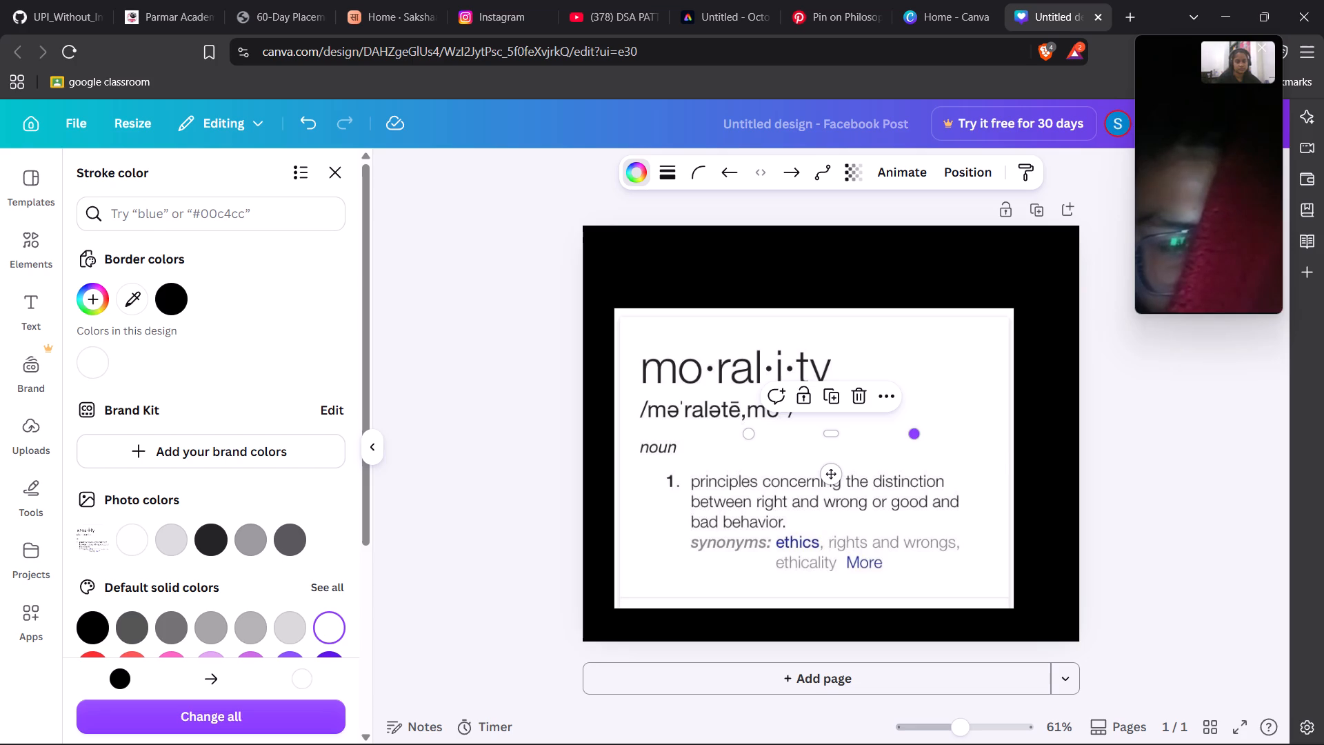
{"action": "left_click_drag", "start_coordinate": [916, 434], "coordinate": [633, 229]}
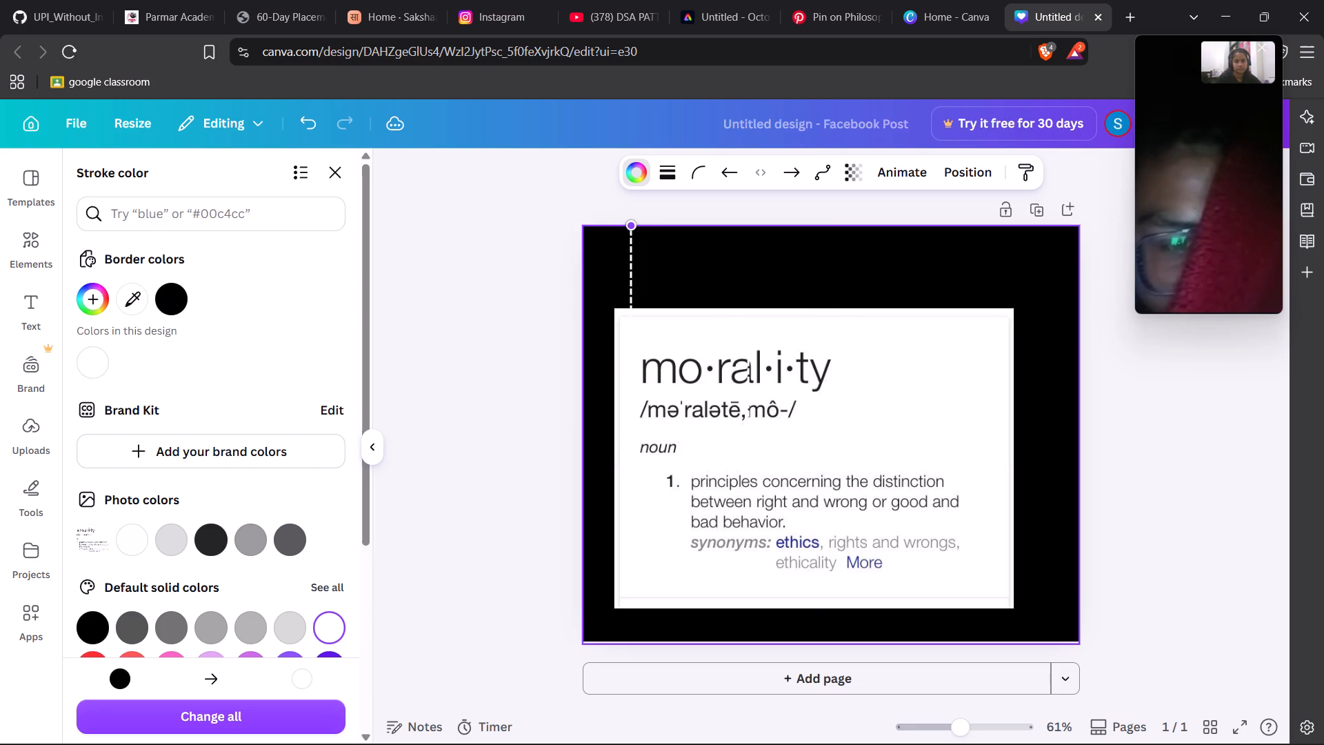
{"action": "left_click_drag", "start_coordinate": [633, 229], "coordinate": [601, 227]}
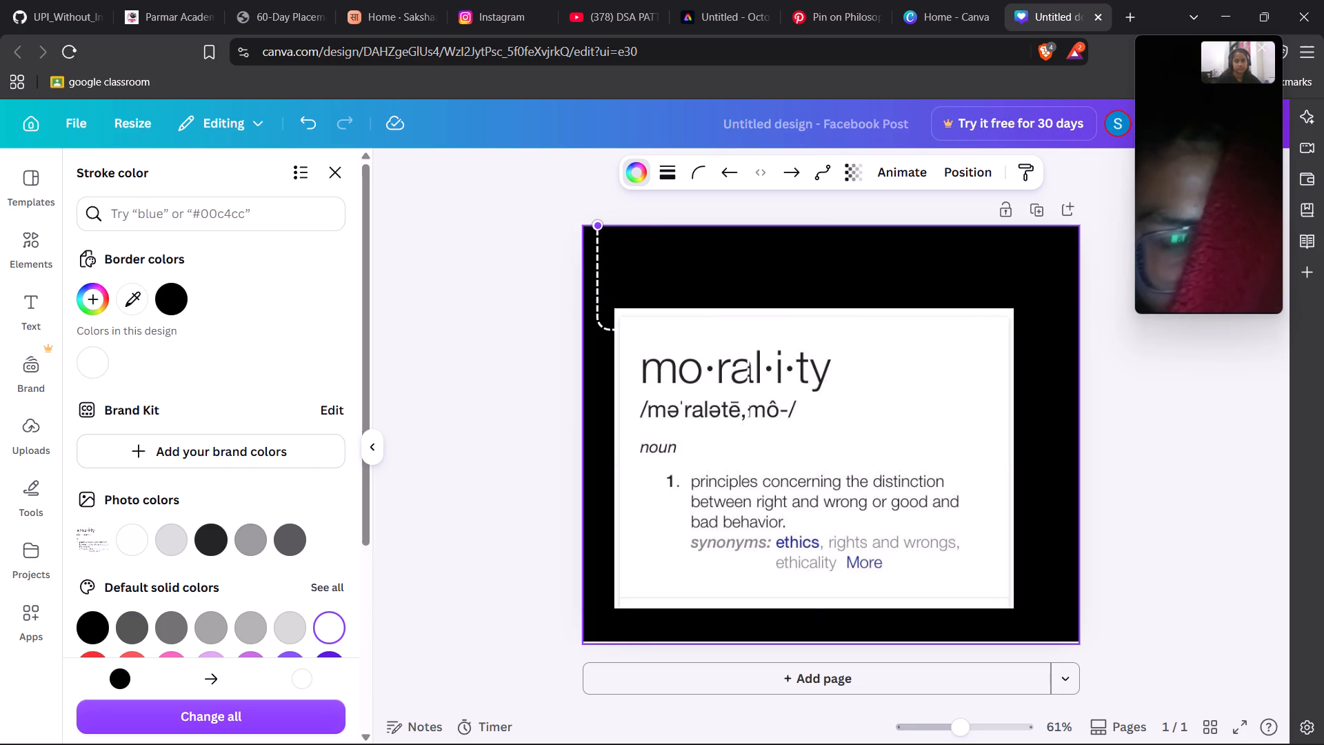
{"action": "left_click_drag", "start_coordinate": [601, 227], "coordinate": [601, 239]}
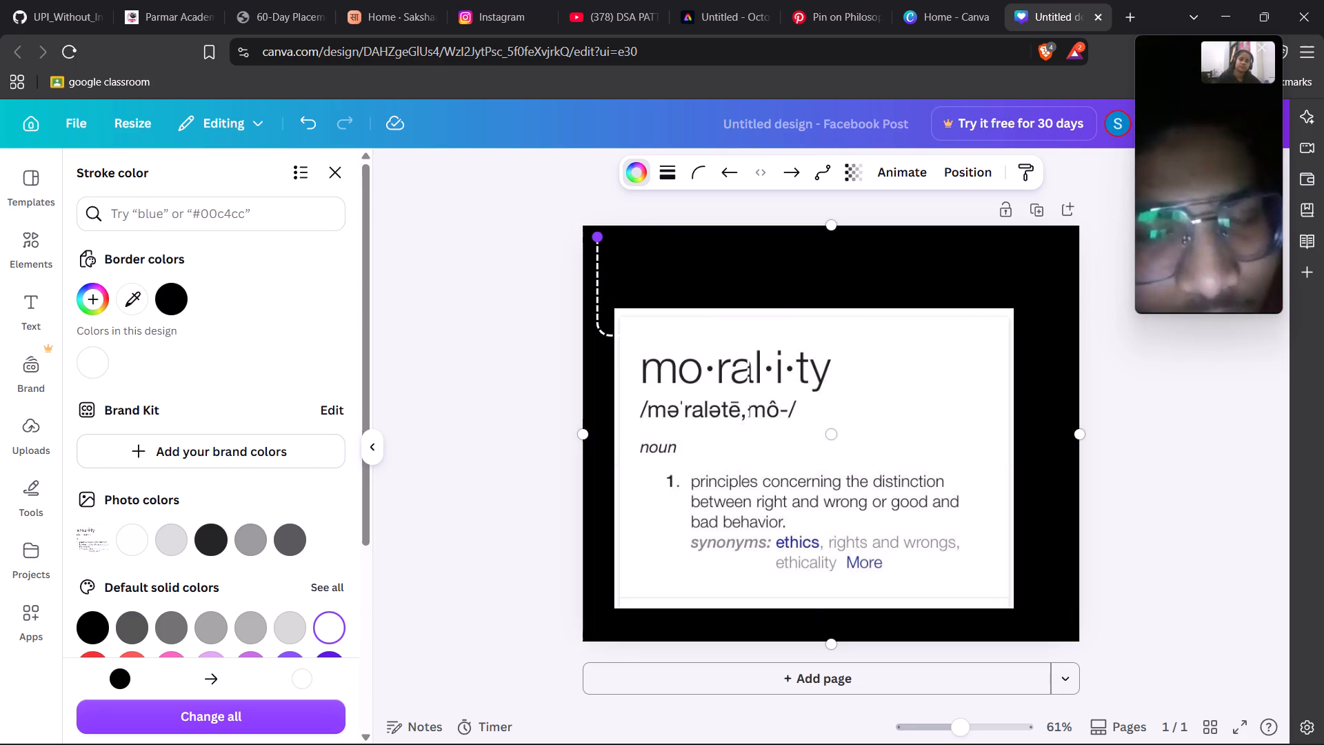
{"action": "left_click_drag", "start_coordinate": [601, 239], "coordinate": [600, 235]}
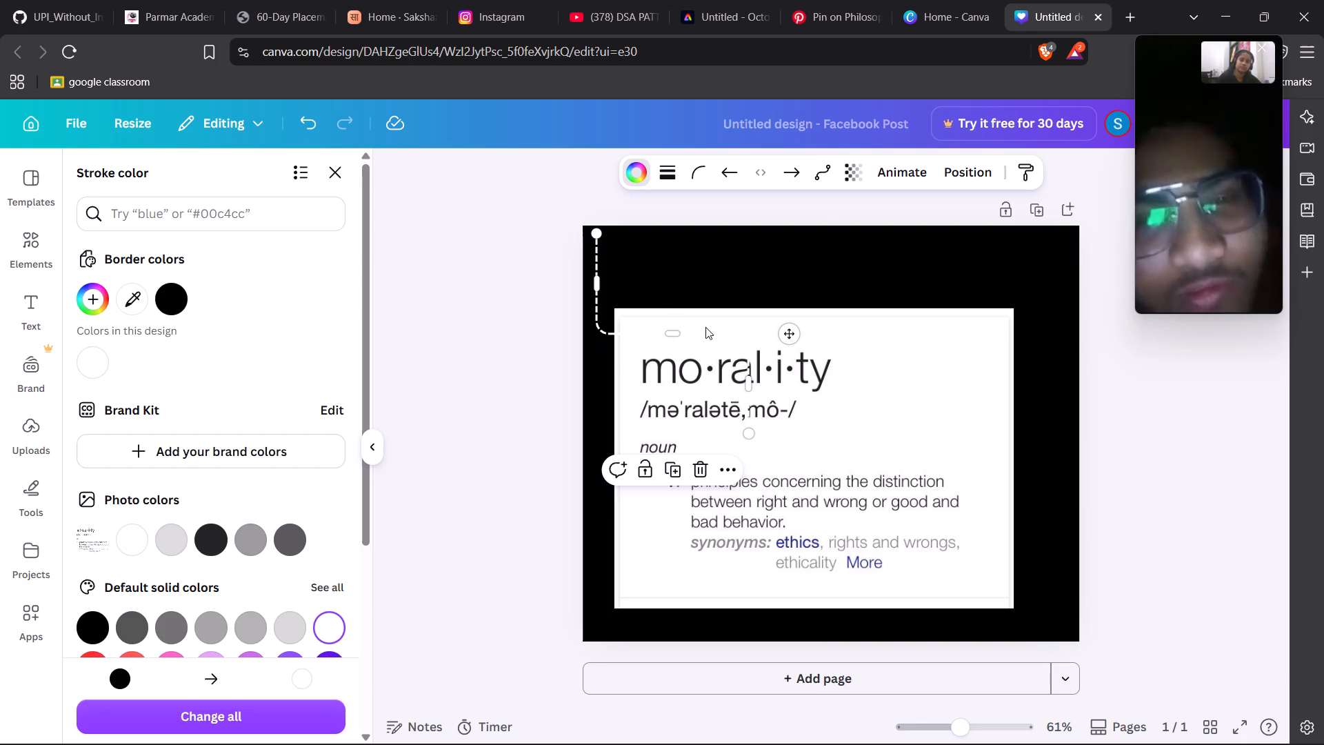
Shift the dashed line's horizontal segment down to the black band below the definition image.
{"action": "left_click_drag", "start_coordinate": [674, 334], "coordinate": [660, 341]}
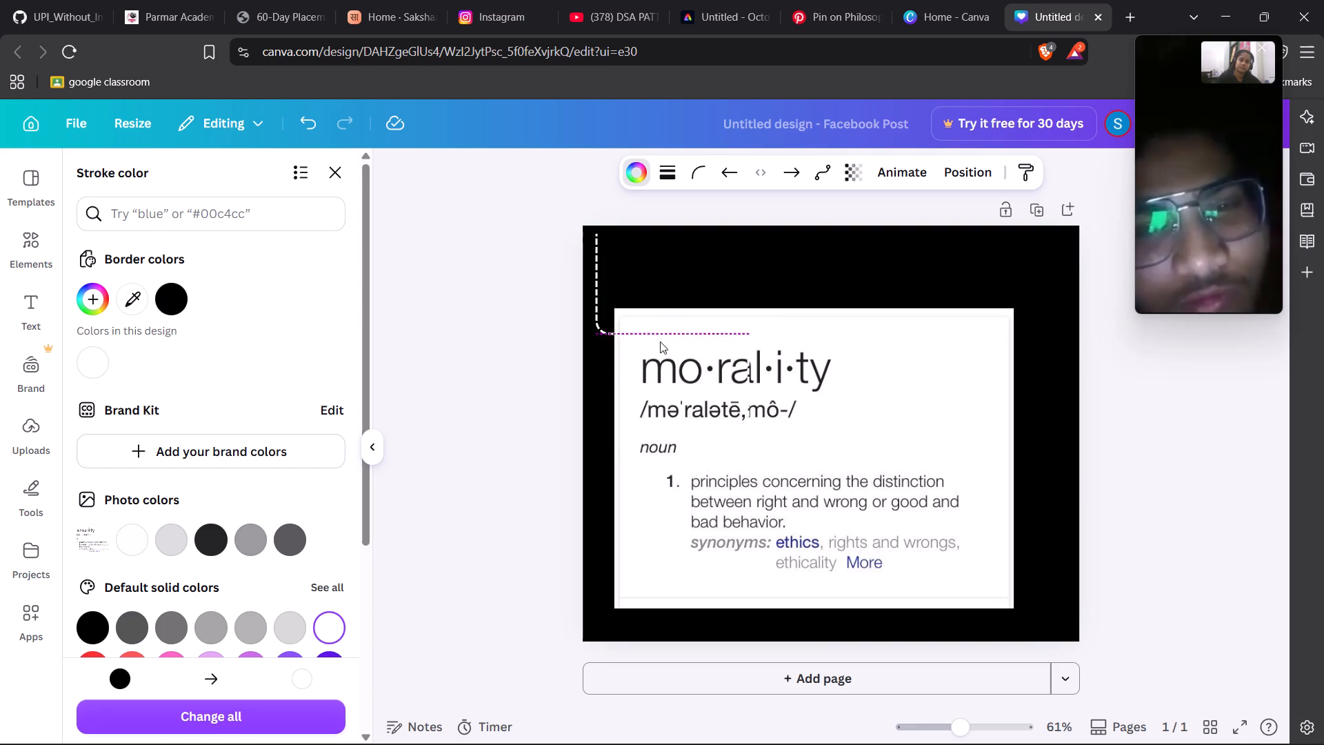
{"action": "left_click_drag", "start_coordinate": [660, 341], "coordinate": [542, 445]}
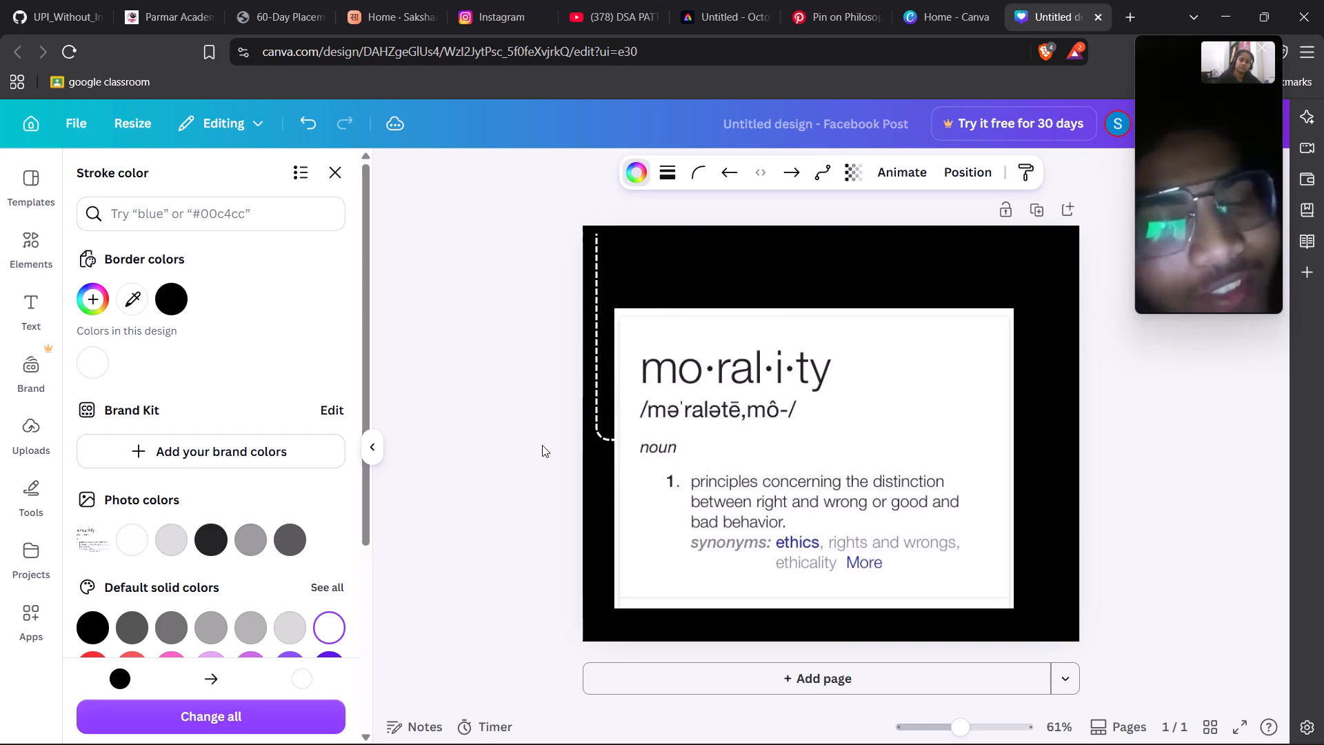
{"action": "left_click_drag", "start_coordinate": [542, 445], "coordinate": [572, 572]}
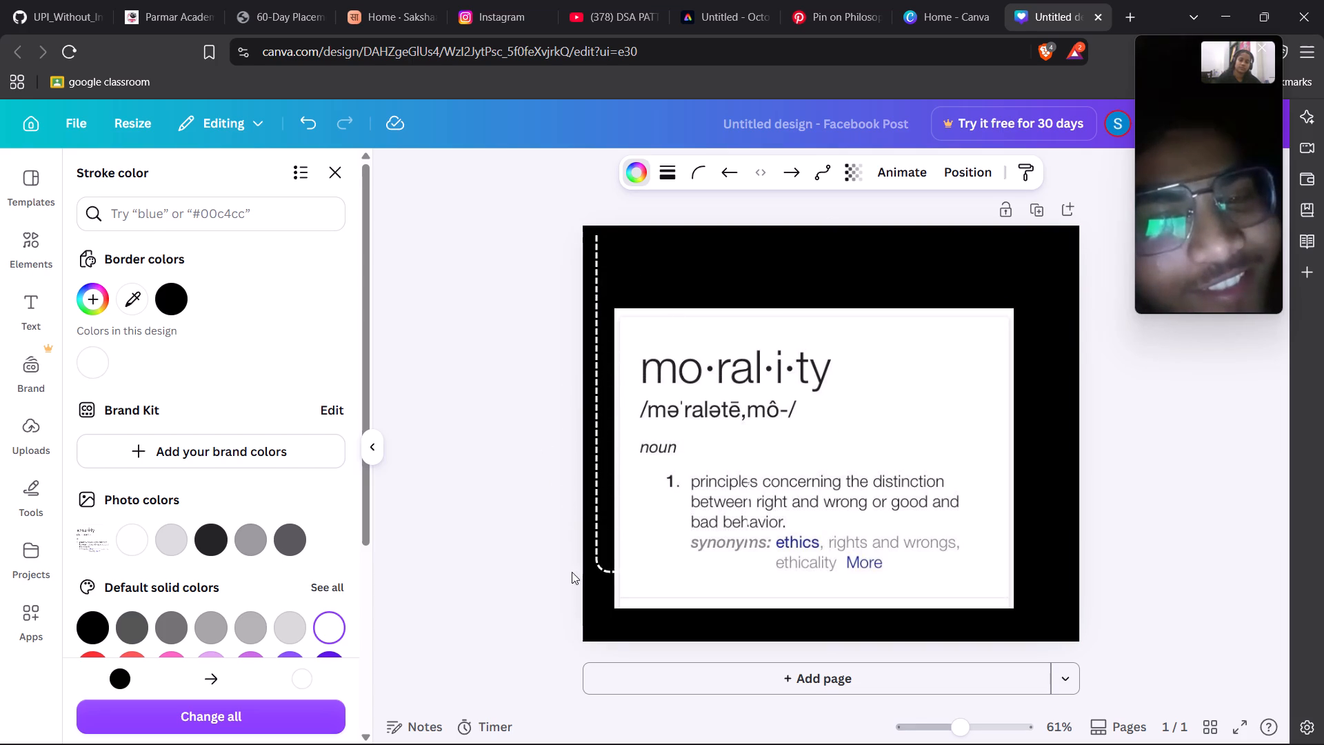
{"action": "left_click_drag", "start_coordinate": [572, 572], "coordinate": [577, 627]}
Reposition the dashed line's upper end onto the top edge of the black page.
{"action": "left_click_drag", "start_coordinate": [598, 232], "coordinate": [604, 247]}
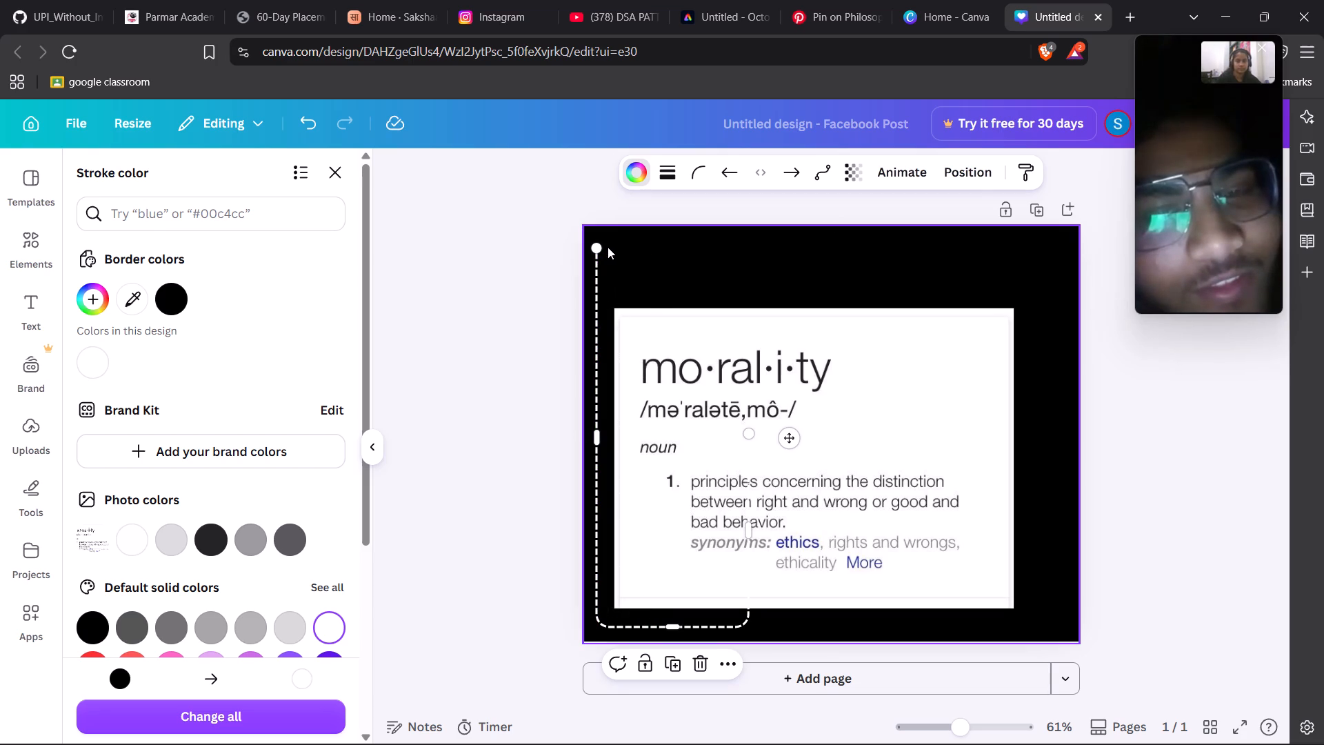
{"action": "left_click_drag", "start_coordinate": [601, 246], "coordinate": [601, 221]}
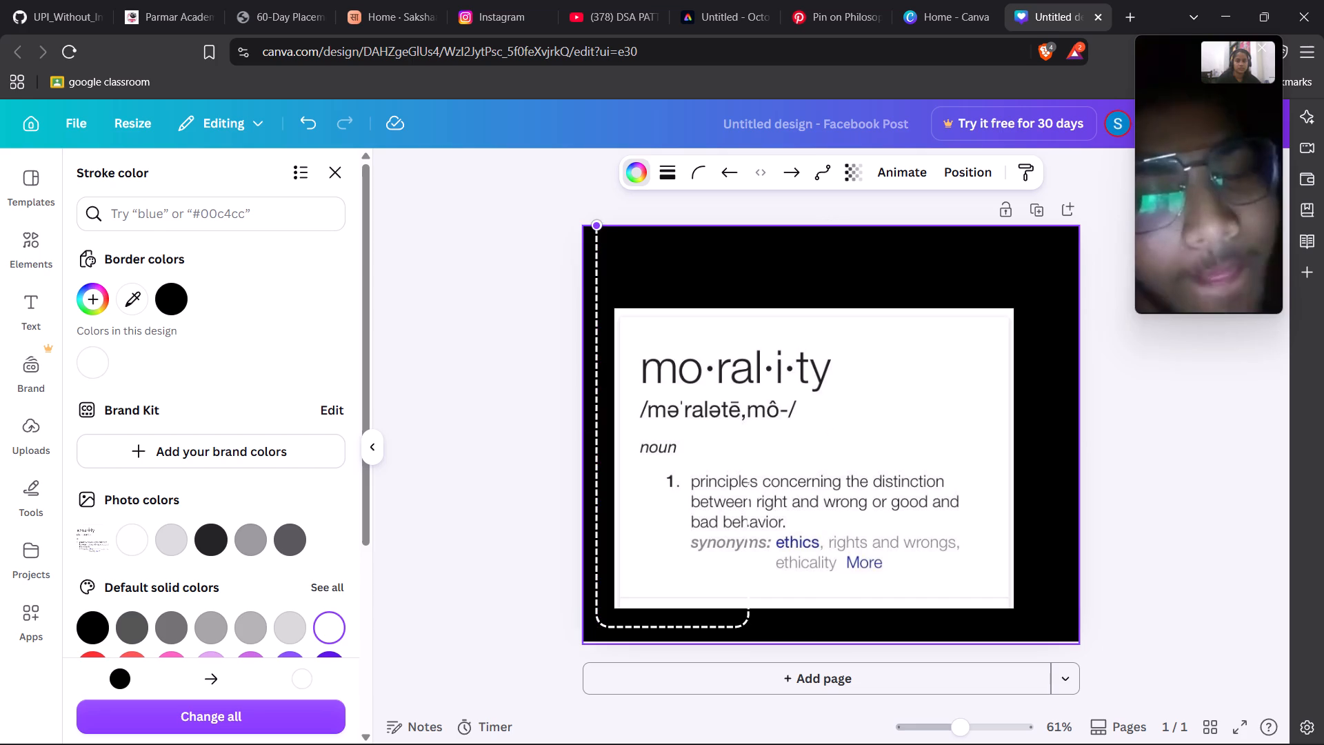
{"action": "left_click_drag", "start_coordinate": [601, 221], "coordinate": [601, 217]}
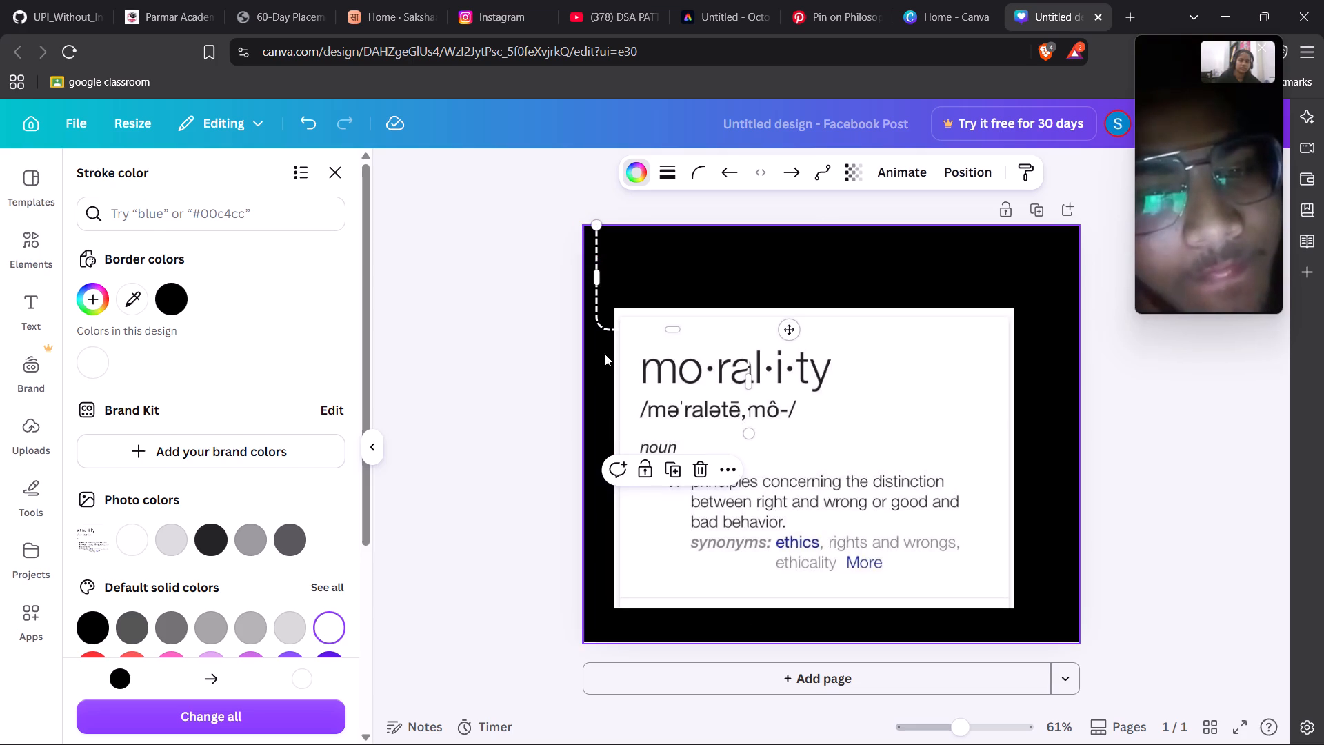
Shift the white dashed elbow line slightly up so its upper end extends past the black page's top edge.
{"action": "left_click", "coordinate": [665, 284]}
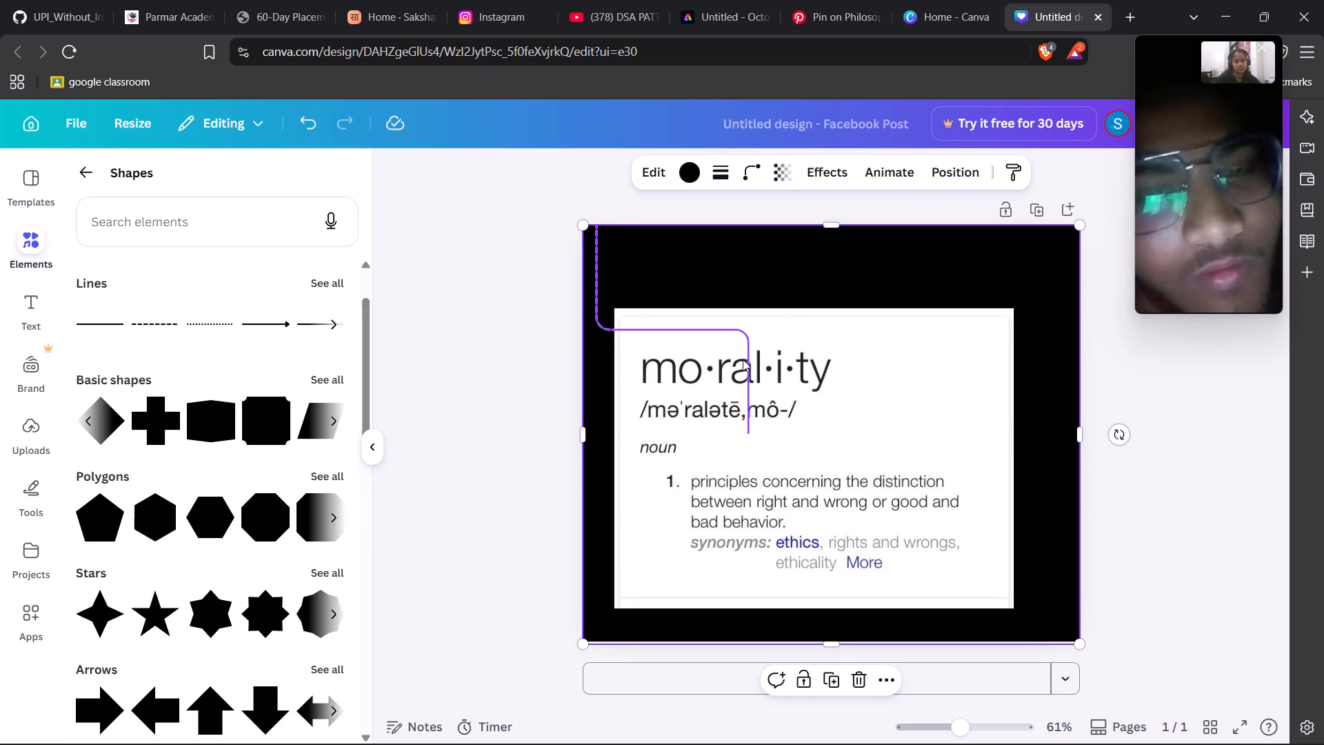
{"action": "left_click_drag", "start_coordinate": [748, 369], "coordinate": [659, 375]}
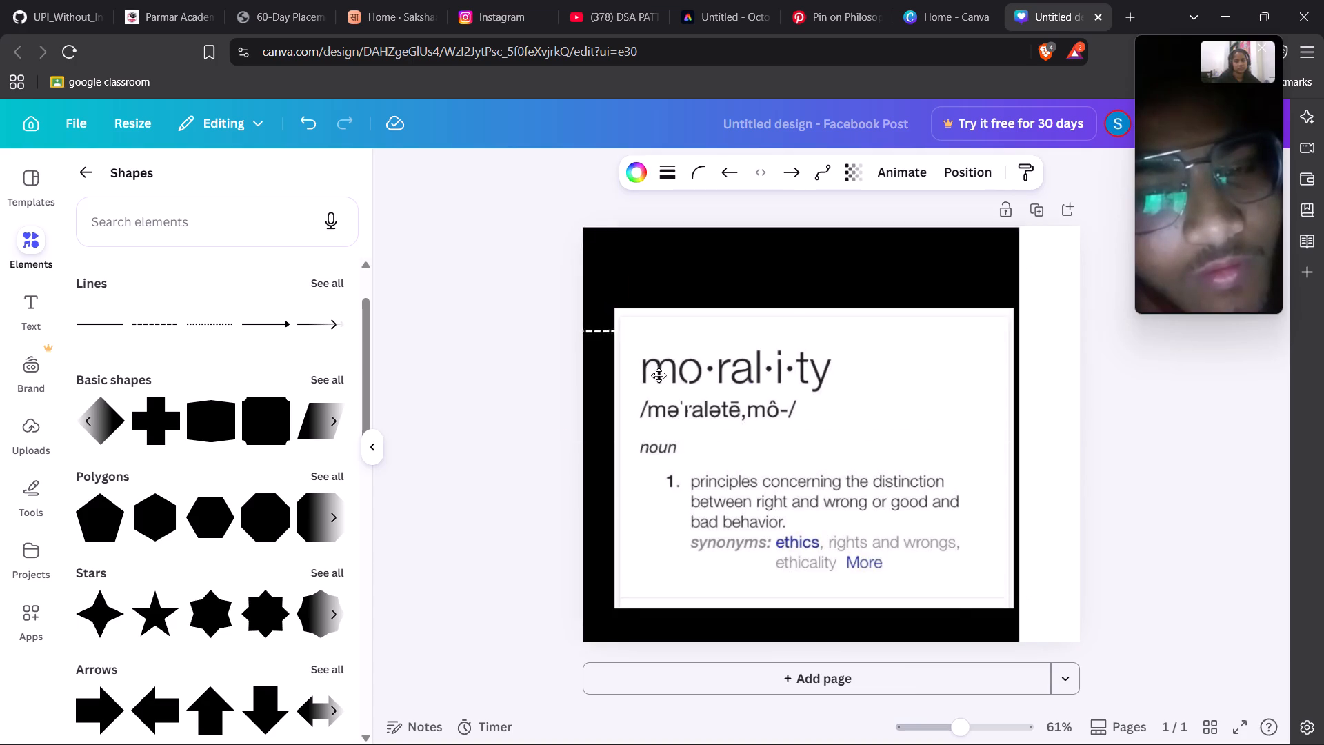
{"action": "left_click_drag", "start_coordinate": [659, 375], "coordinate": [743, 363]}
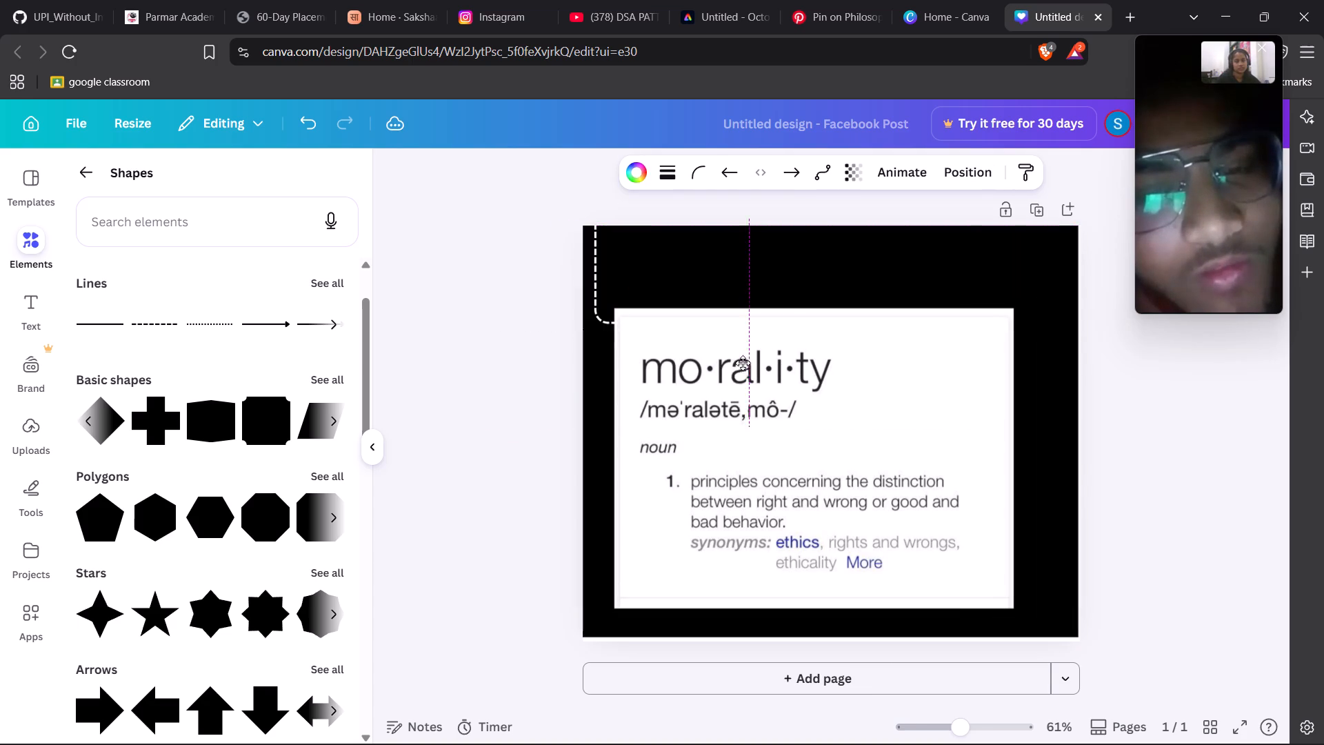
{"action": "left_click_drag", "start_coordinate": [743, 363], "coordinate": [742, 359]}
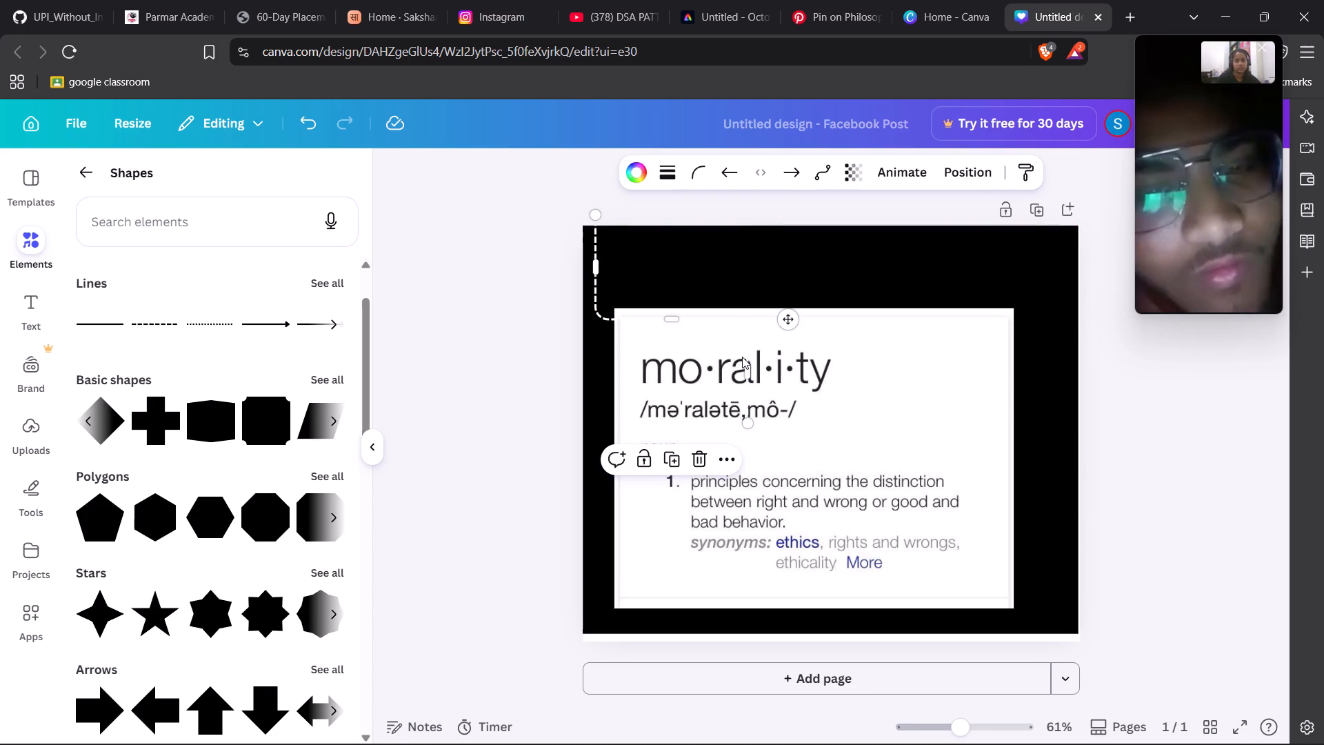
{"action": "left_click", "coordinate": [602, 316]}
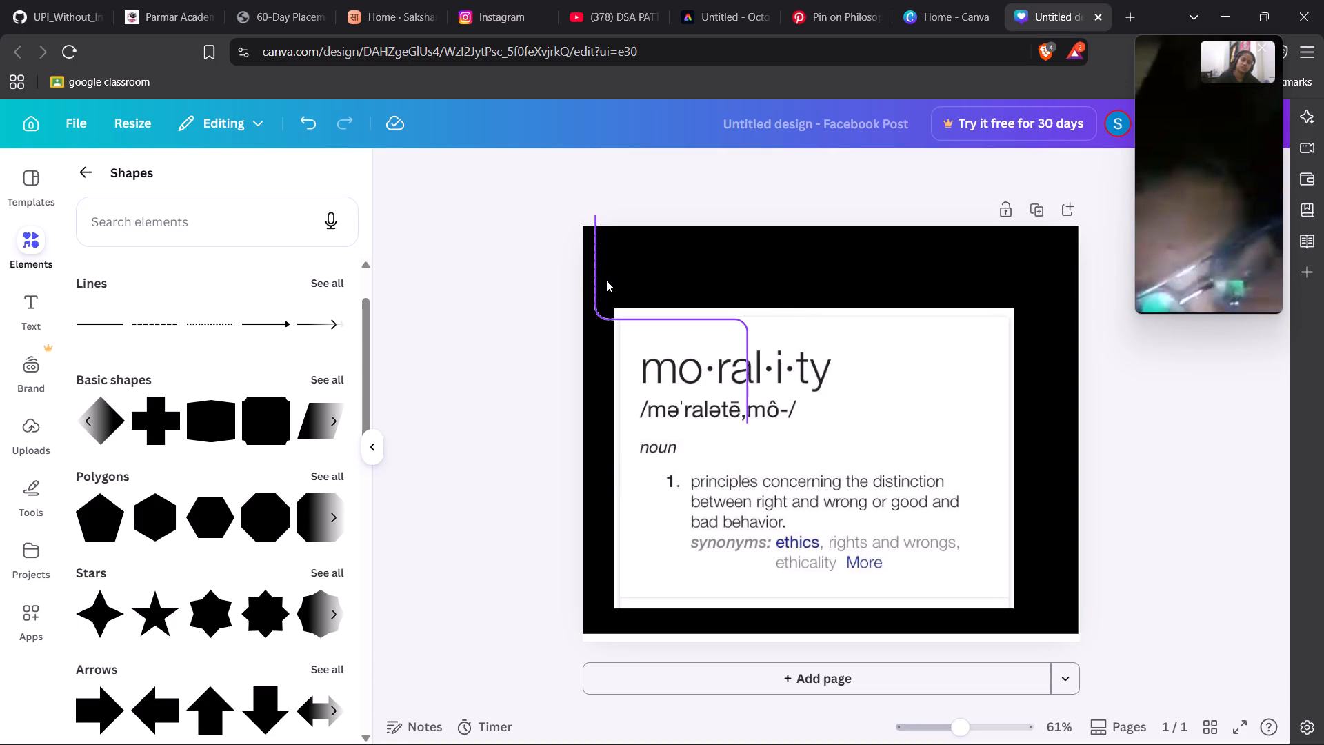
{"action": "left_click", "coordinate": [606, 280]}
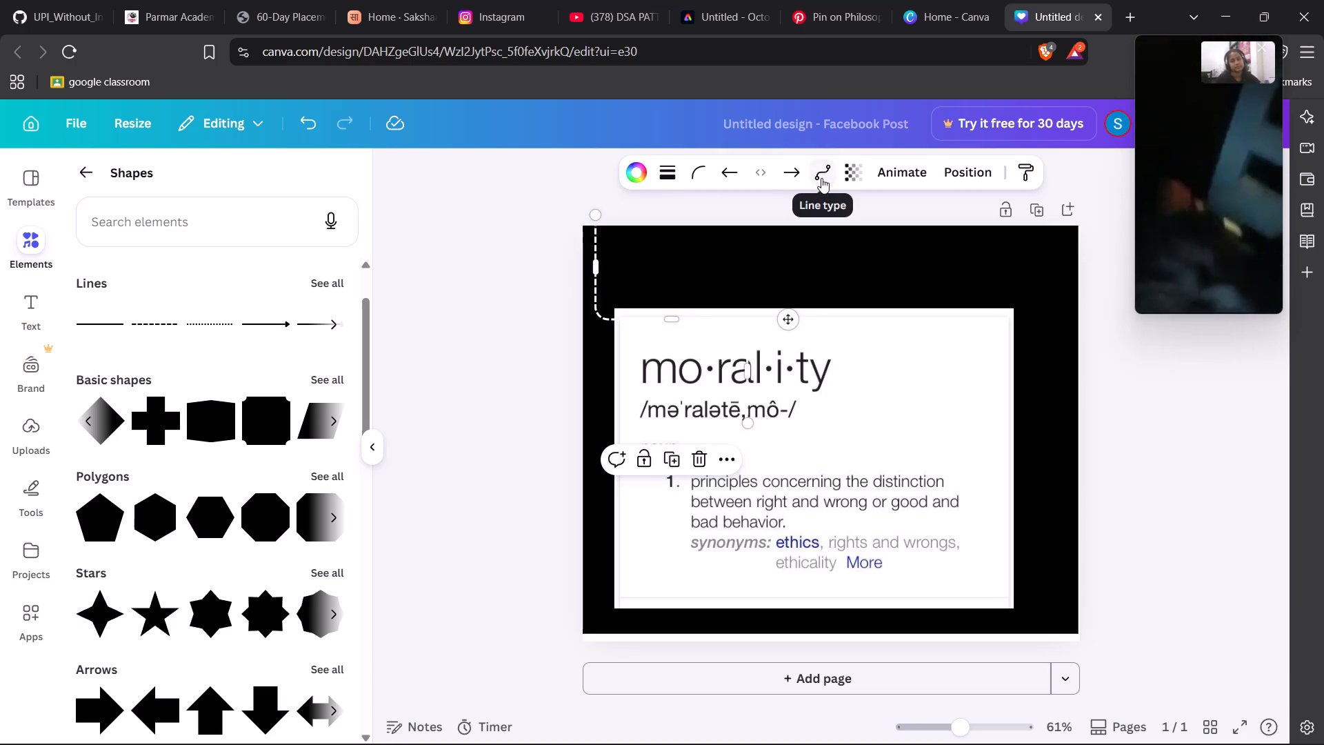
Add a second white dashed straight line along the definition image's bottom edge, ending at the black page's right edge.
{"action": "left_click", "coordinate": [168, 324]}
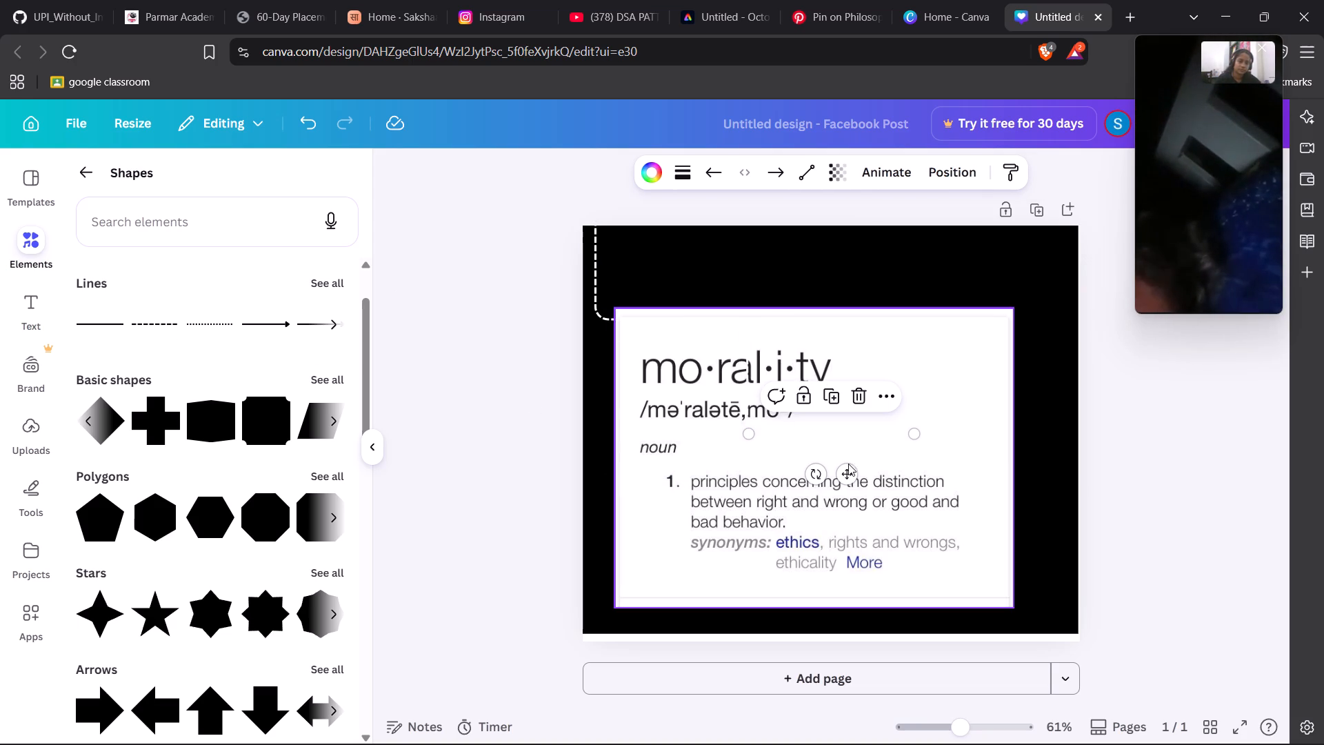
{"action": "left_click_drag", "start_coordinate": [847, 470], "coordinate": [966, 613]}
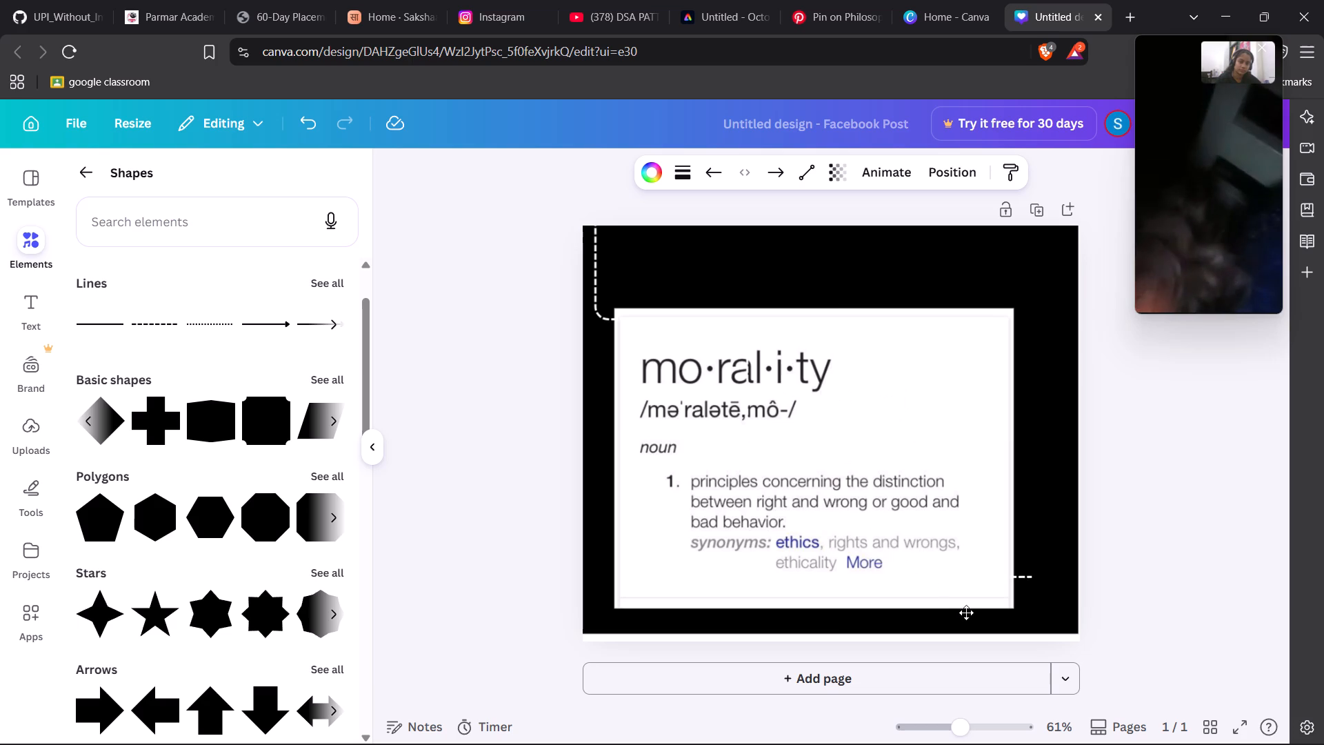
{"action": "left_click_drag", "start_coordinate": [966, 613], "coordinate": [1003, 653]}
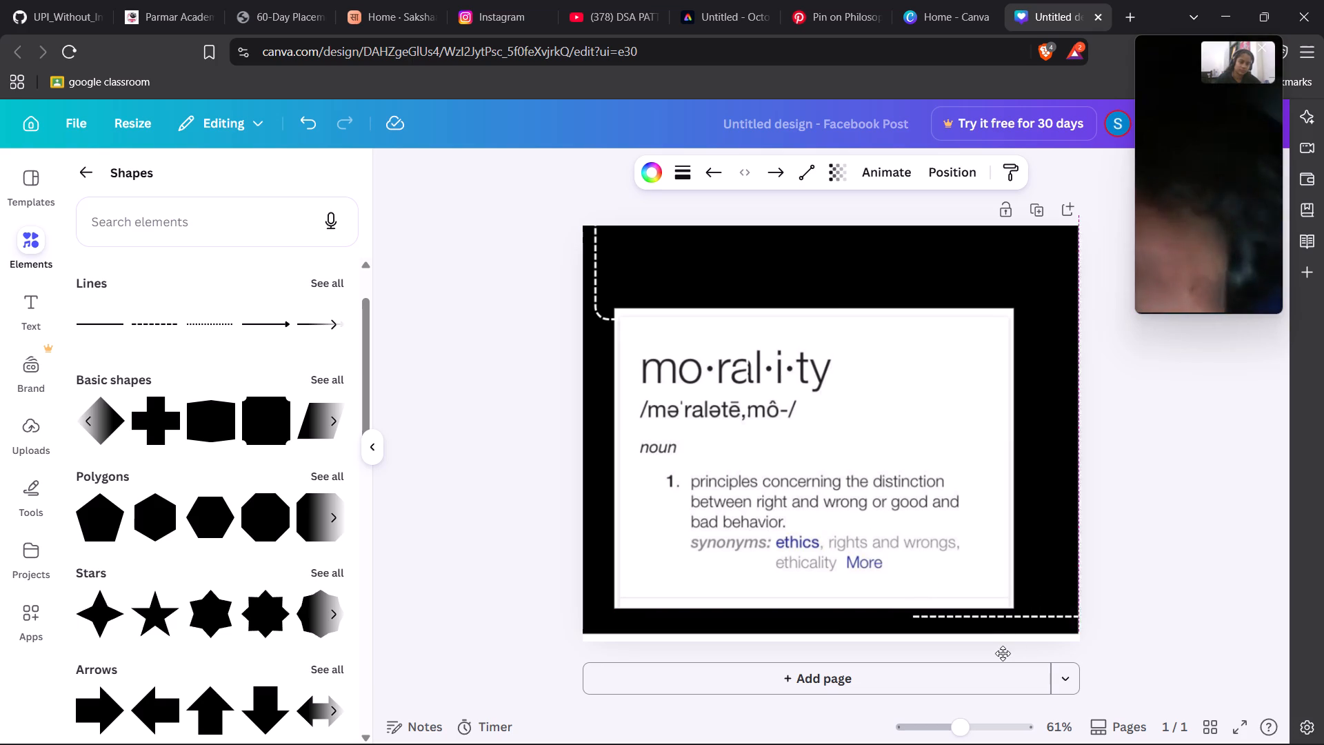
{"action": "left_click_drag", "start_coordinate": [1003, 653], "coordinate": [1007, 649]}
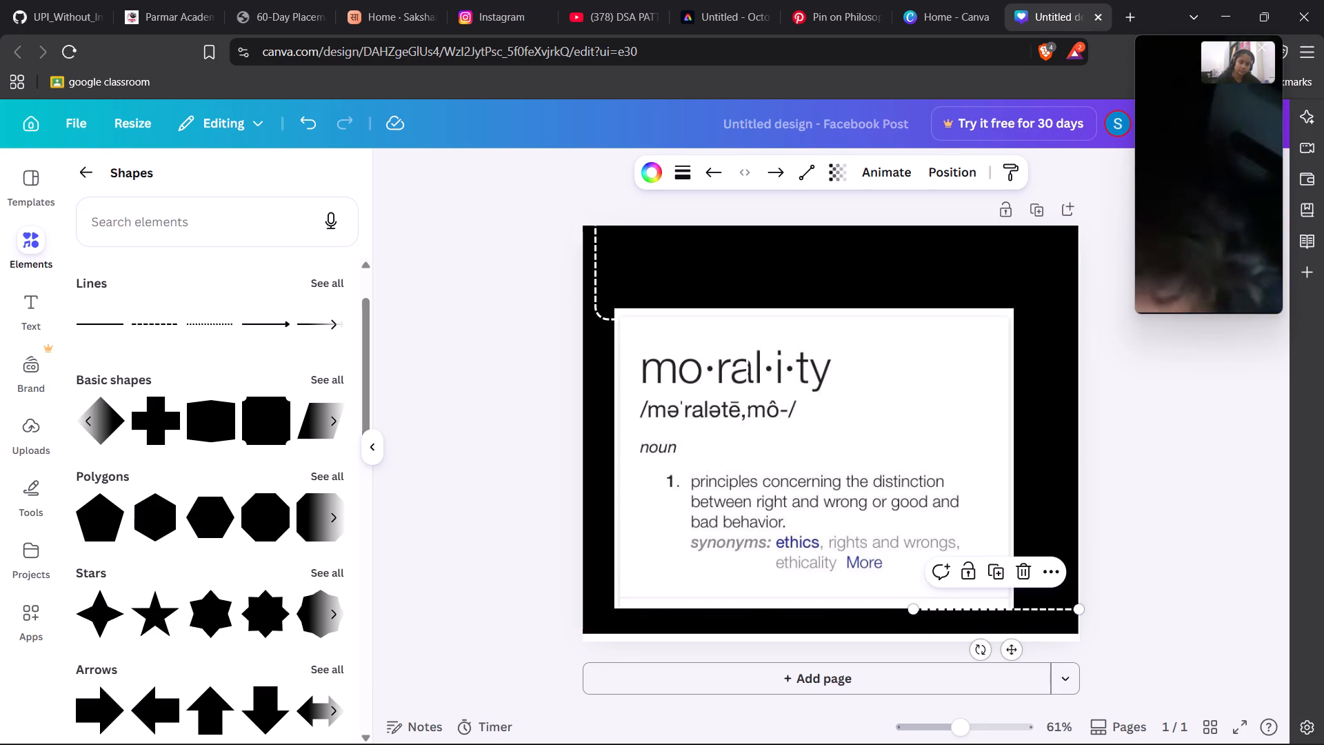
Lower the second dashed line's left end to the page's bottom edge and change its line type to Elbowed.
{"action": "left_click_drag", "start_coordinate": [914, 610], "coordinate": [925, 637]}
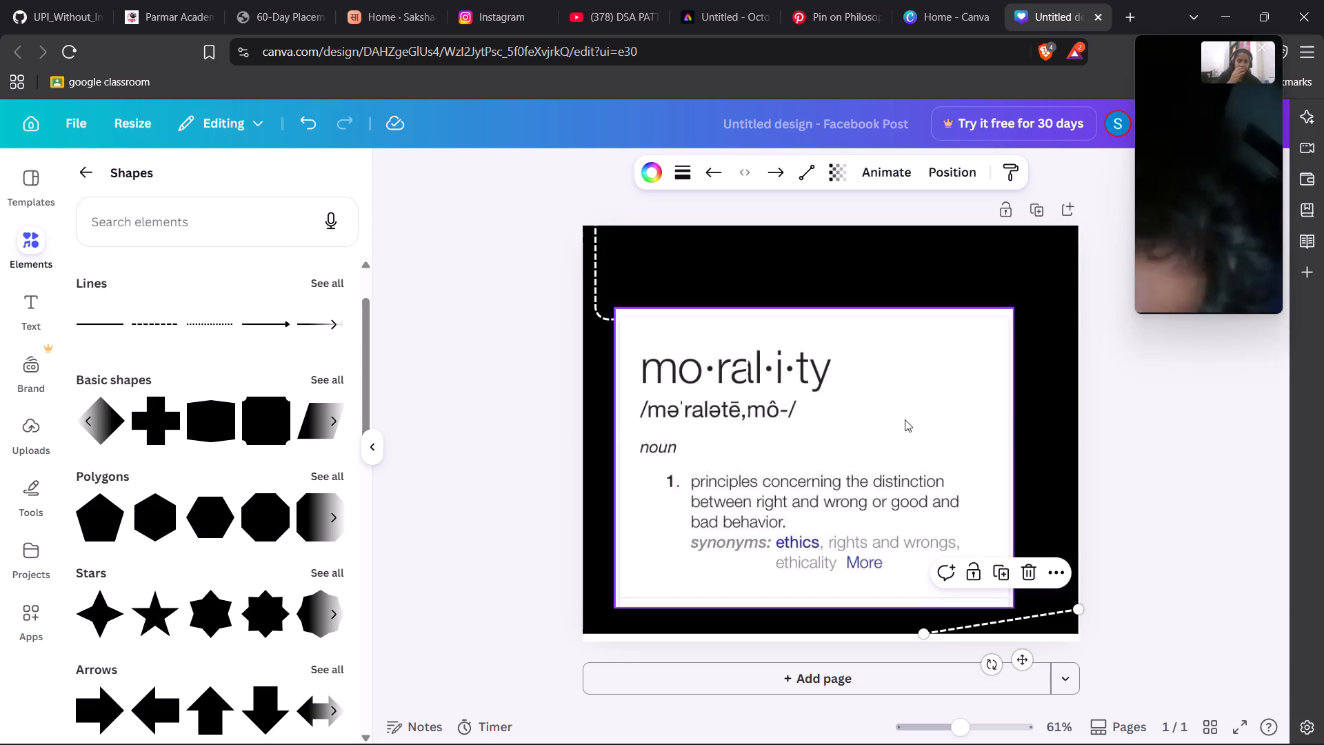
{"action": "left_click", "coordinate": [803, 182]}
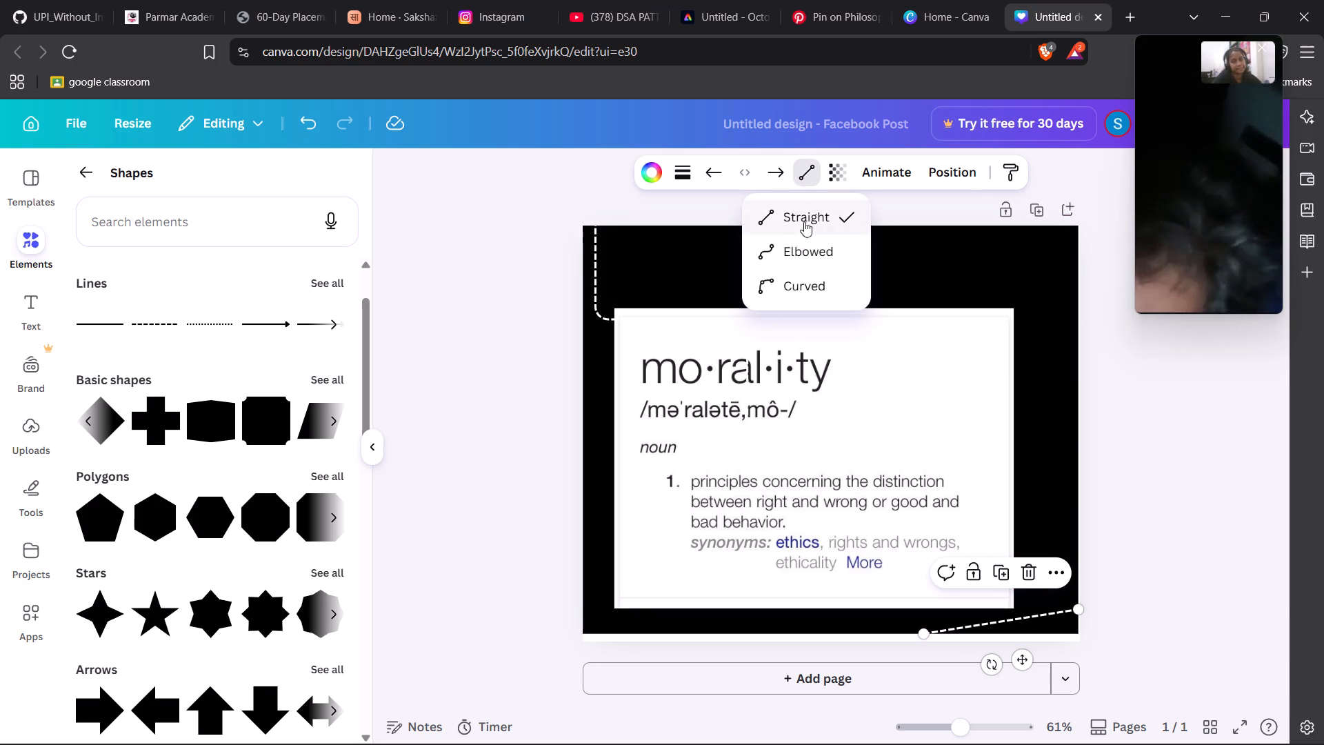
{"action": "left_click", "coordinate": [806, 244]}
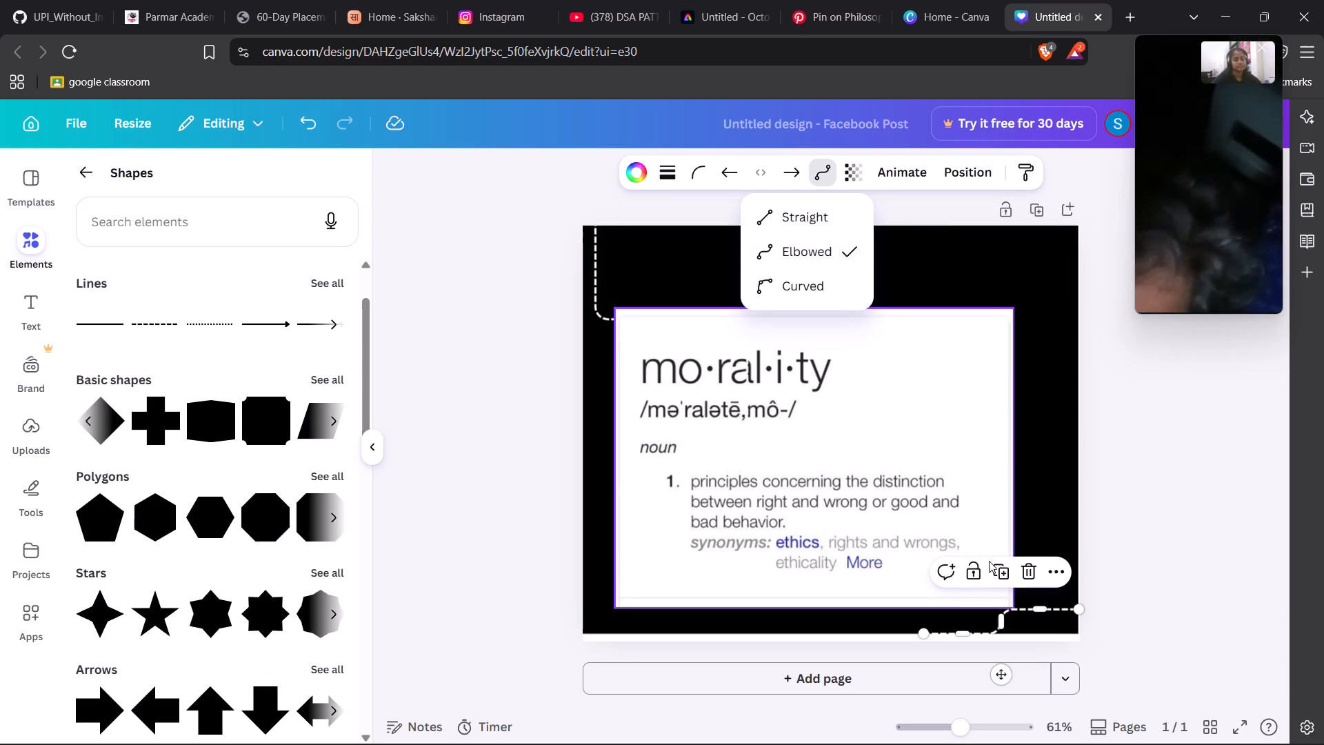
{"action": "left_click", "coordinate": [1001, 613]}
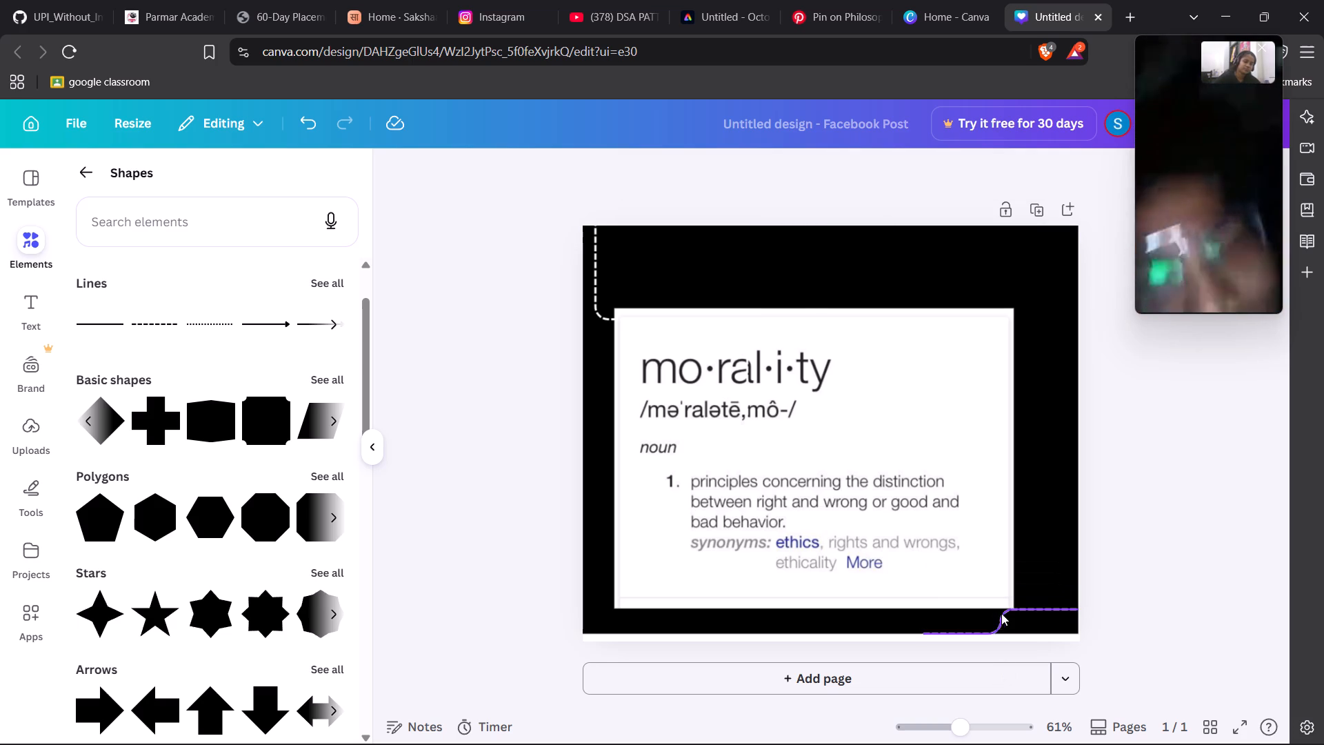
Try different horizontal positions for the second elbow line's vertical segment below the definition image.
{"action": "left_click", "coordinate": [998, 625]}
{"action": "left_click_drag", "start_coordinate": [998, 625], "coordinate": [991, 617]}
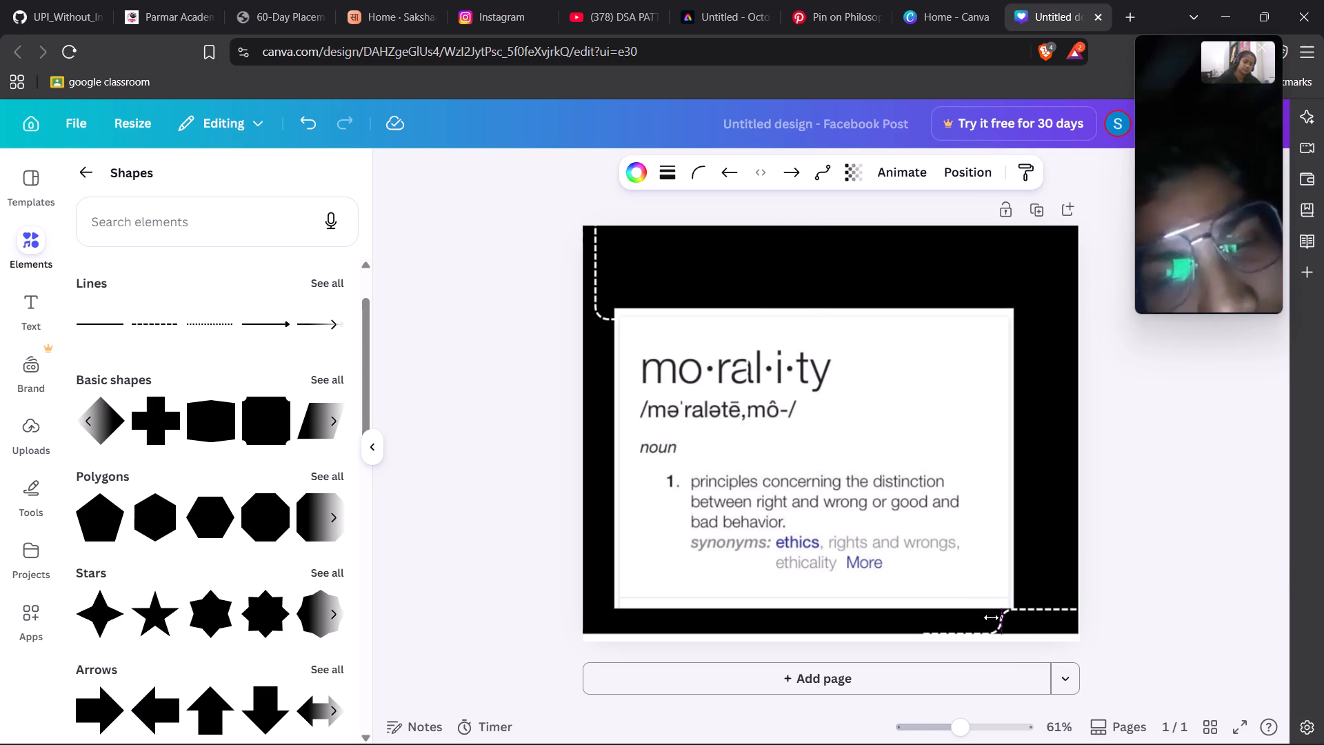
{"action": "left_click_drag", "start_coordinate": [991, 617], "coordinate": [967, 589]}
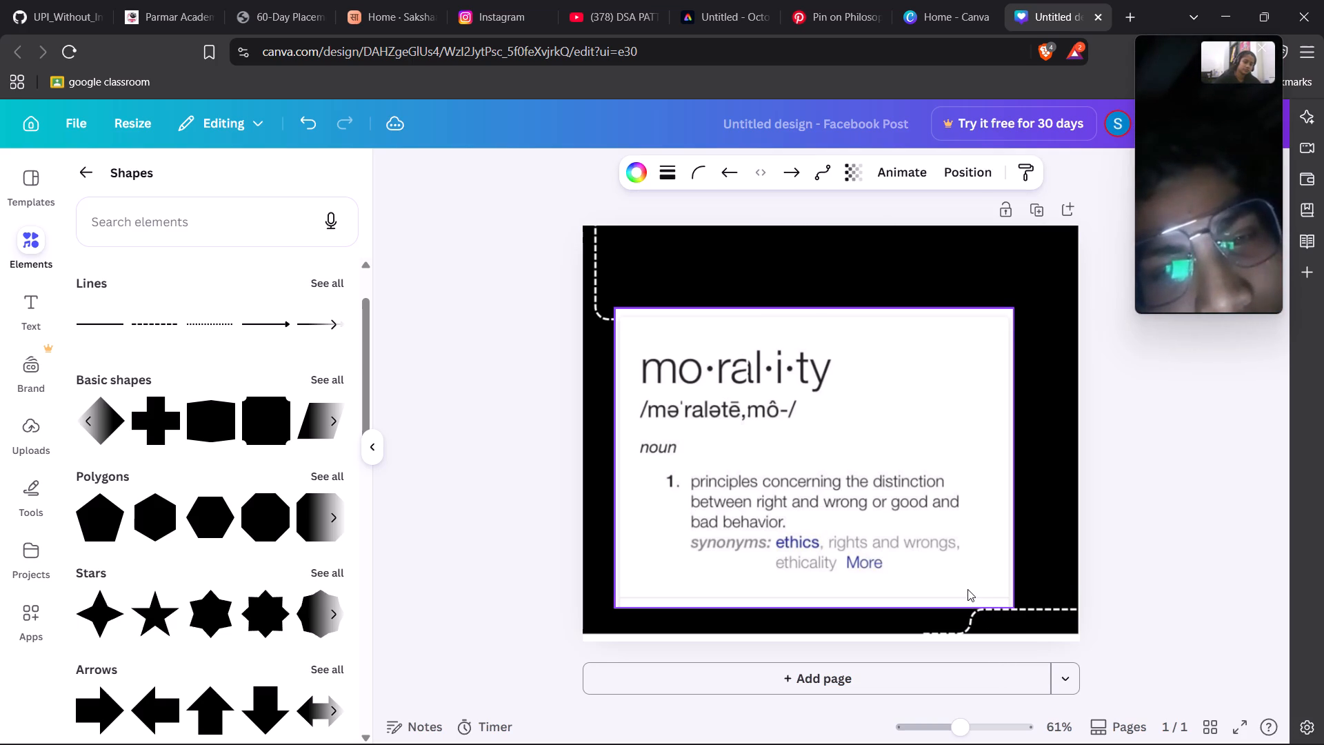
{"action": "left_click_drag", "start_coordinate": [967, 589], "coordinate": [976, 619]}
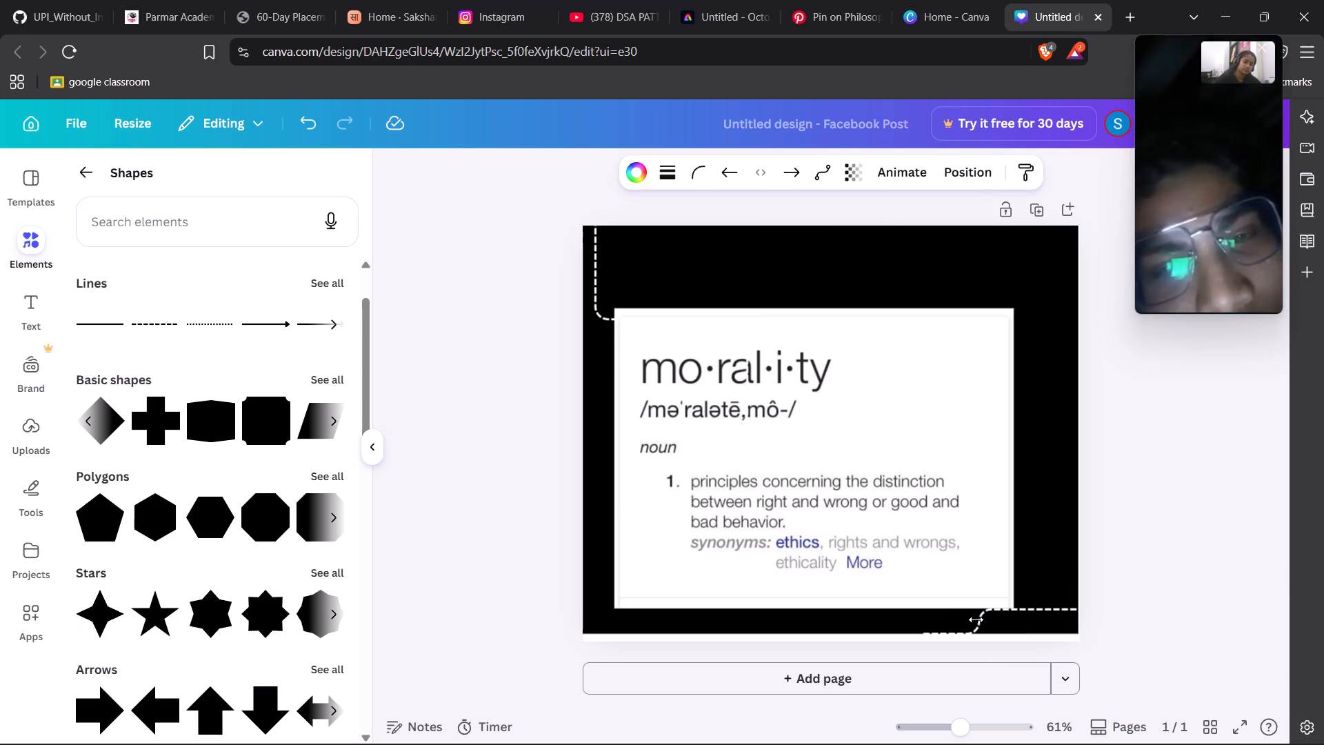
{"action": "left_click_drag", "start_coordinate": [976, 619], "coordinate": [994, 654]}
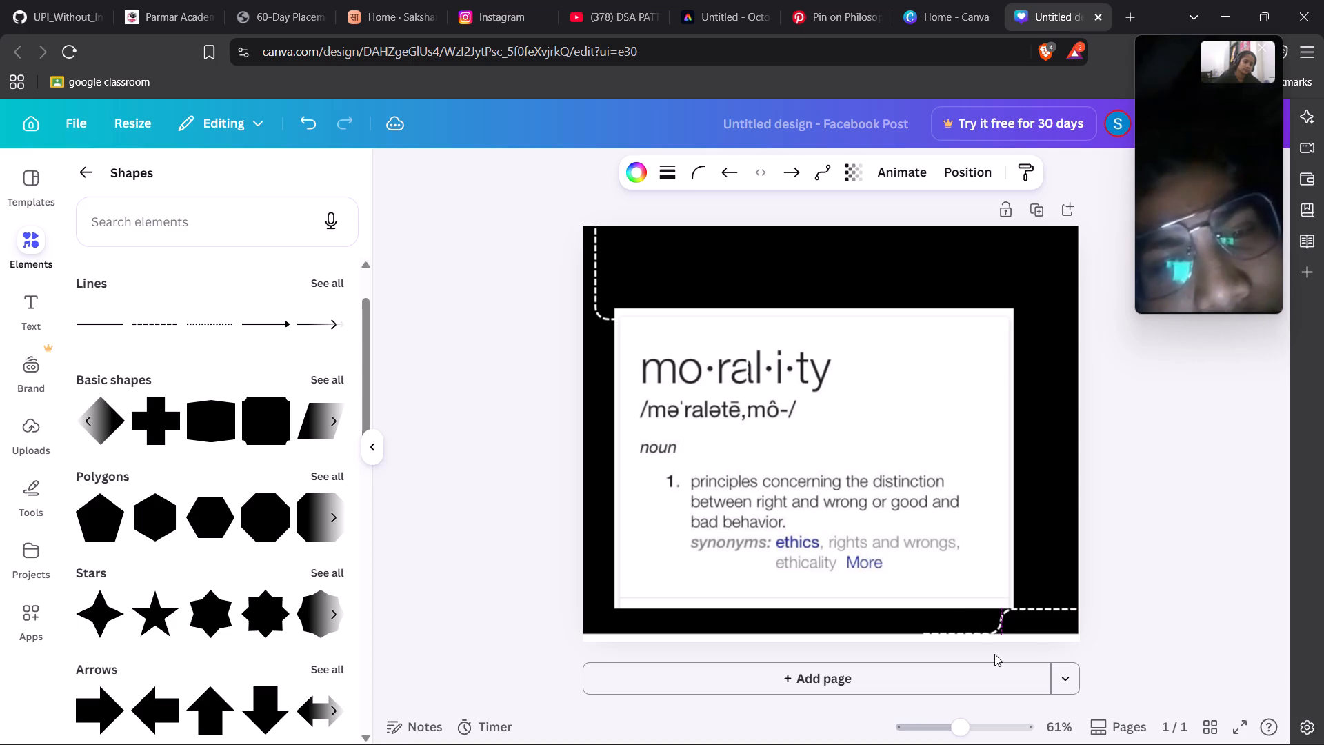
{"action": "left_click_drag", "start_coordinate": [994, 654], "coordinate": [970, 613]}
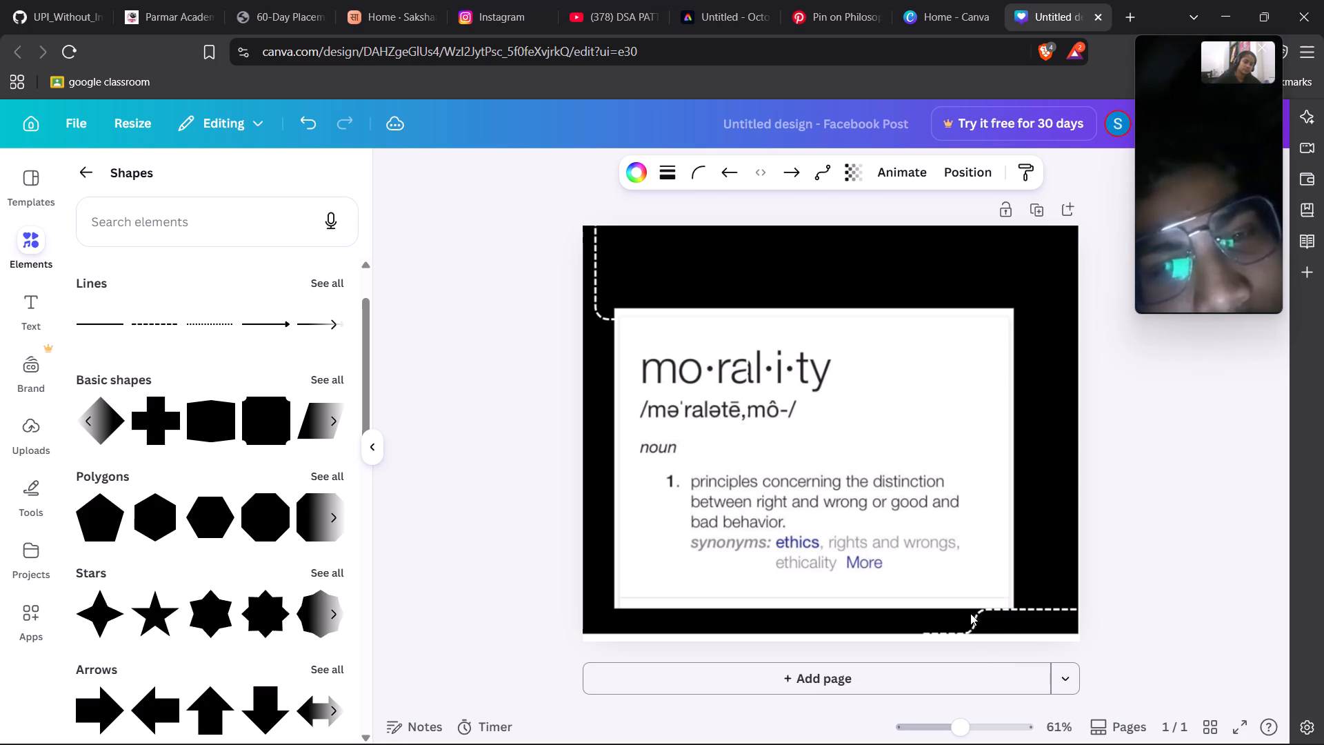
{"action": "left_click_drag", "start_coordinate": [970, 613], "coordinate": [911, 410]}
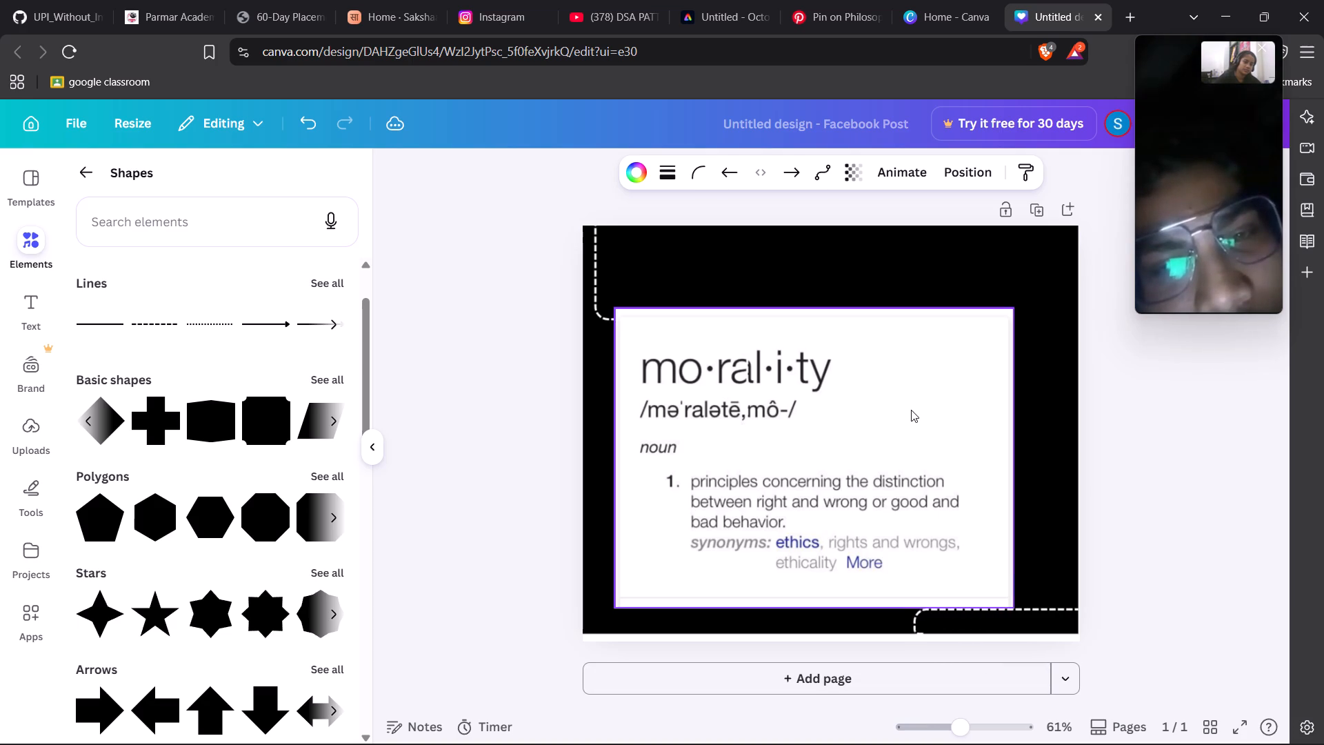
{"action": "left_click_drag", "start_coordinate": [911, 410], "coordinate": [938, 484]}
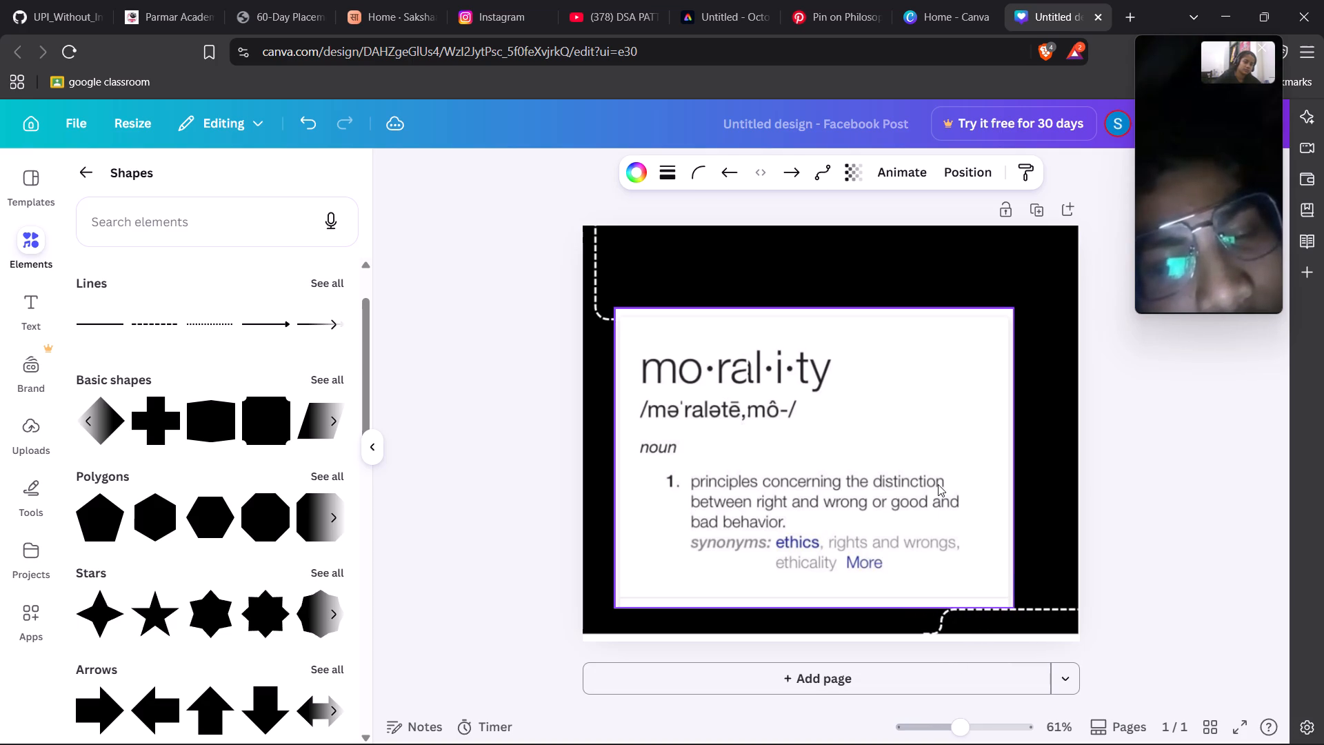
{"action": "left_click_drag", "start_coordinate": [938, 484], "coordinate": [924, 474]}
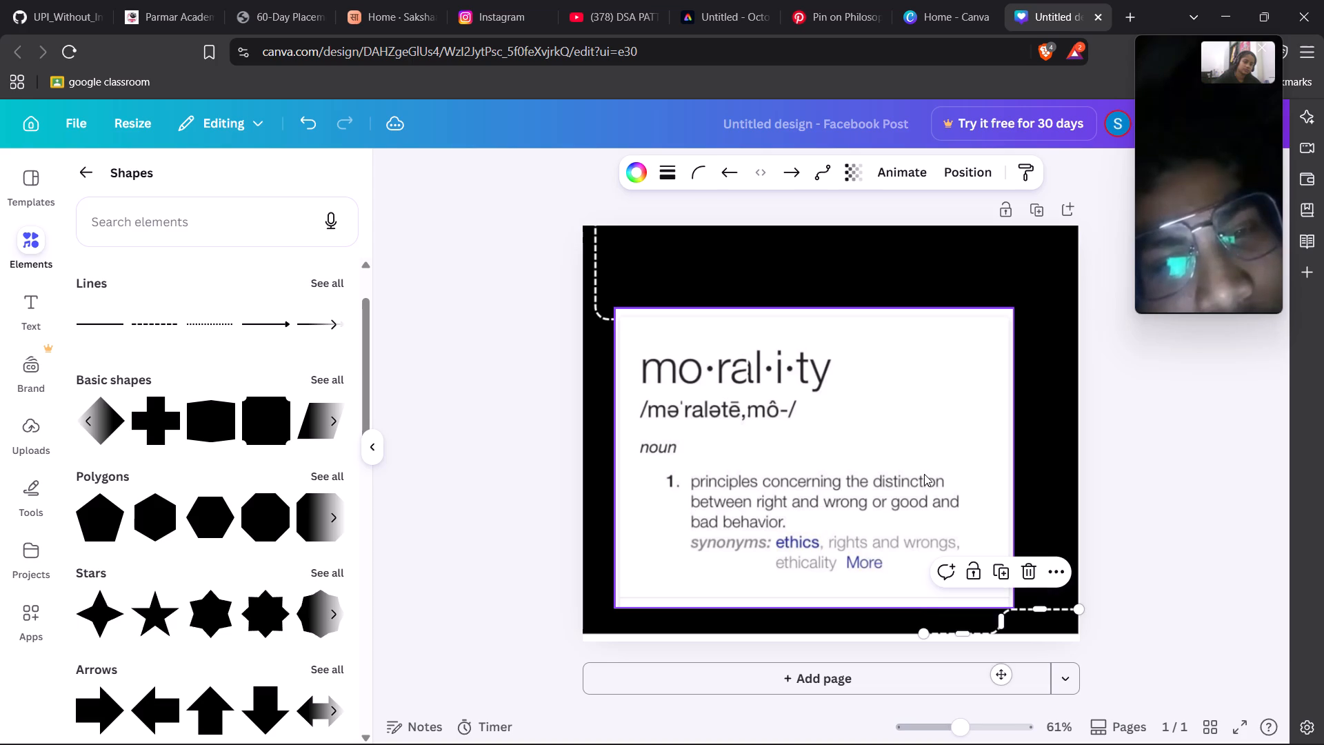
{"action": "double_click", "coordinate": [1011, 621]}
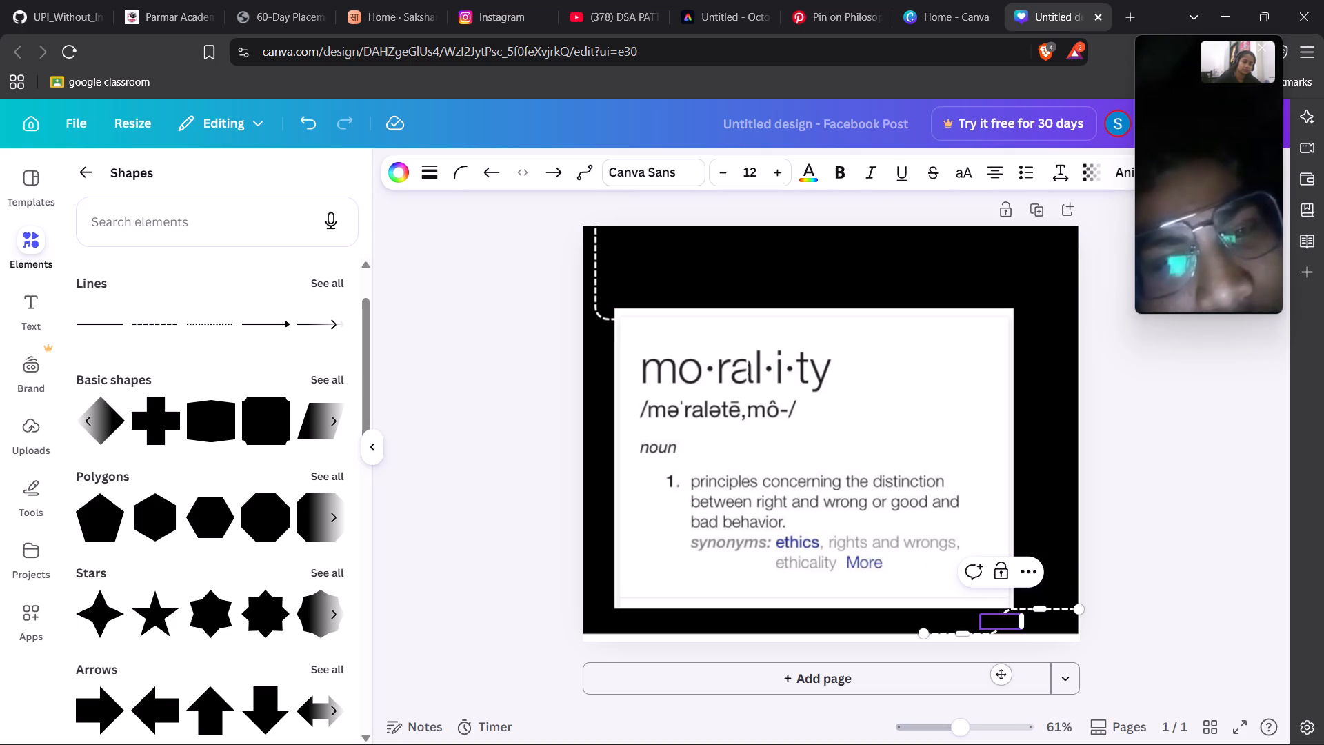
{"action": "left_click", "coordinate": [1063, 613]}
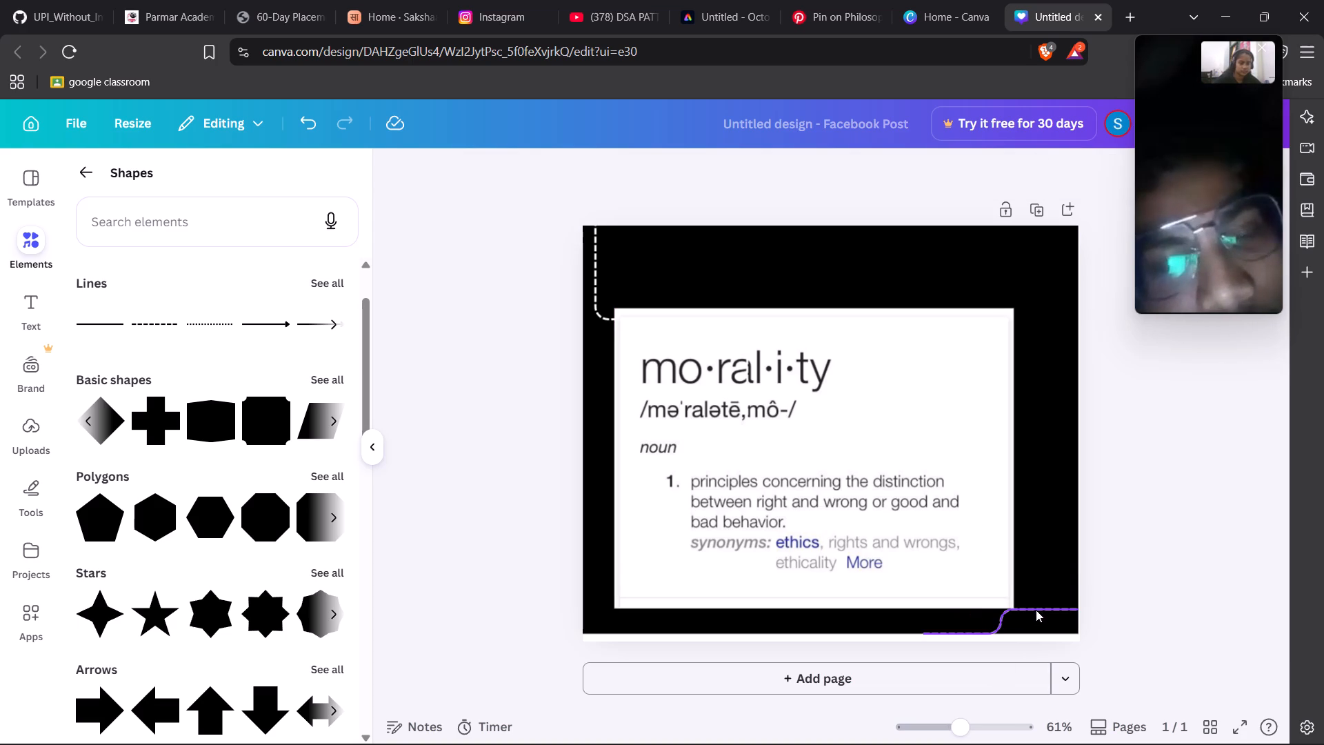
Move the second elbow line's vertical segment past the page's right edge and nudge its lower end slightly left.
{"action": "left_click", "coordinate": [1037, 608]}
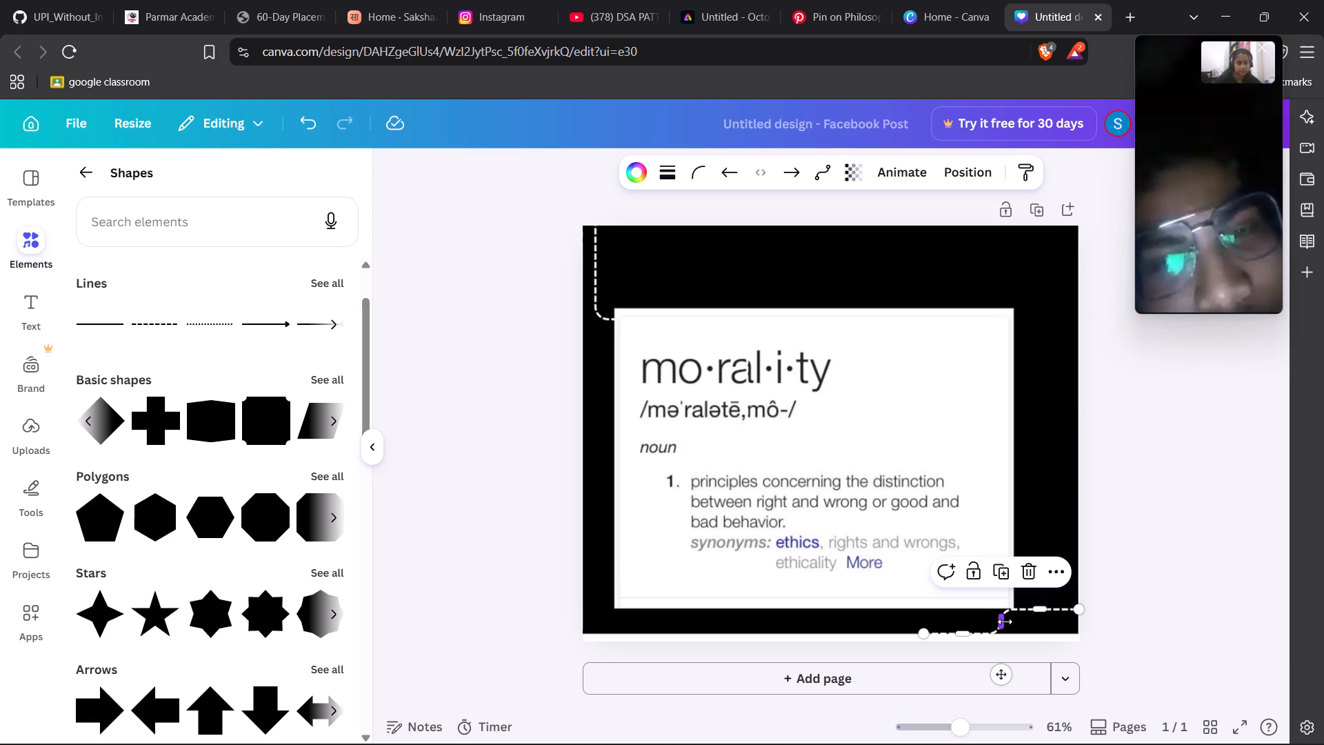
{"action": "left_click_drag", "start_coordinate": [1000, 621], "coordinate": [977, 559]}
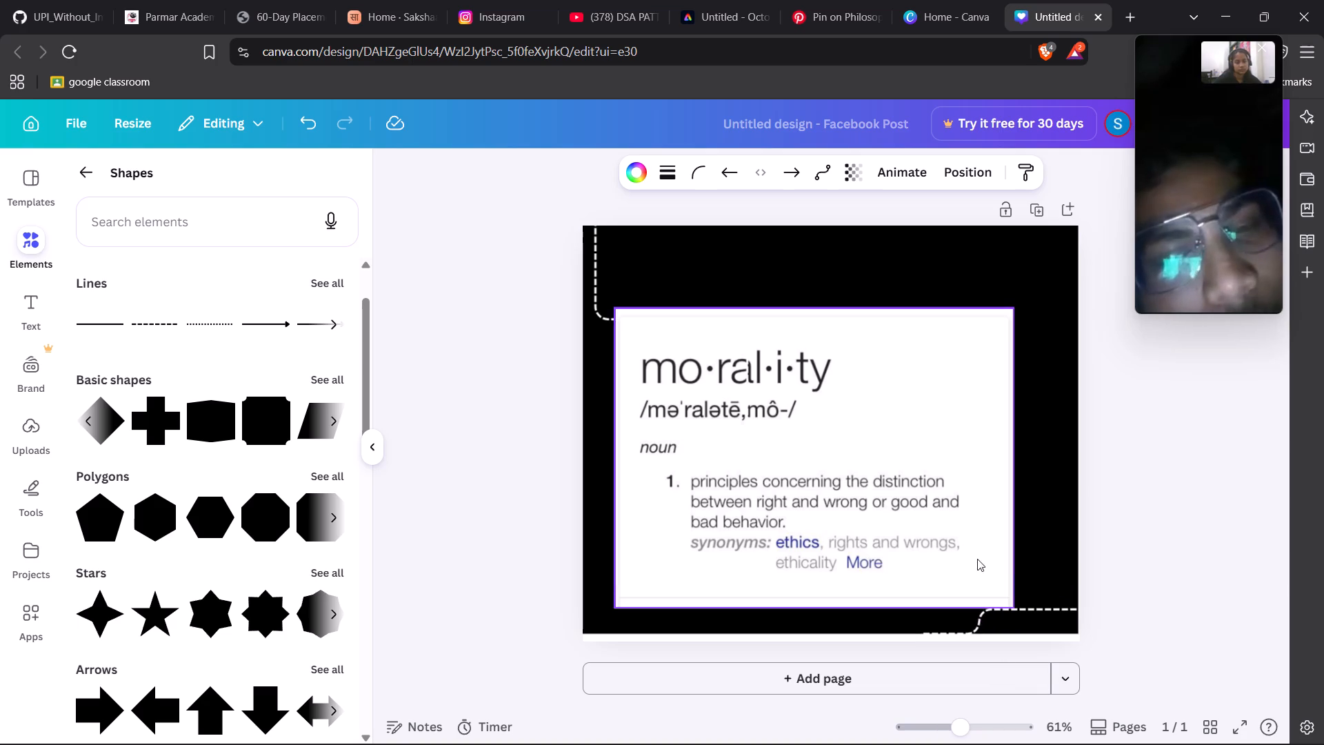
{"action": "left_click_drag", "start_coordinate": [977, 559], "coordinate": [923, 477]}
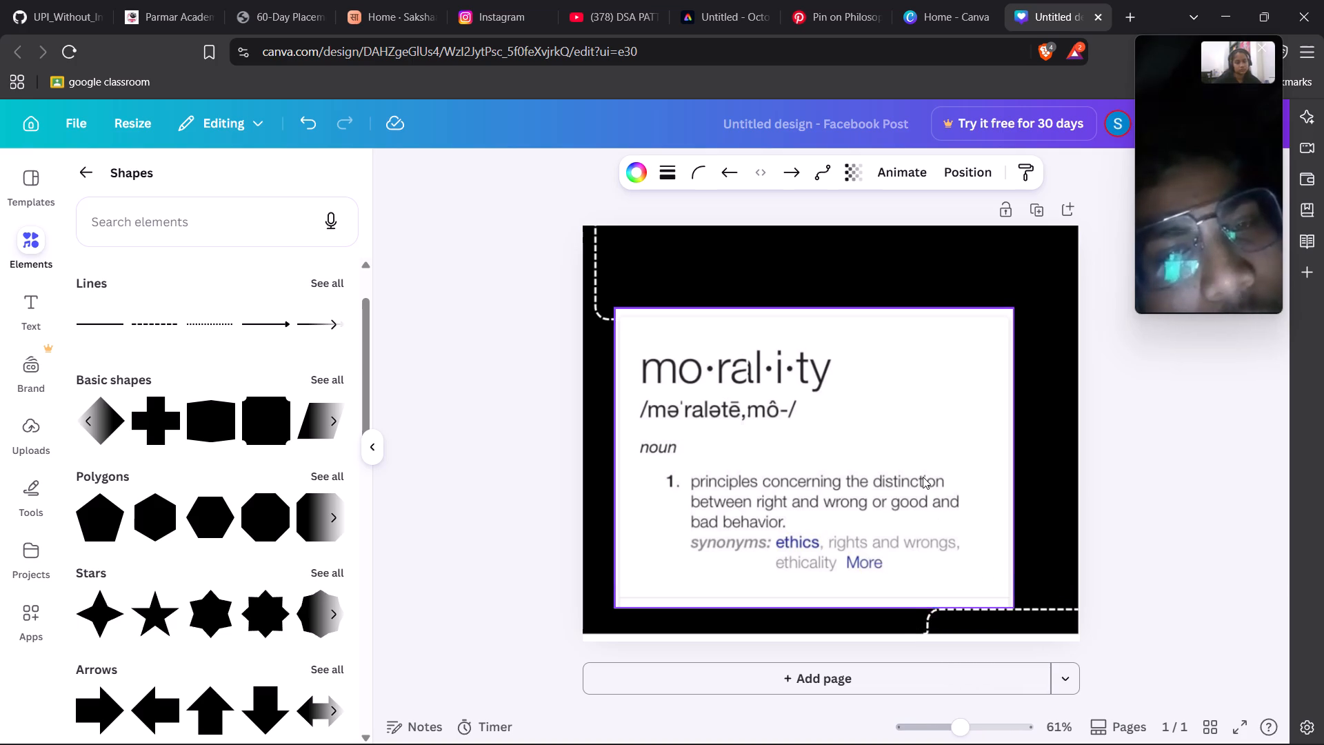
{"action": "left_click_drag", "start_coordinate": [923, 477], "coordinate": [908, 419]}
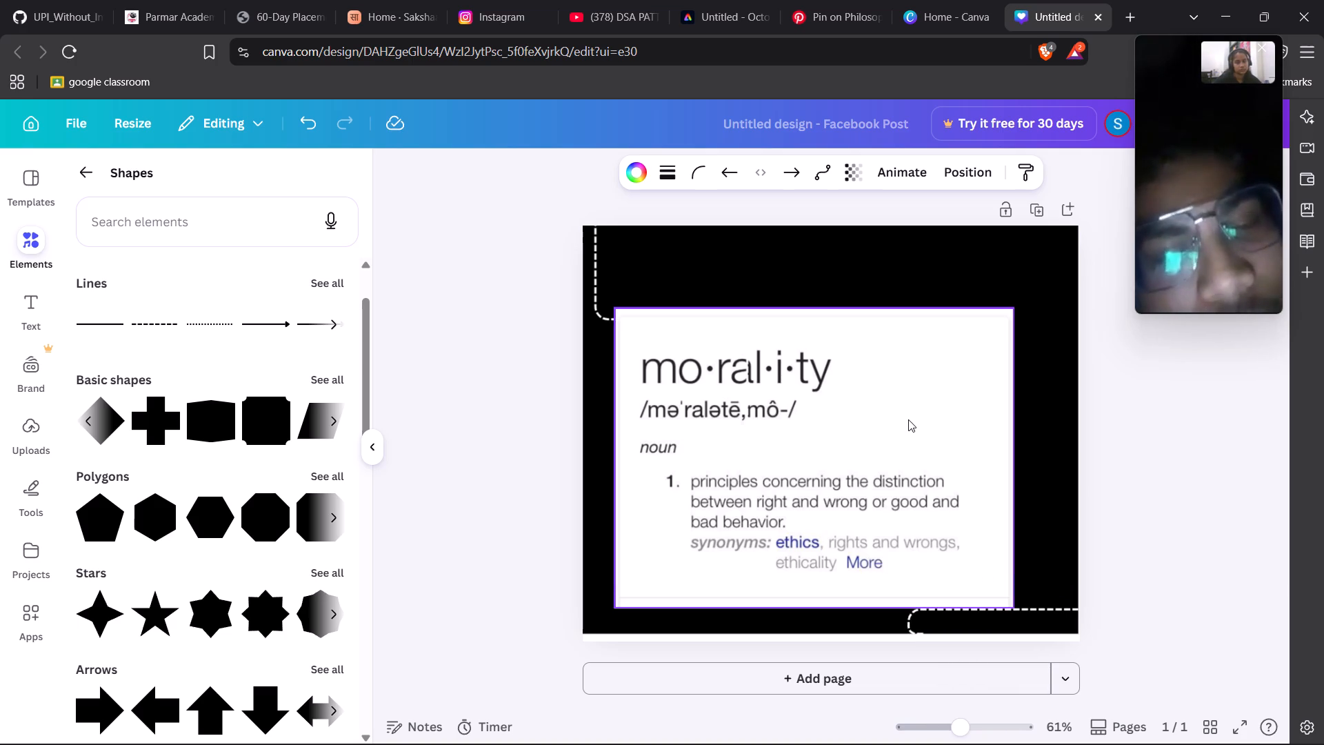
{"action": "left_click_drag", "start_coordinate": [908, 419], "coordinate": [923, 460]}
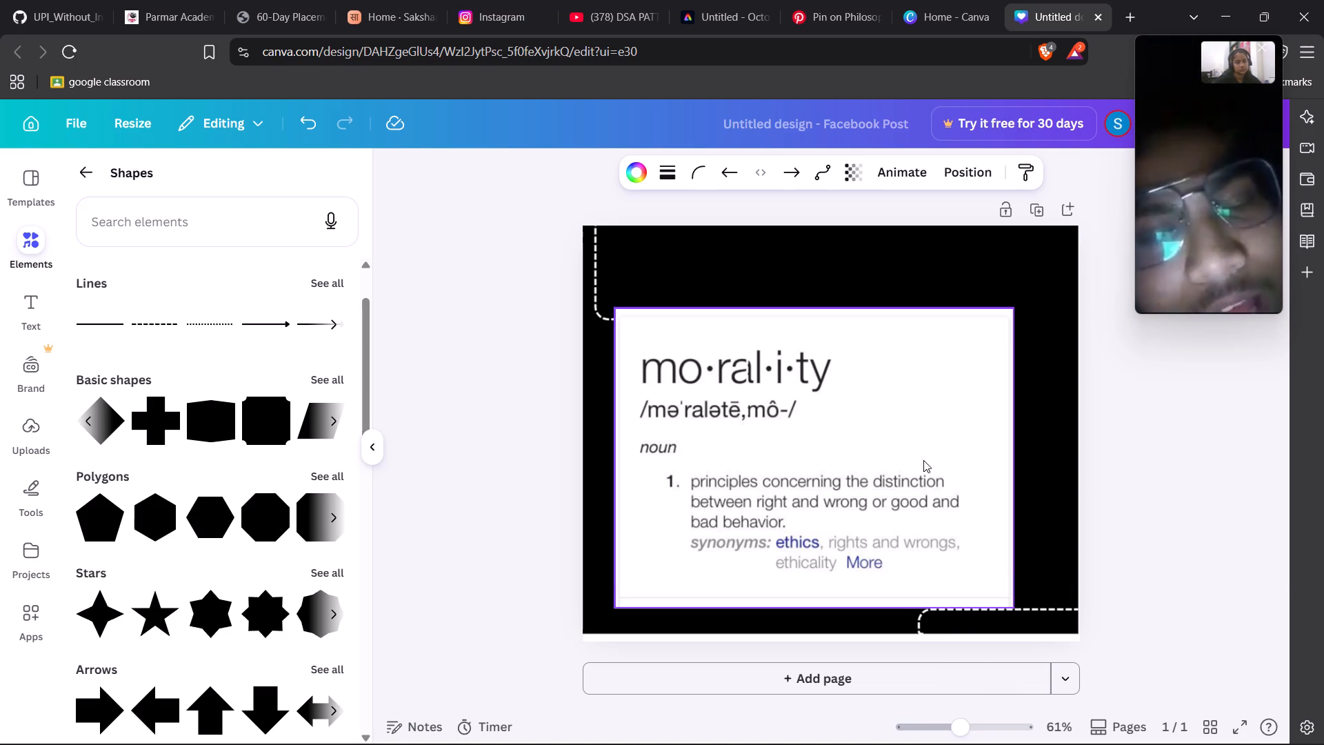
{"action": "left_click_drag", "start_coordinate": [923, 460], "coordinate": [1045, 744]}
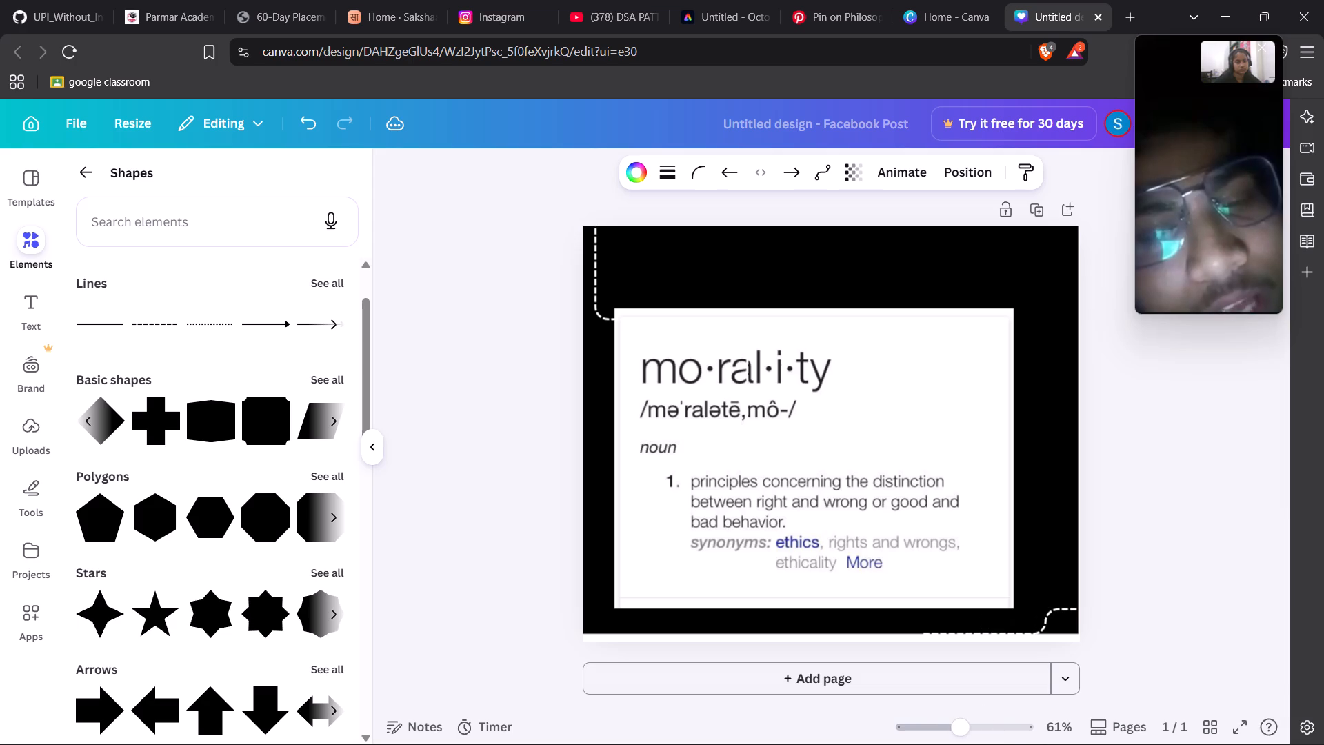
{"action": "left_click_drag", "start_coordinate": [1045, 744], "coordinate": [983, 635]}
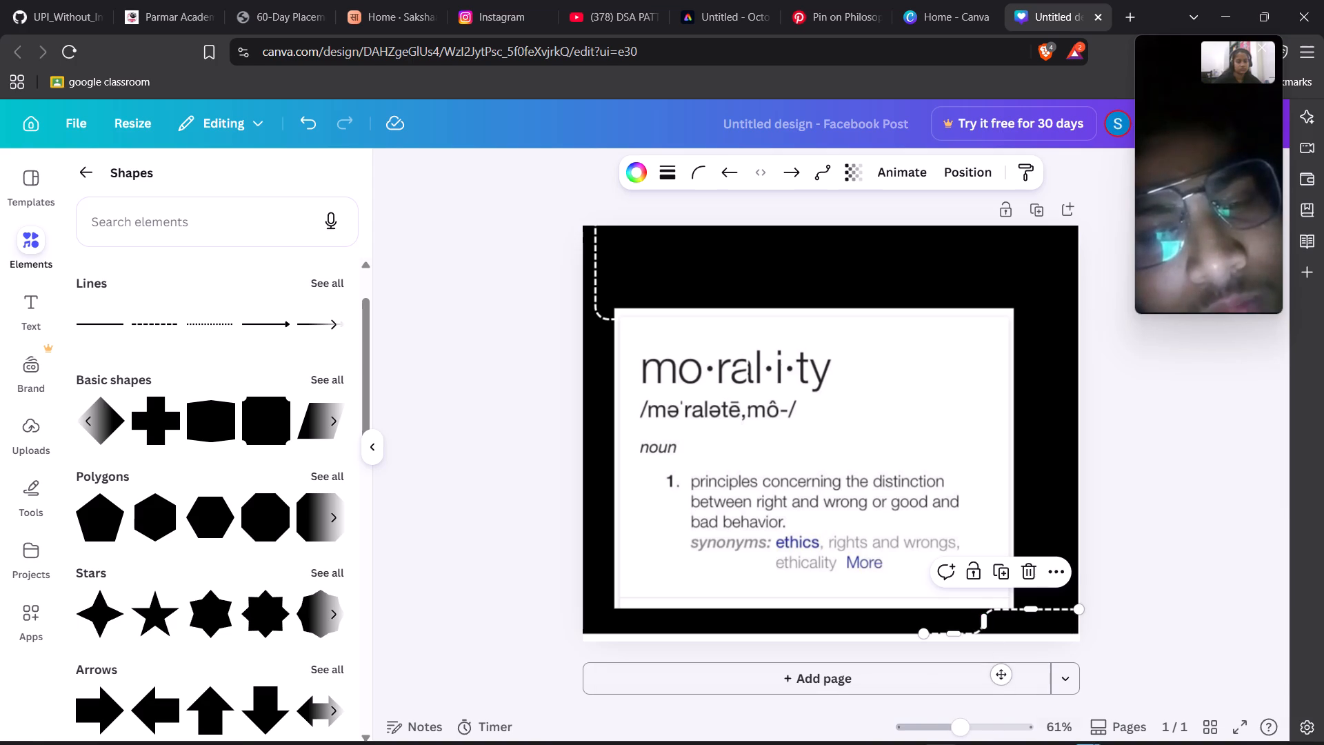
{"action": "left_click_drag", "start_coordinate": [990, 625], "coordinate": [1034, 682]}
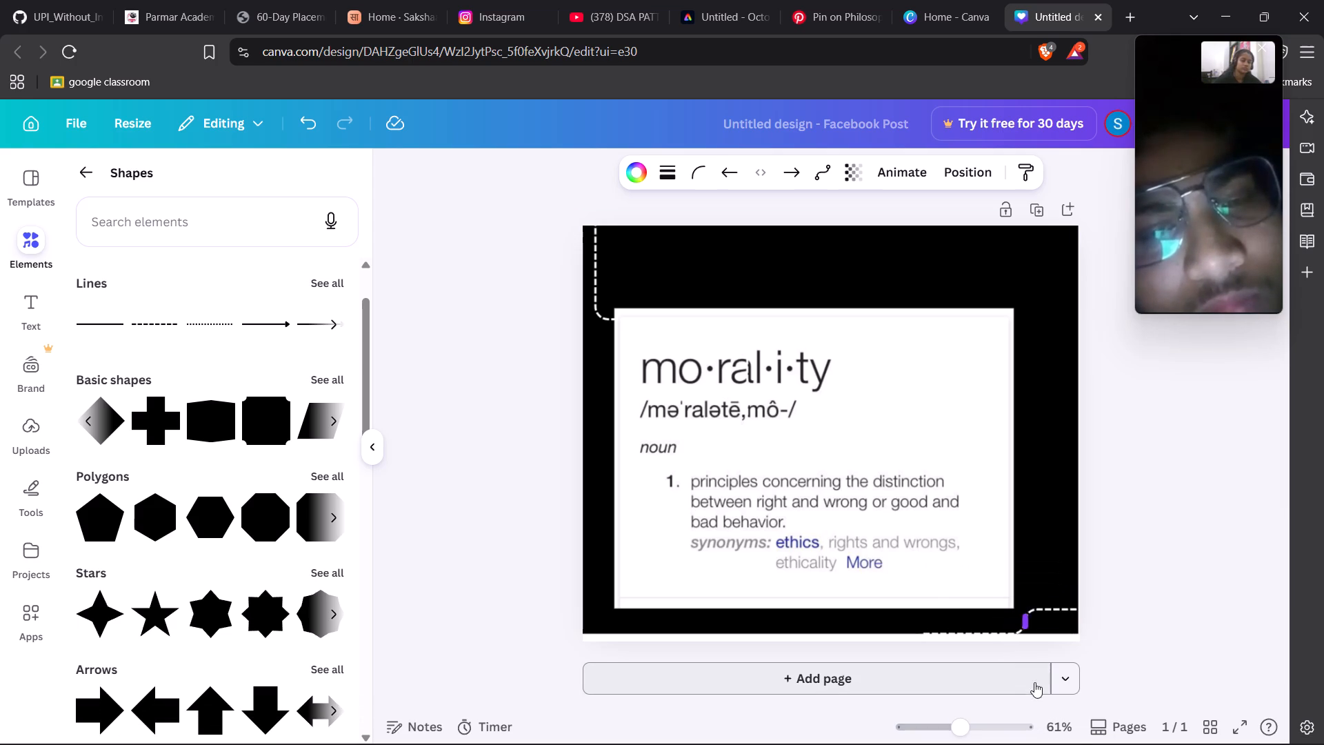
{"action": "left_click_drag", "start_coordinate": [1034, 682], "coordinate": [1115, 744]}
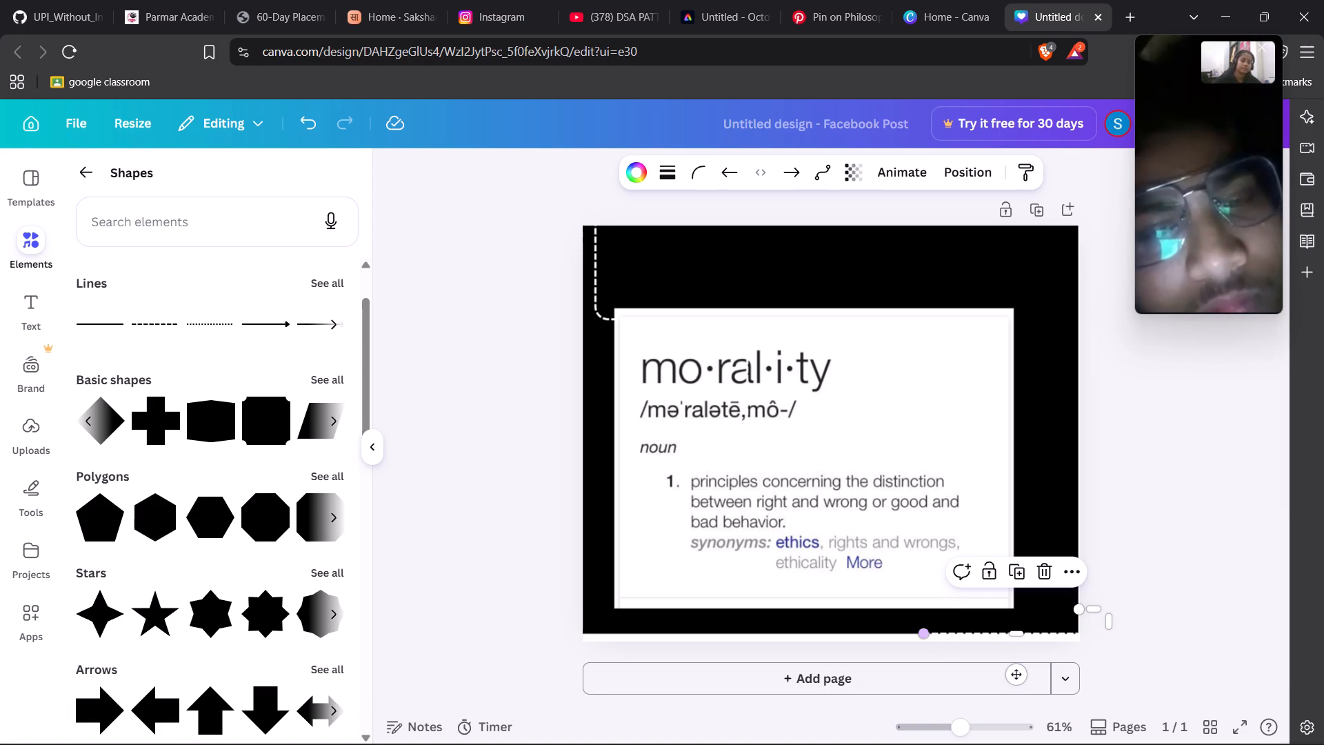
{"action": "left_click", "coordinate": [924, 634]}
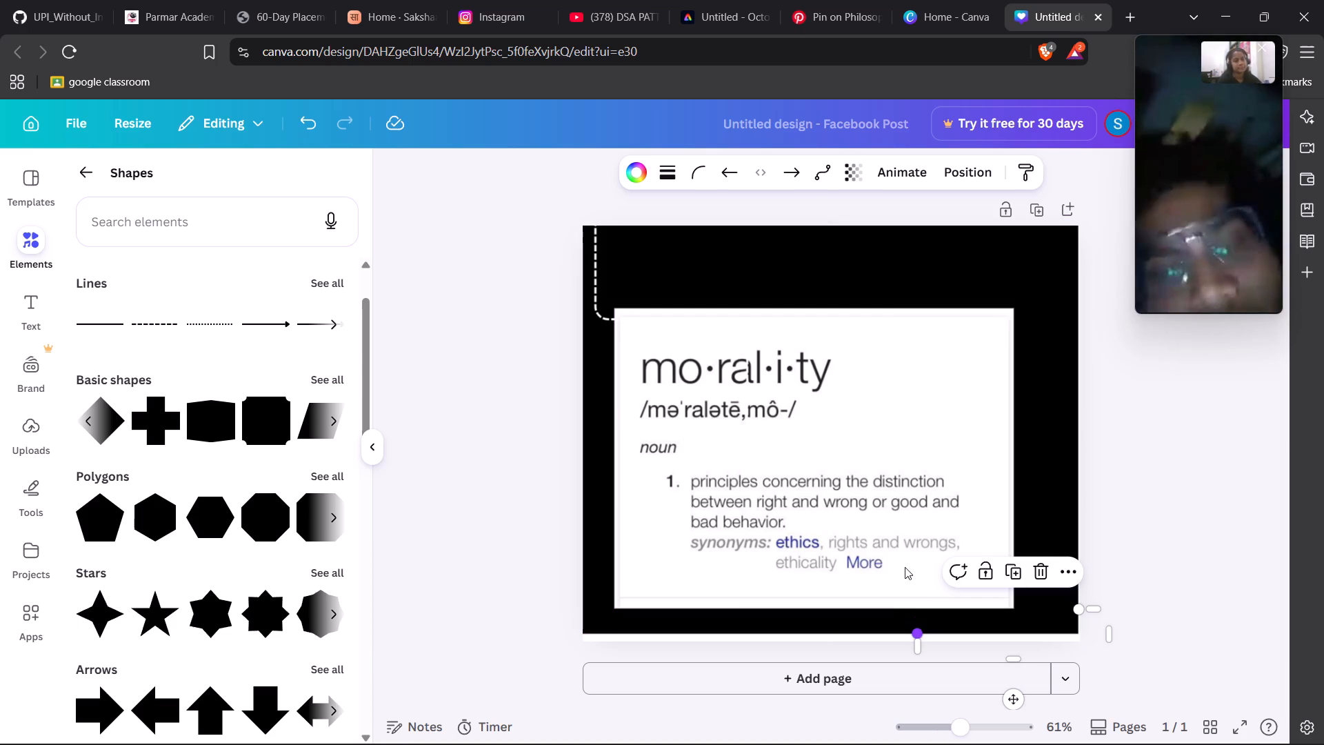
Switch to the Adobe Express template to view its dashed line layout as a reference.
{"action": "left_click", "coordinate": [720, 0]}
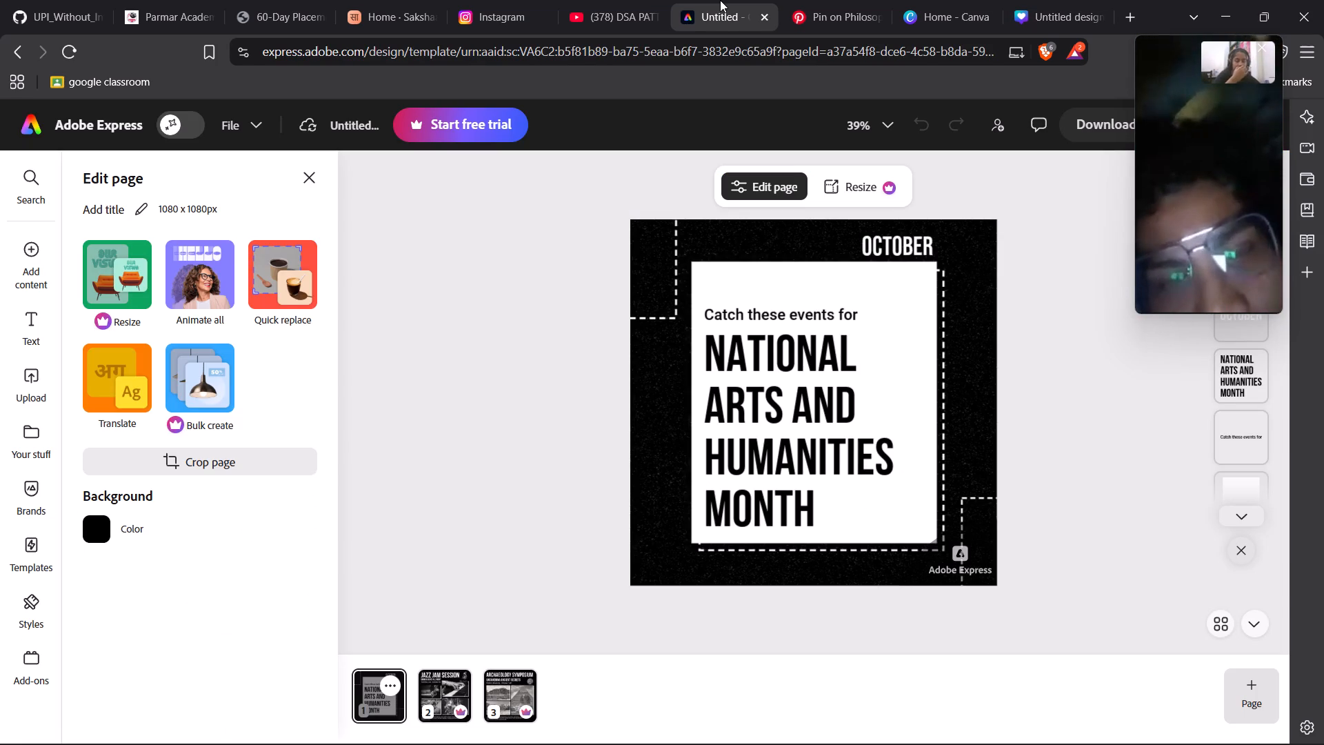
Return to the Canva design, change the second dashed line's type to Curved and flatten its bend into a straight line.
{"action": "left_click", "coordinate": [1028, 0]}
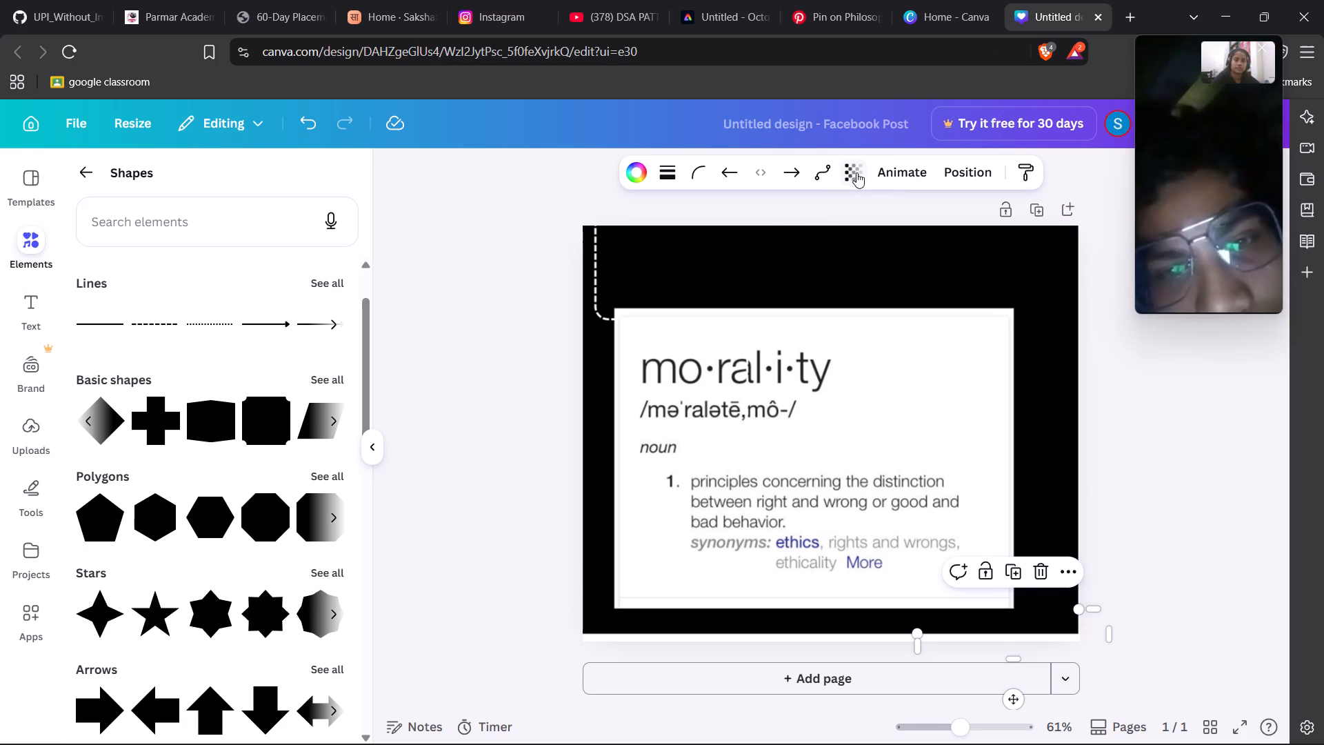
{"action": "left_click", "coordinate": [834, 172]}
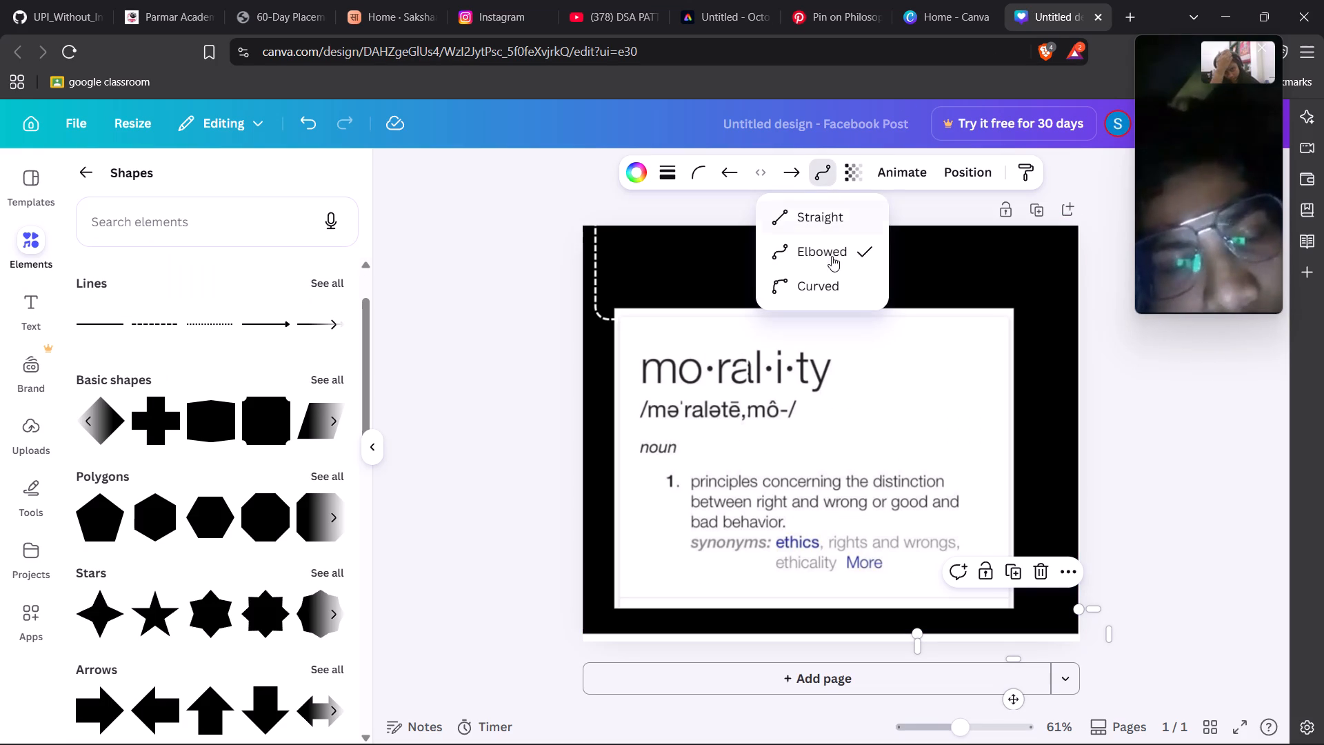
{"action": "left_click", "coordinate": [826, 286]}
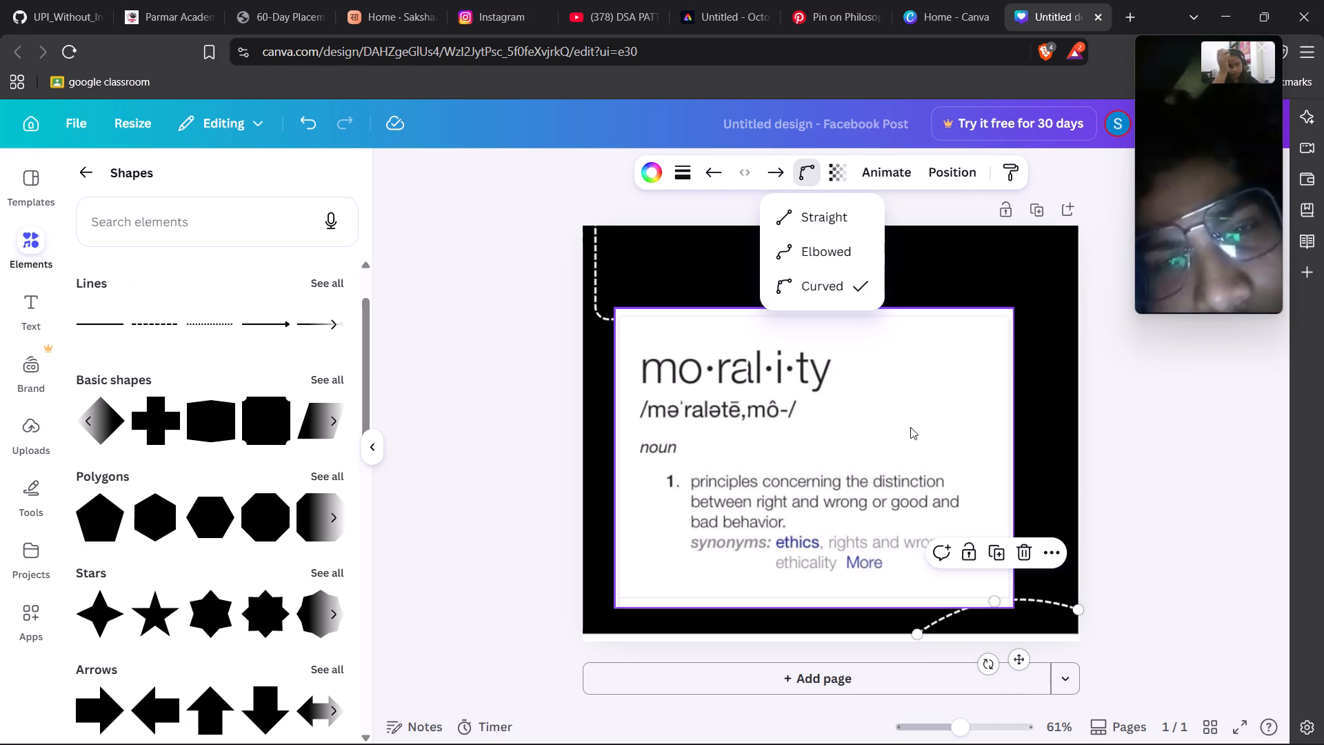
{"action": "left_click_drag", "start_coordinate": [998, 602], "coordinate": [1001, 632]}
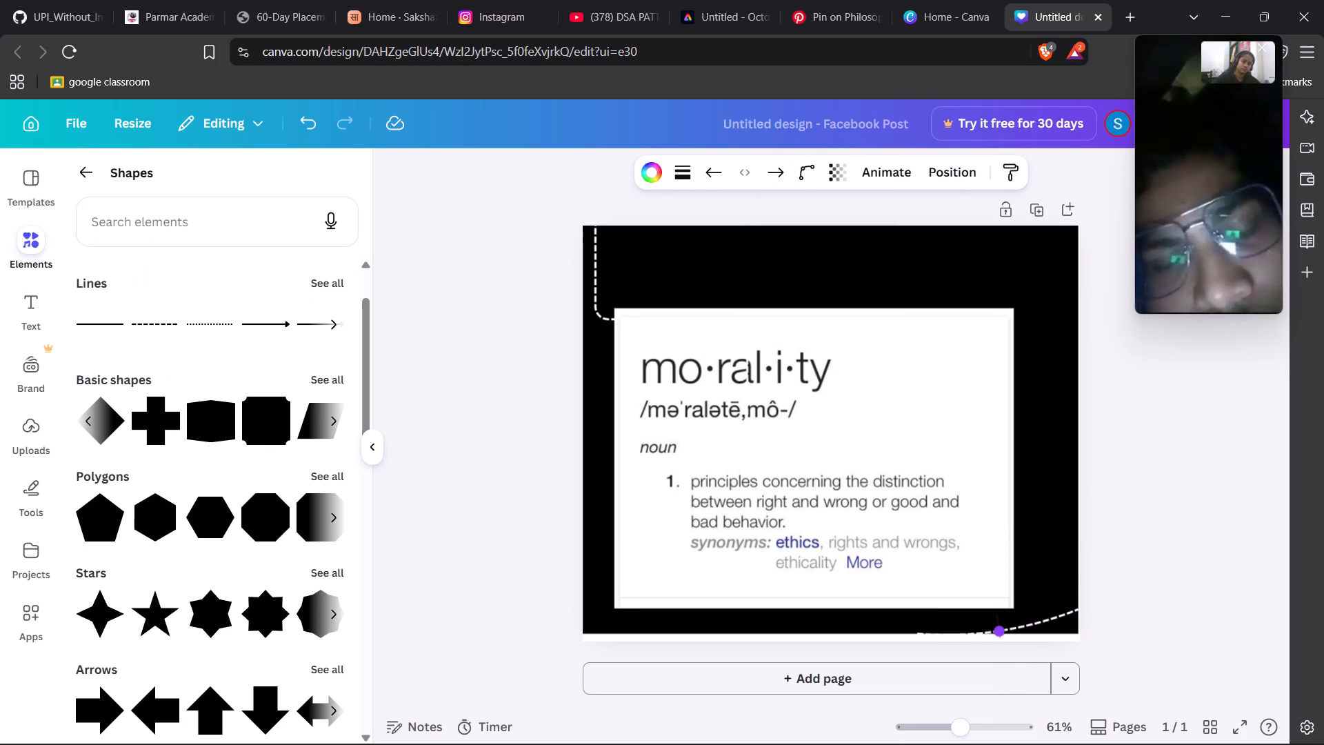
{"action": "left_click_drag", "start_coordinate": [1001, 632], "coordinate": [1002, 620]}
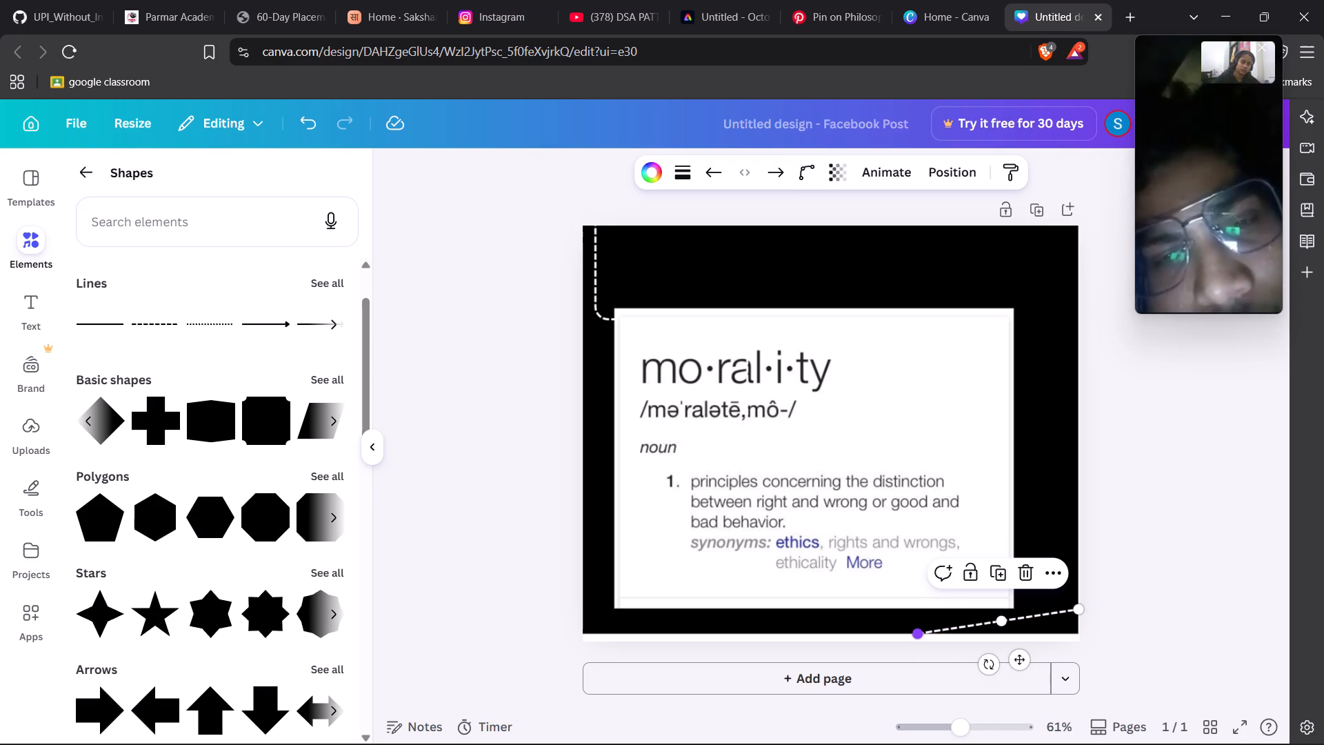
Extend the second dashed line's left end under the definition image until it lines up with the upper dashed line's vertical segment.
{"action": "left_click_drag", "start_coordinate": [915, 636], "coordinate": [736, 633]}
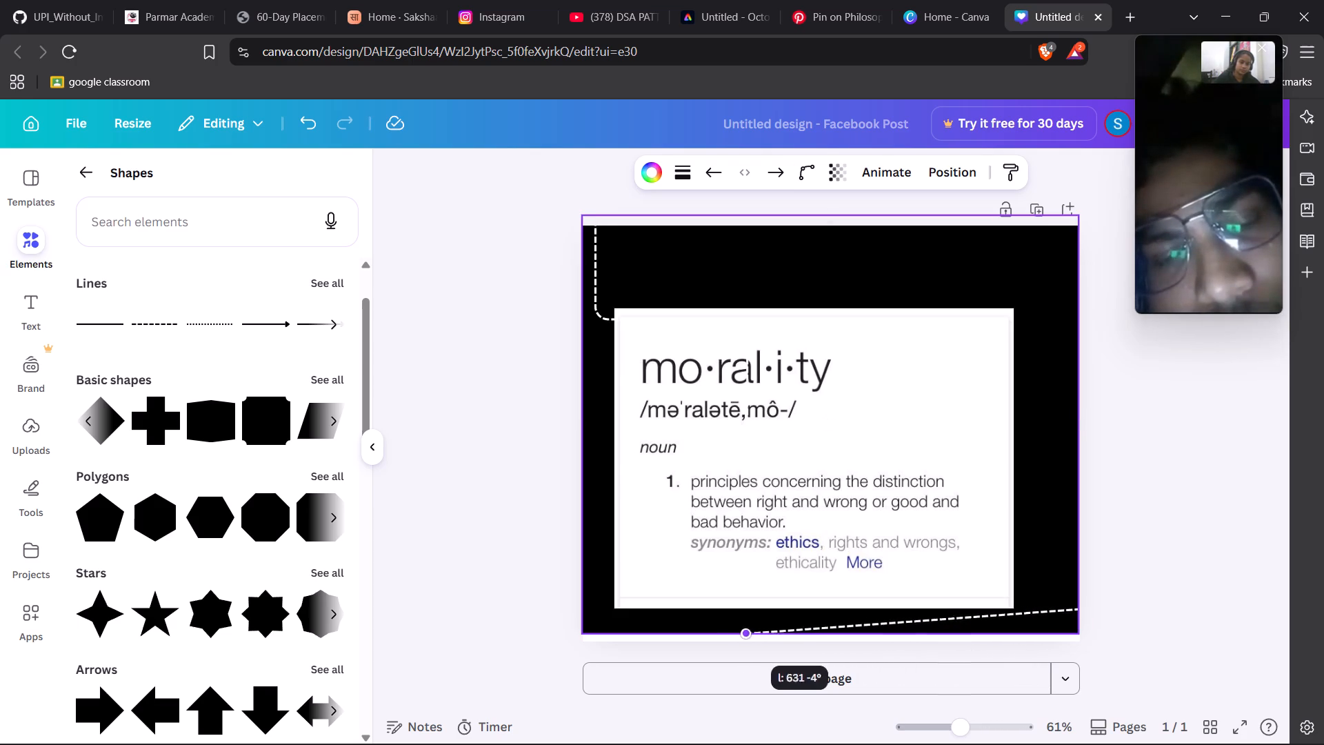
{"action": "left_click_drag", "start_coordinate": [736, 633], "coordinate": [598, 619]}
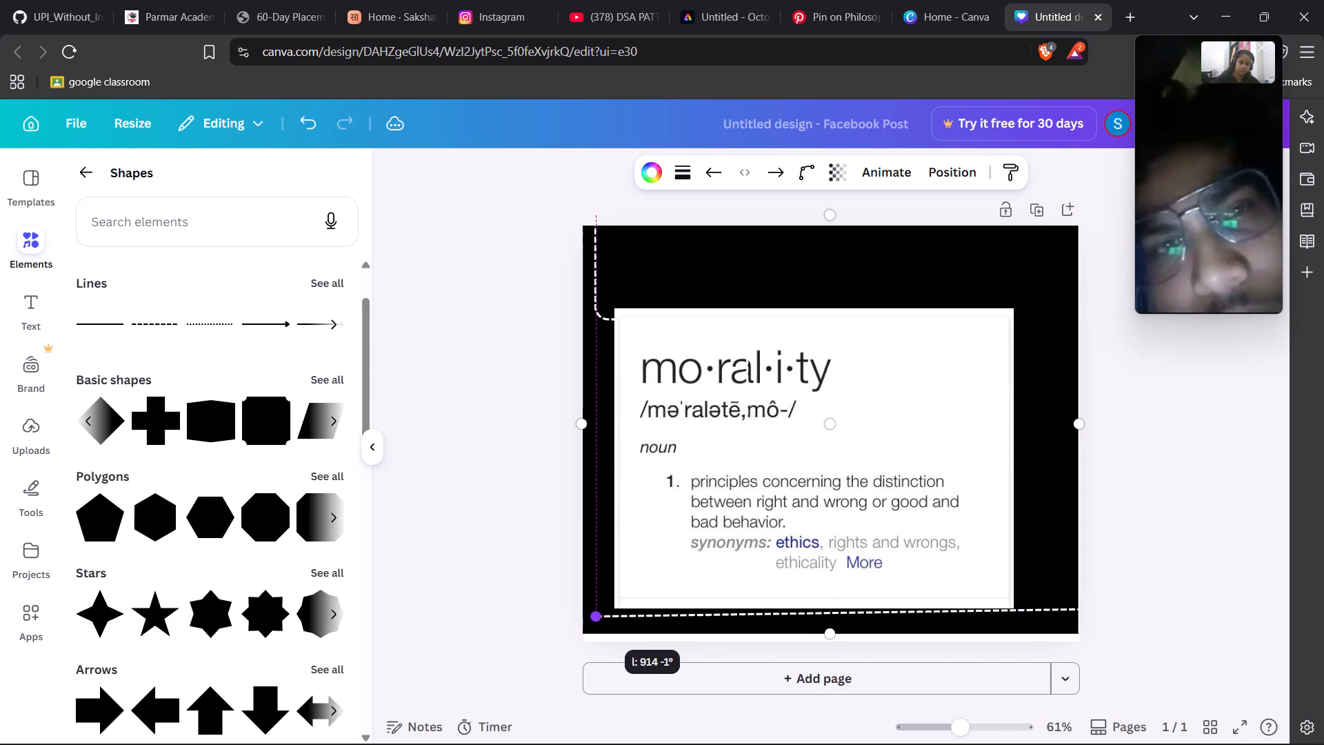
{"action": "left_click_drag", "start_coordinate": [598, 619], "coordinate": [599, 620]}
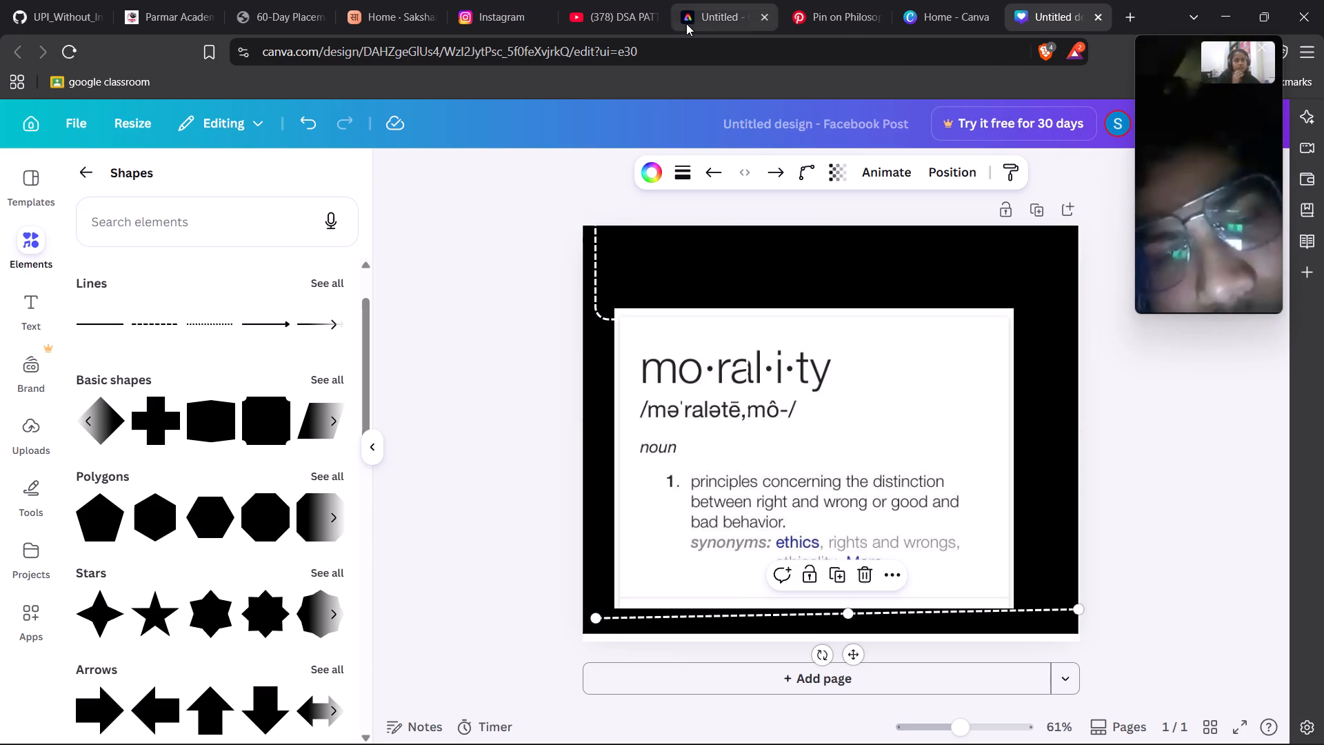
Check the dashed line layout around the white box in the Adobe Express template and return to the Canva design.
{"action": "left_click", "coordinate": [686, 23]}
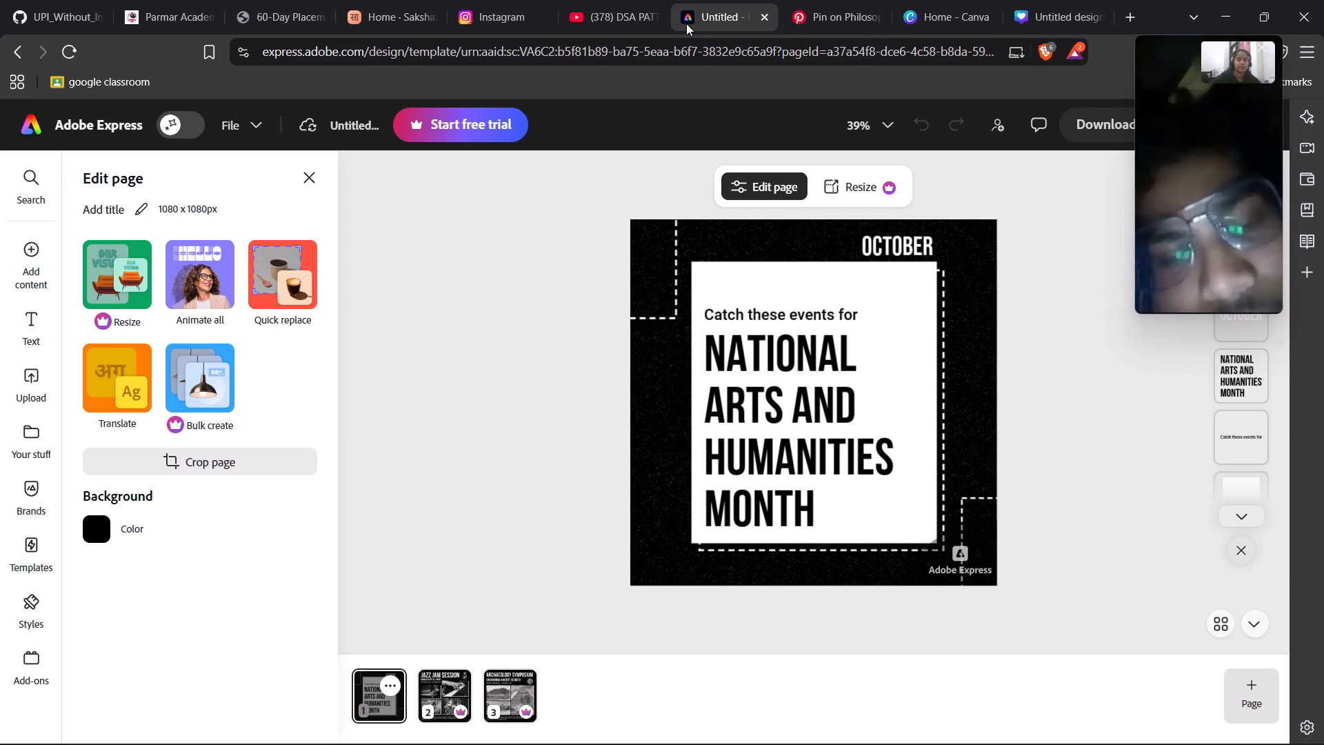
{"action": "left_click", "coordinate": [1050, 8]}
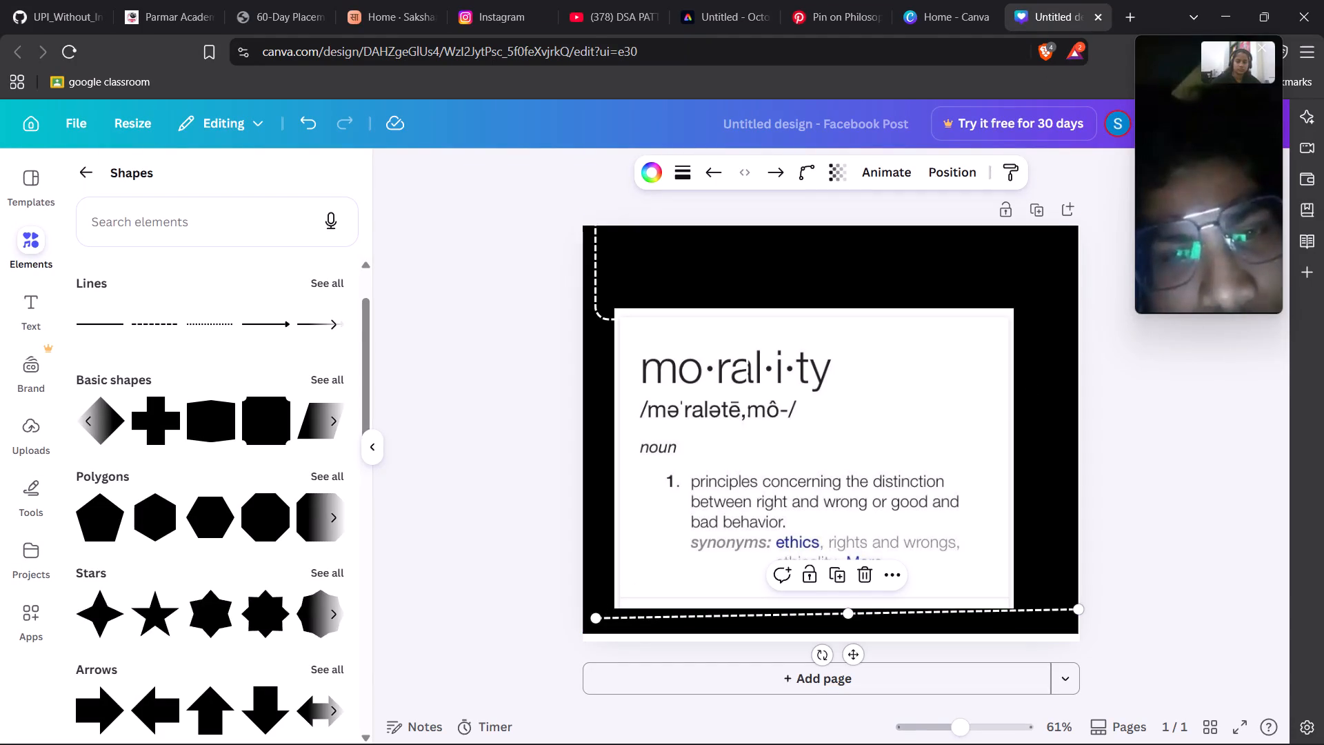
Shorten the lower dashed line to about 775 long, from the definition image's left edge to slightly past its right edge.
{"action": "left_click_drag", "start_coordinate": [598, 613], "coordinate": [623, 610]}
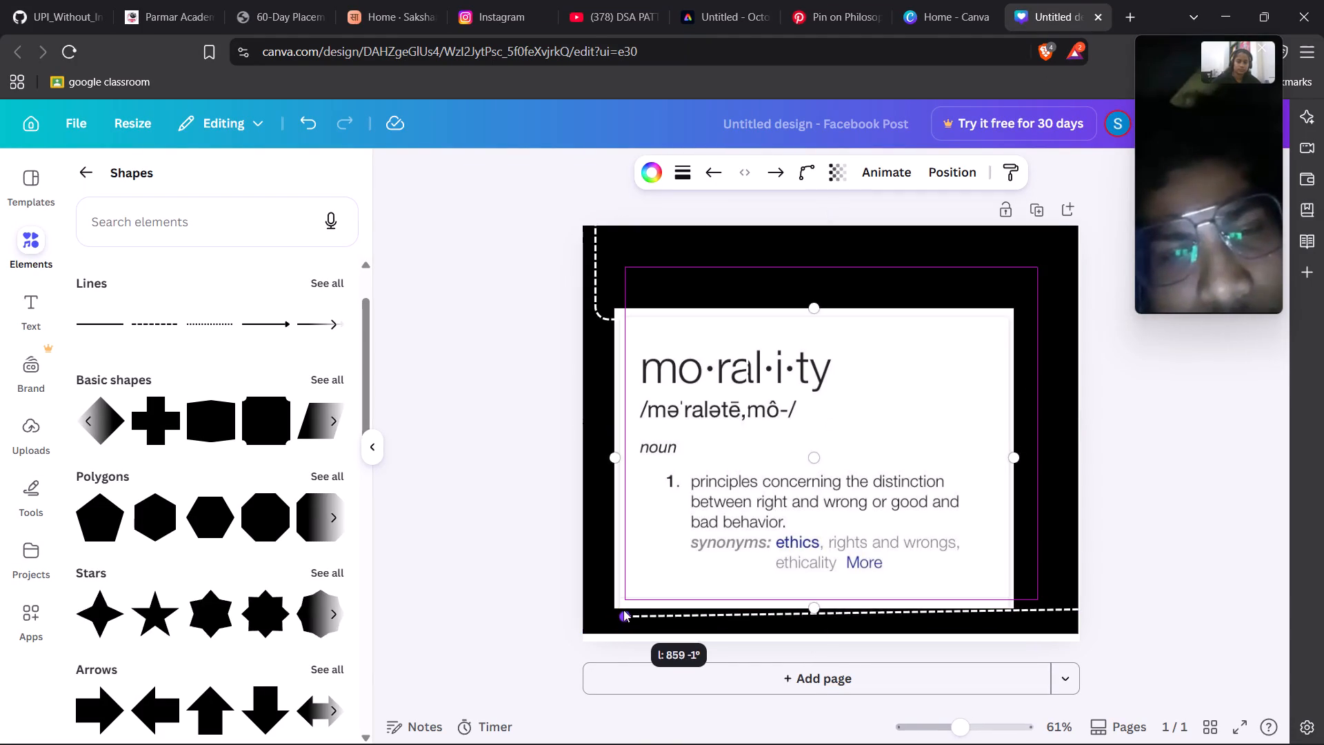
{"action": "left_click_drag", "start_coordinate": [623, 610], "coordinate": [620, 613]}
{"action": "left_click_drag", "start_coordinate": [1078, 607], "coordinate": [1083, 614]}
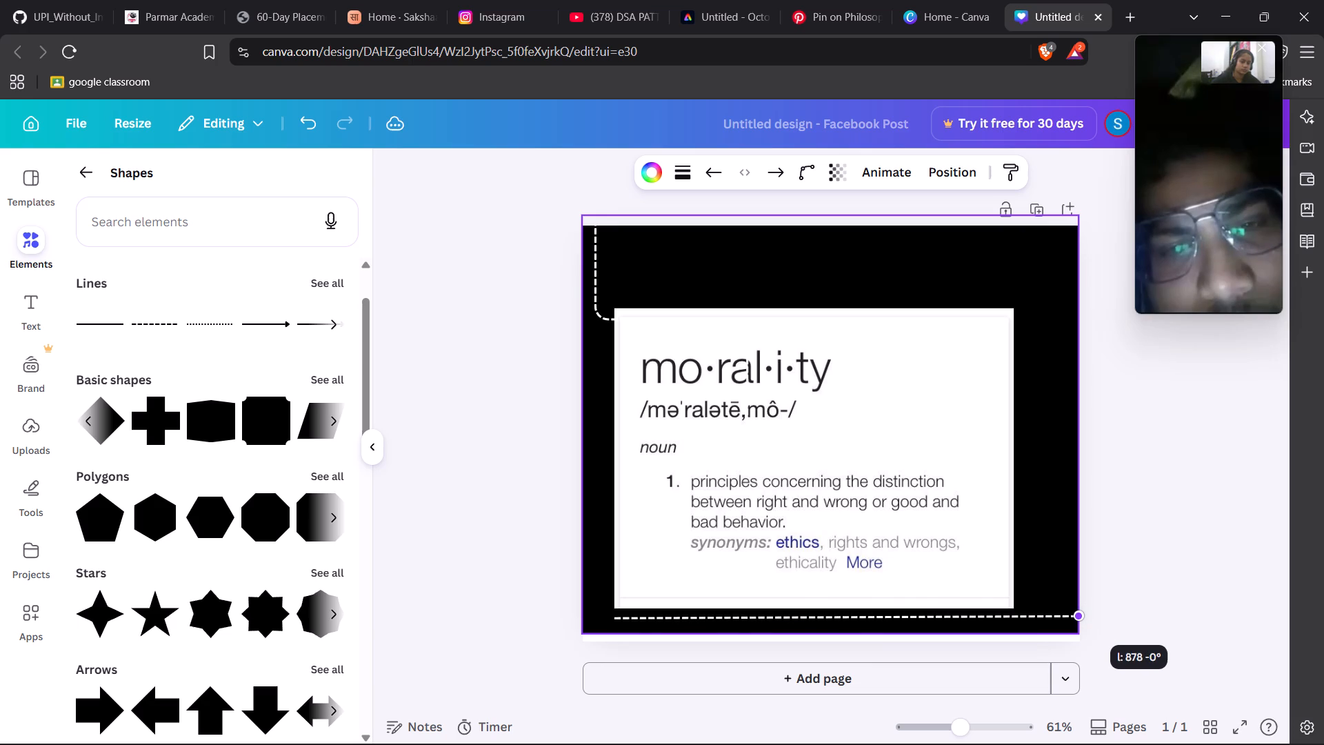
{"action": "left_click_drag", "start_coordinate": [1083, 614], "coordinate": [1083, 613]}
{"action": "left_click_drag", "start_coordinate": [1083, 613], "coordinate": [1043, 611]}
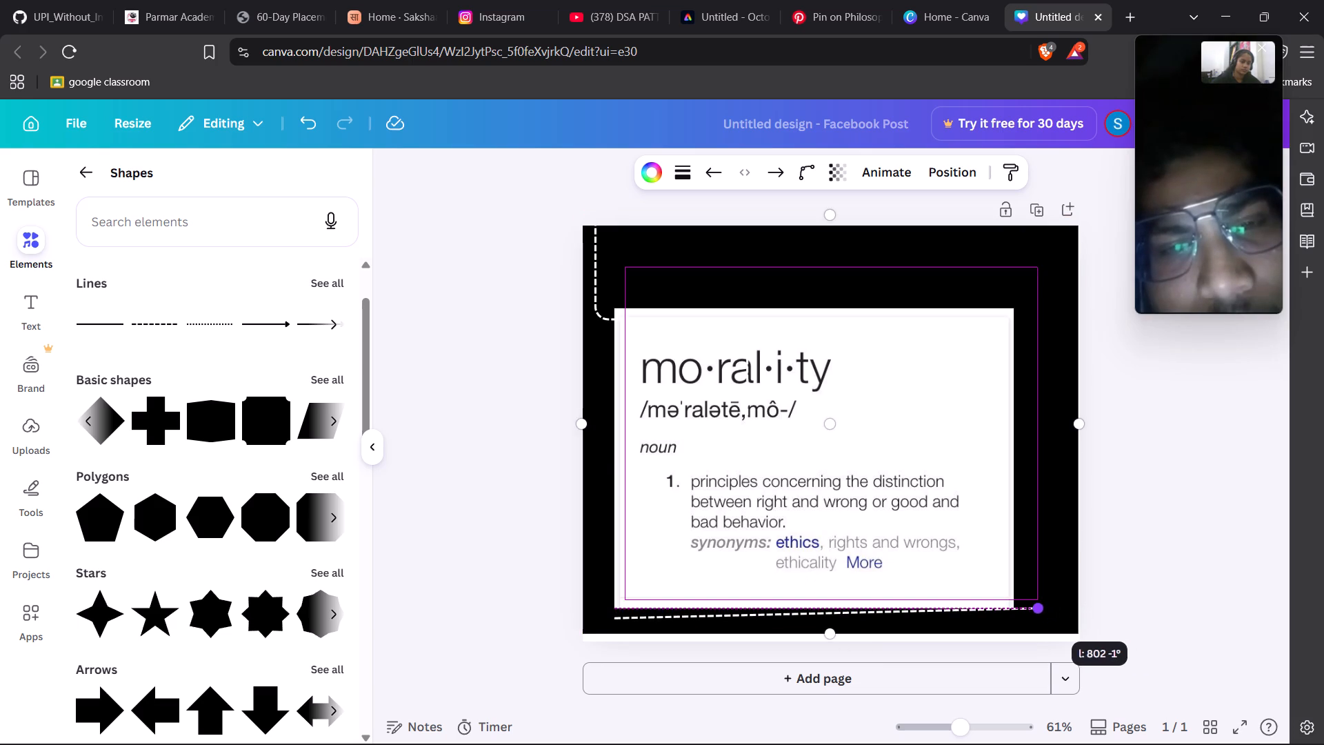
{"action": "left_click_drag", "start_coordinate": [1043, 611], "coordinate": [1029, 615]}
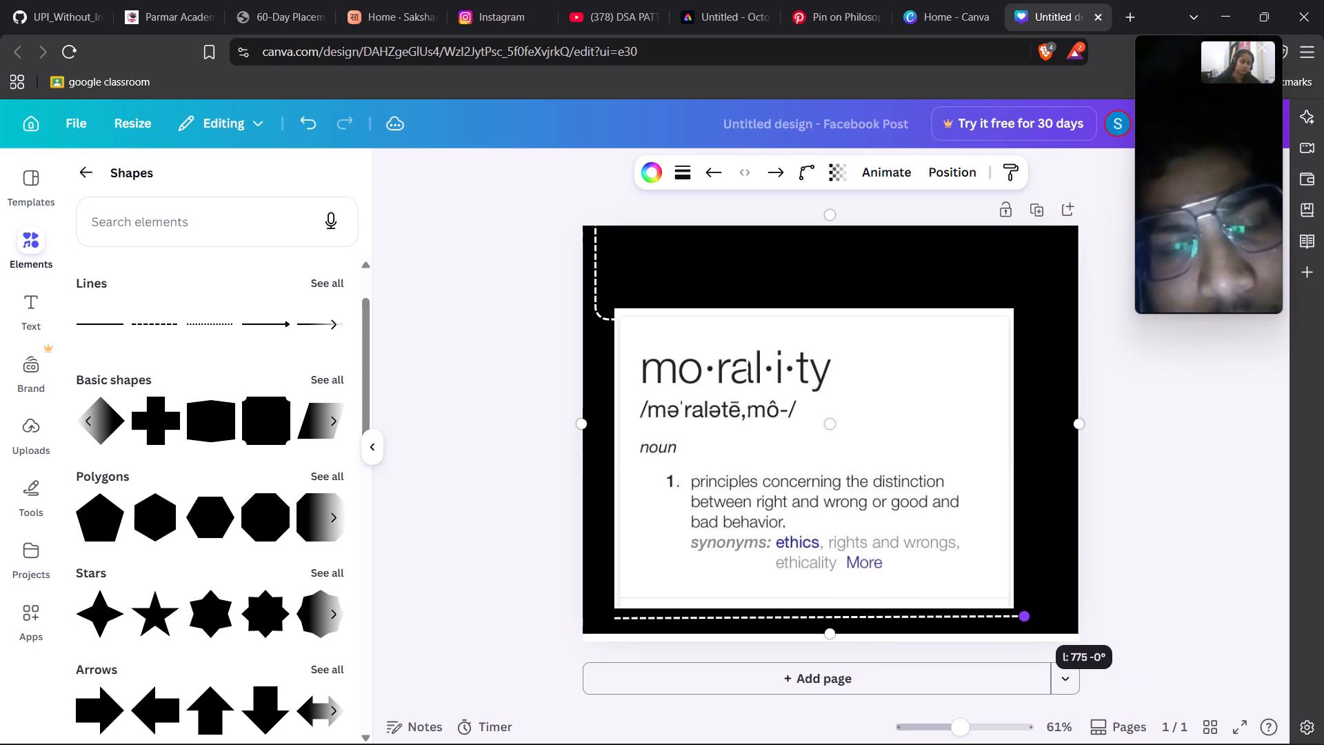
{"action": "left_click_drag", "start_coordinate": [1029, 615], "coordinate": [1030, 613]}
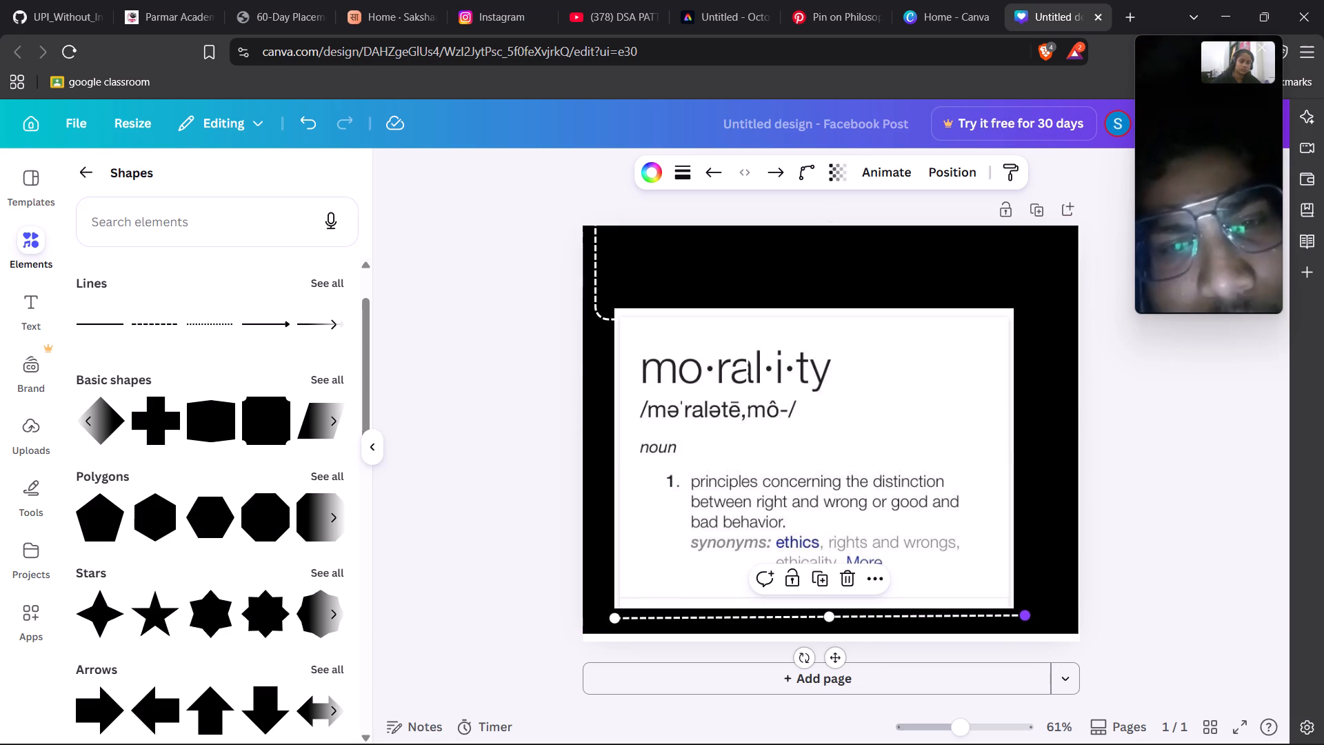
Level the lower dashed line by raising its left end slightly to match its right end, and clear the selection.
{"action": "left_click", "coordinate": [1073, 515]}
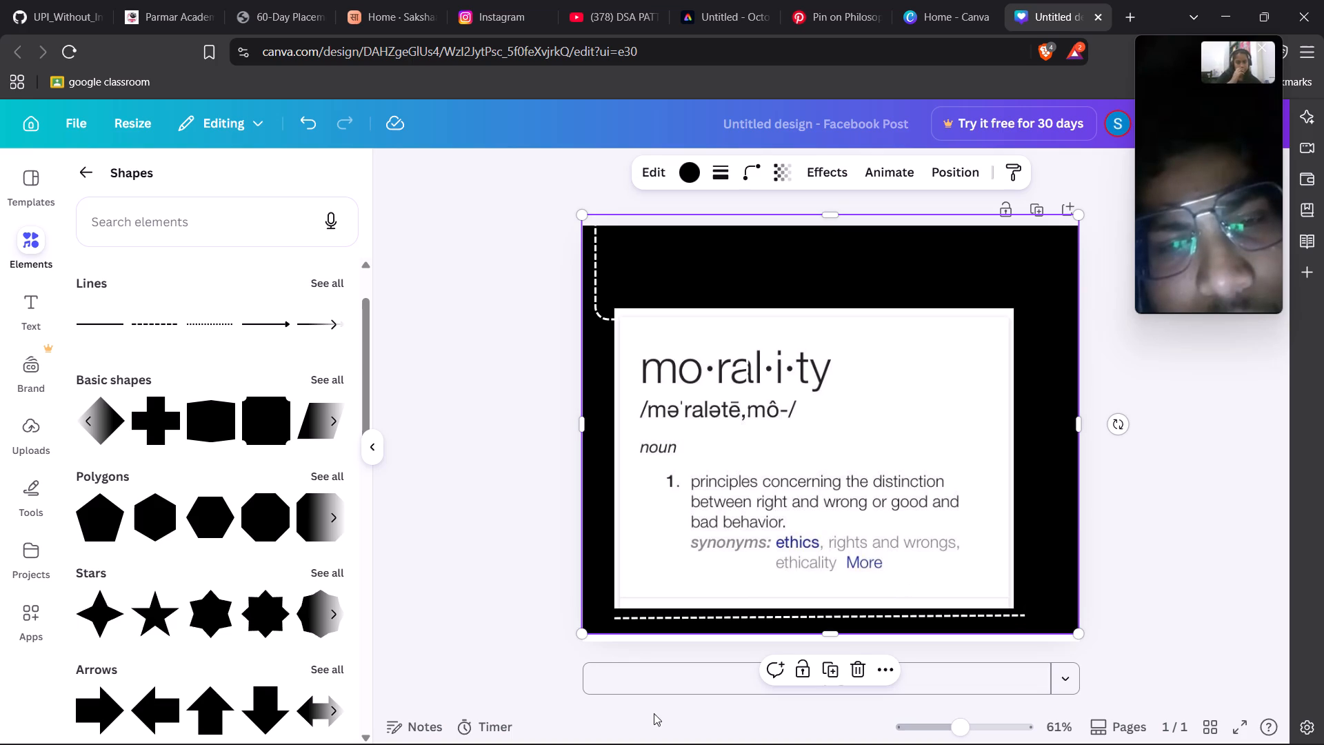
{"action": "left_click", "coordinate": [617, 618]}
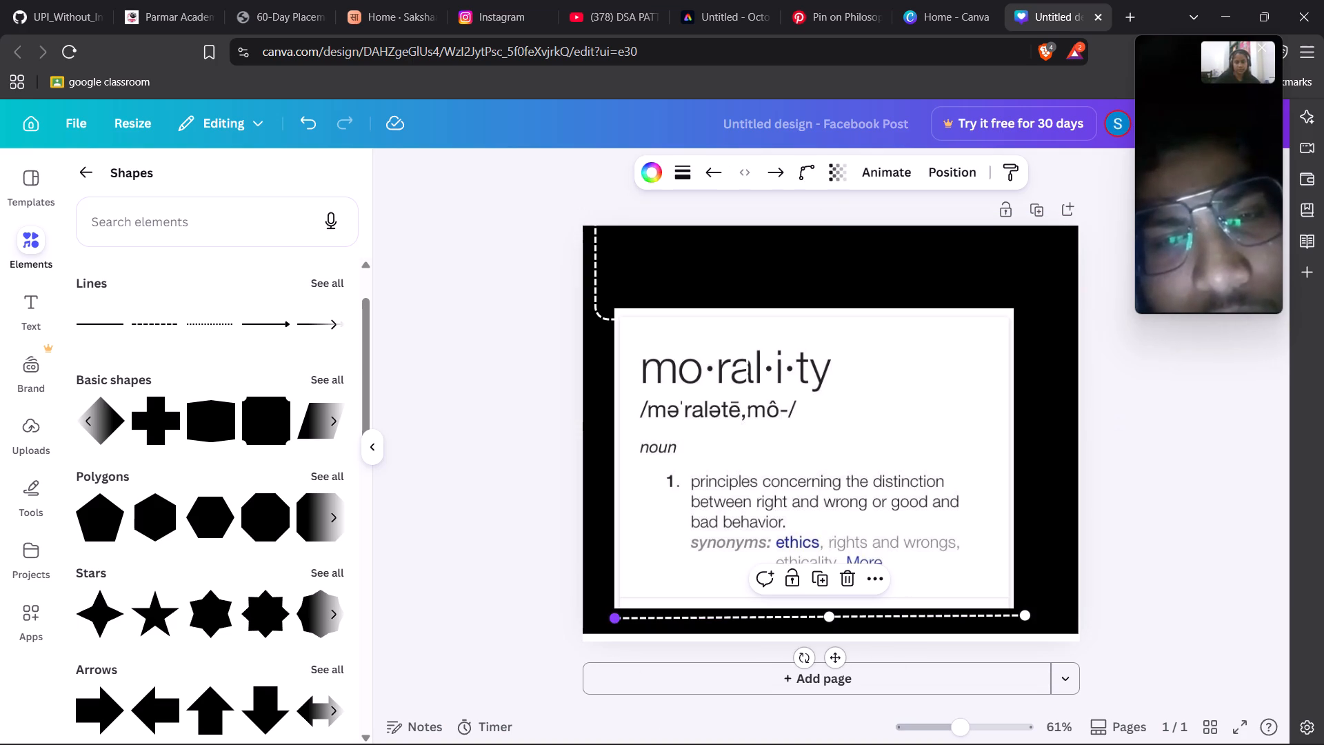
{"action": "left_click", "coordinate": [617, 618]}
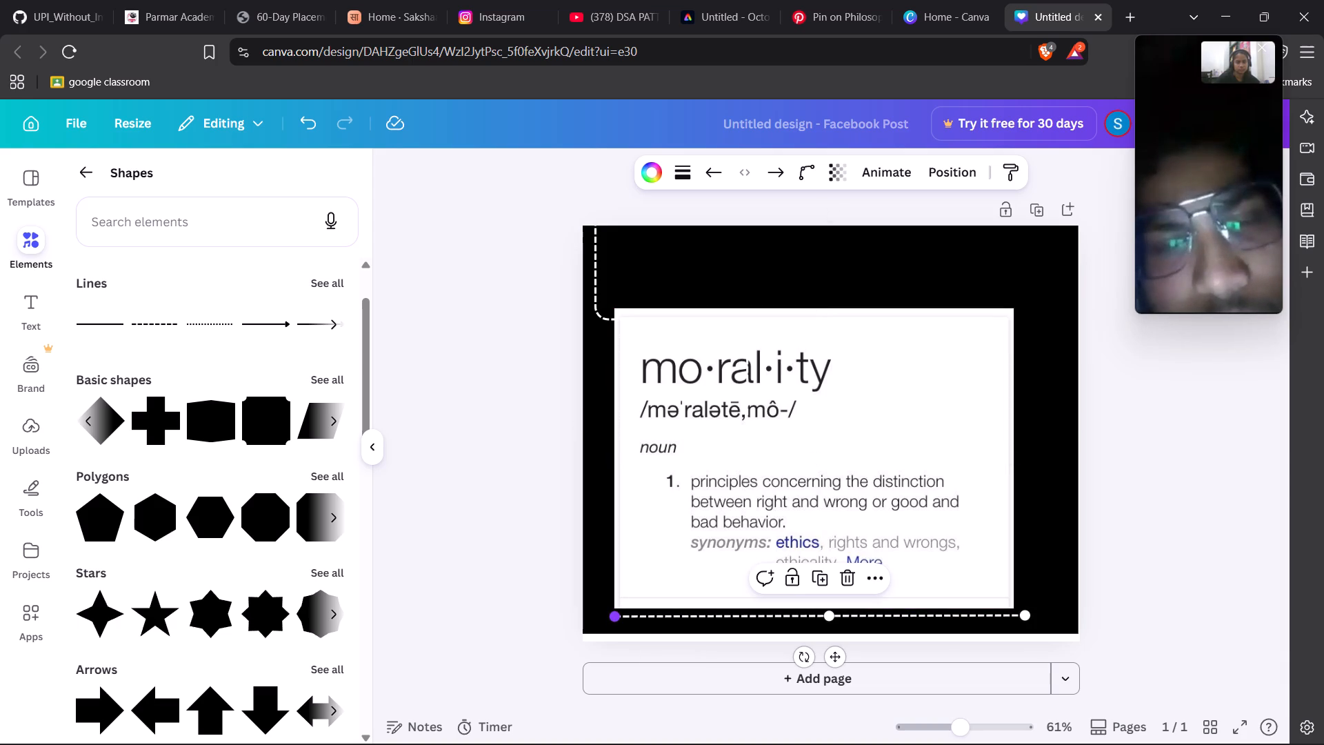
{"action": "double_click", "coordinate": [1048, 486]}
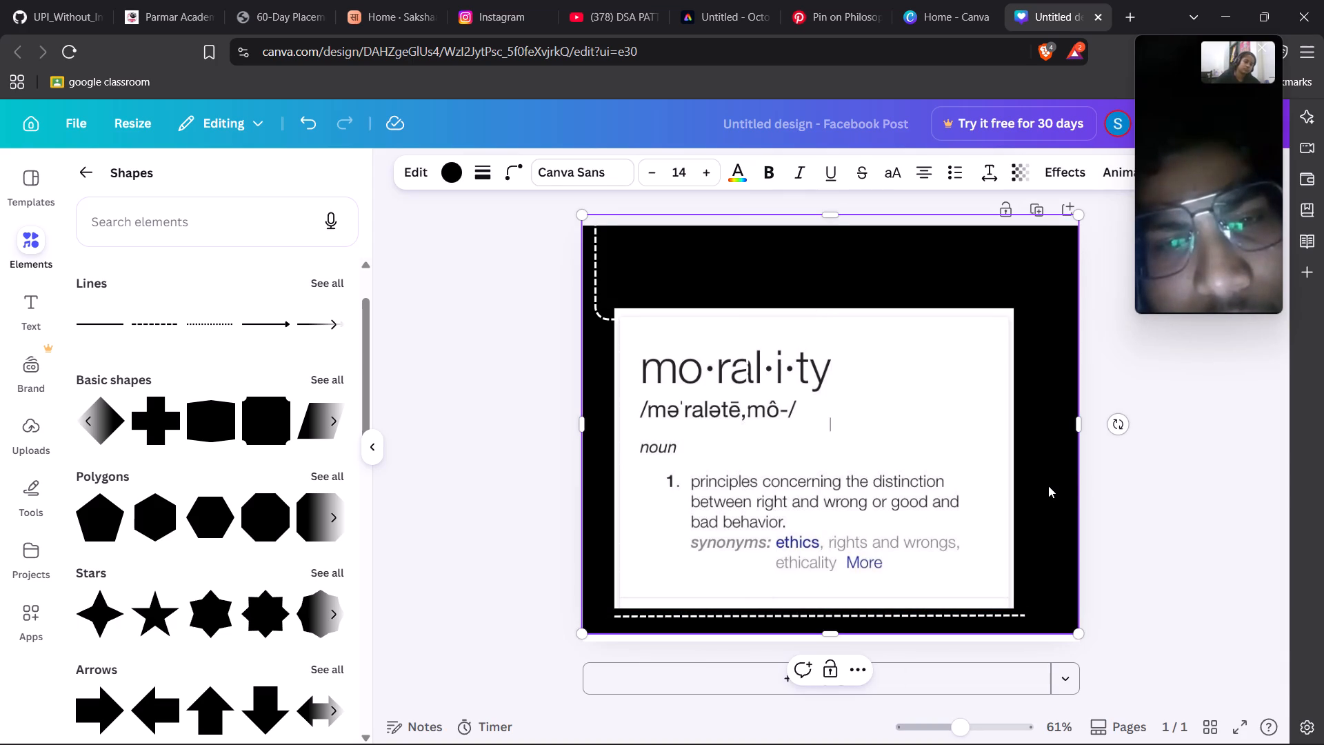
{"action": "left_click", "coordinate": [1170, 470]}
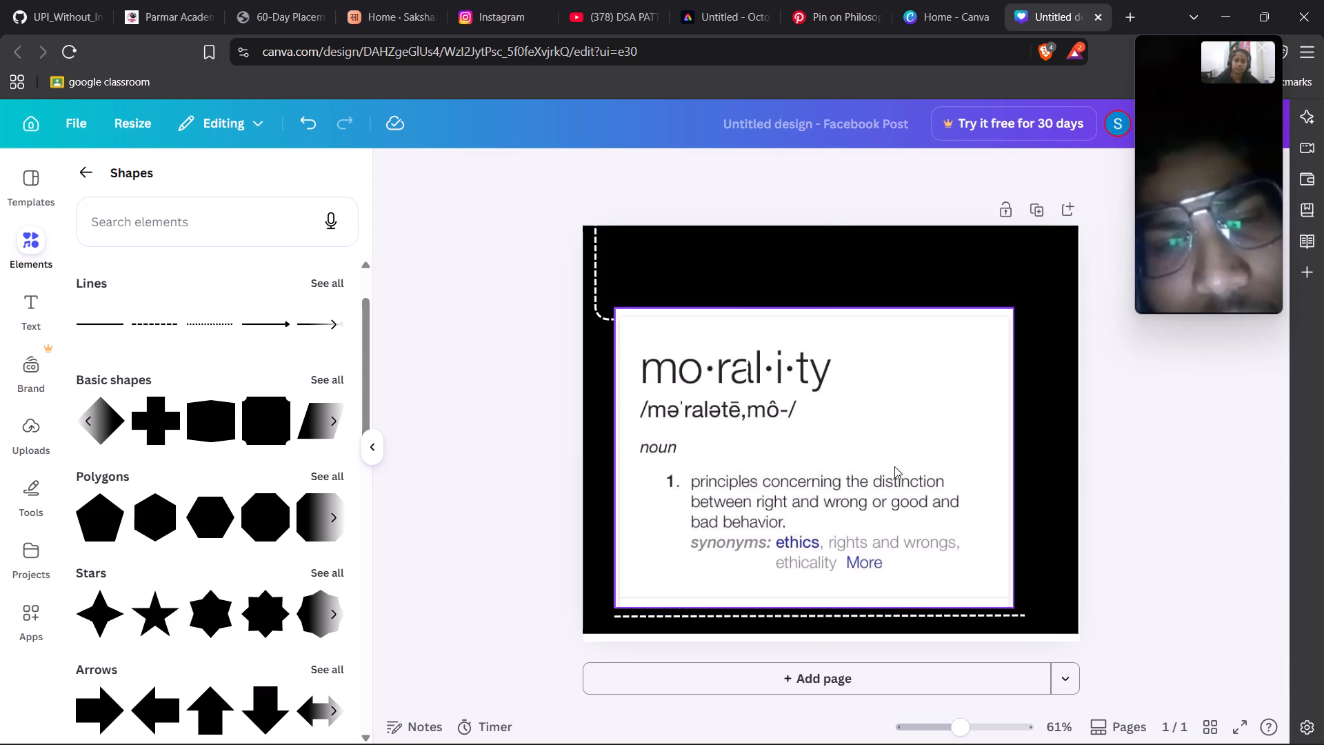
Add another dashed line and place it horizontally in the black area above the definition image's upper-right corner.
{"action": "left_click", "coordinate": [163, 325]}
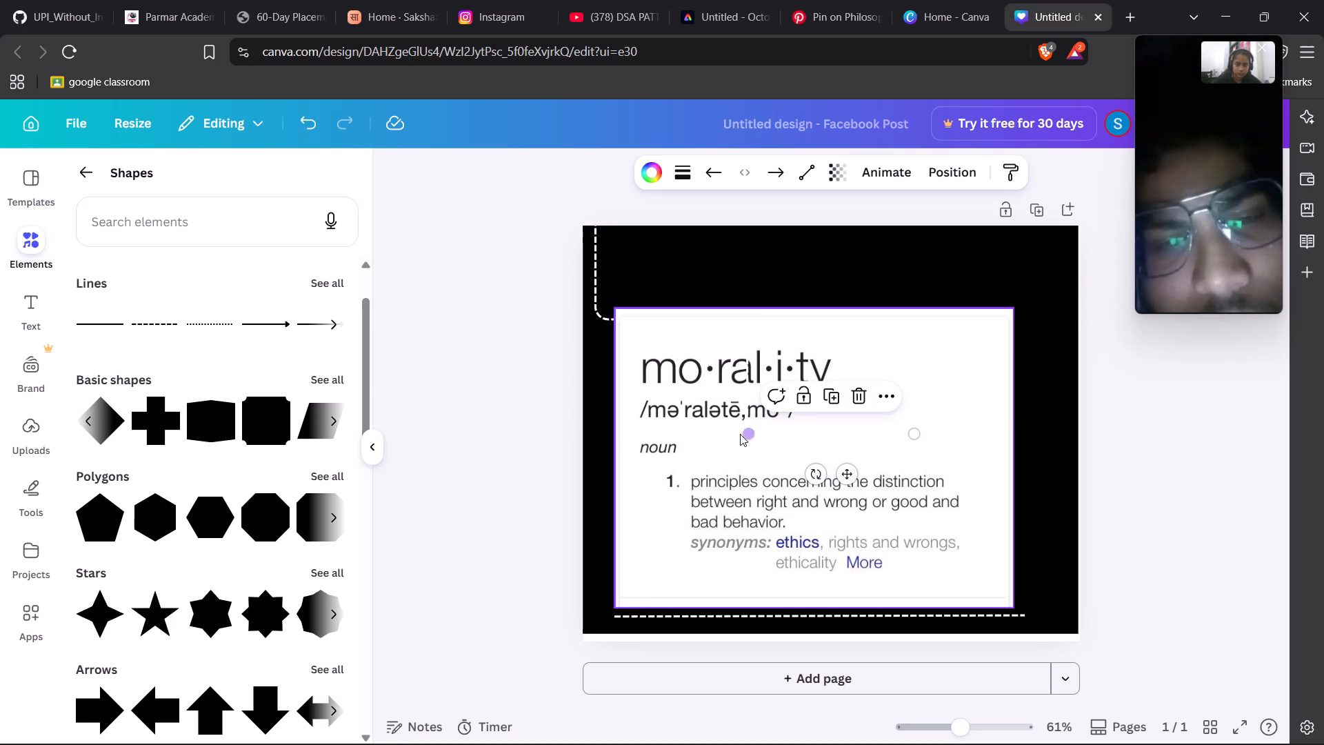
{"action": "left_click_drag", "start_coordinate": [817, 432], "coordinate": [829, 440]}
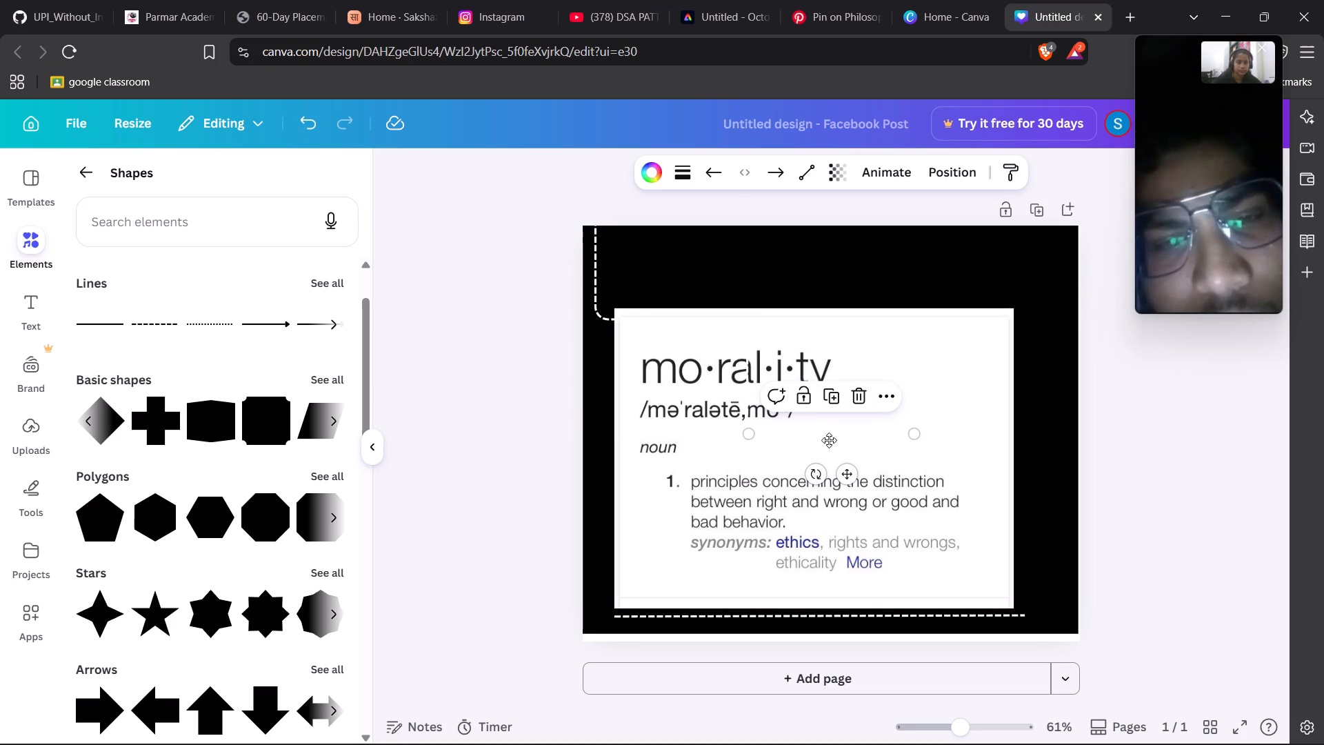
{"action": "left_click_drag", "start_coordinate": [829, 440], "coordinate": [999, 364]}
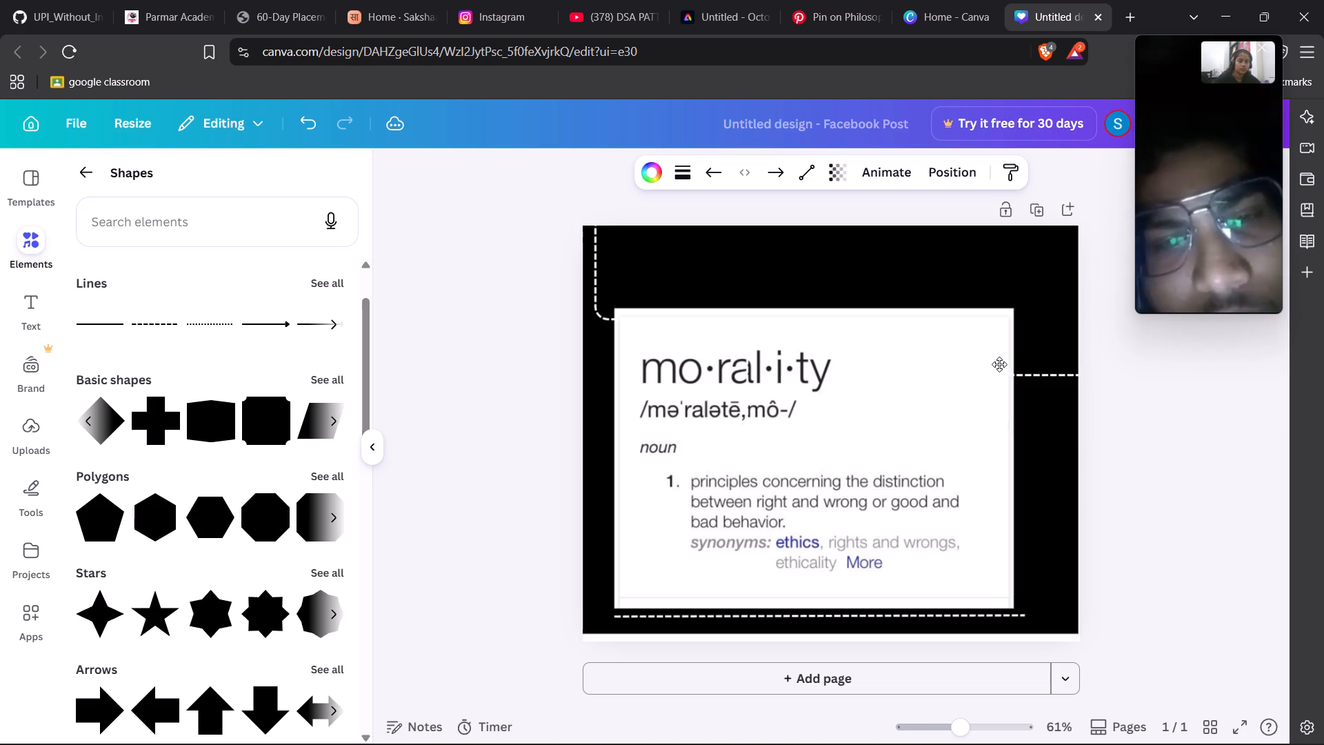
{"action": "left_click_drag", "start_coordinate": [999, 364], "coordinate": [969, 266]}
{"action": "left_click", "coordinate": [969, 267]}
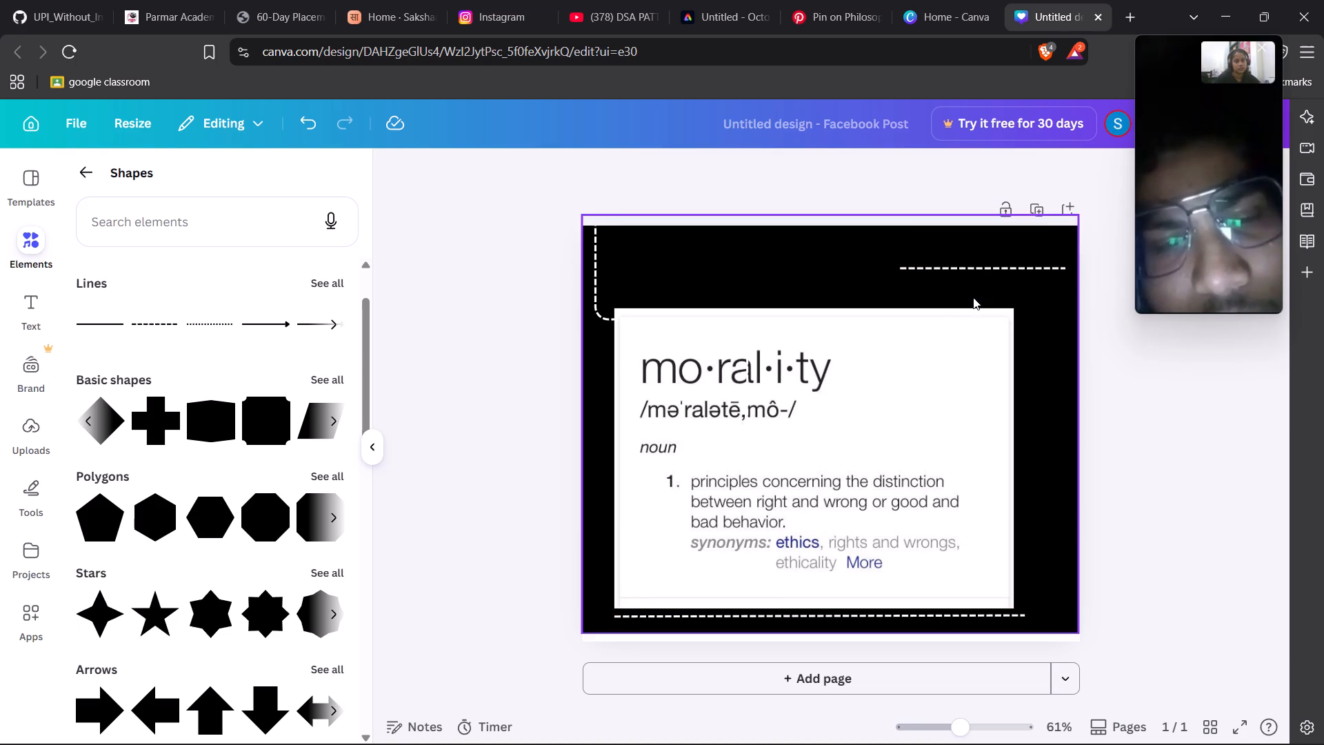
Reposition both ends of the new dashed line so it stands vertically in the black area beside the definition image's upper-right corner.
{"action": "left_click", "coordinate": [976, 273]}
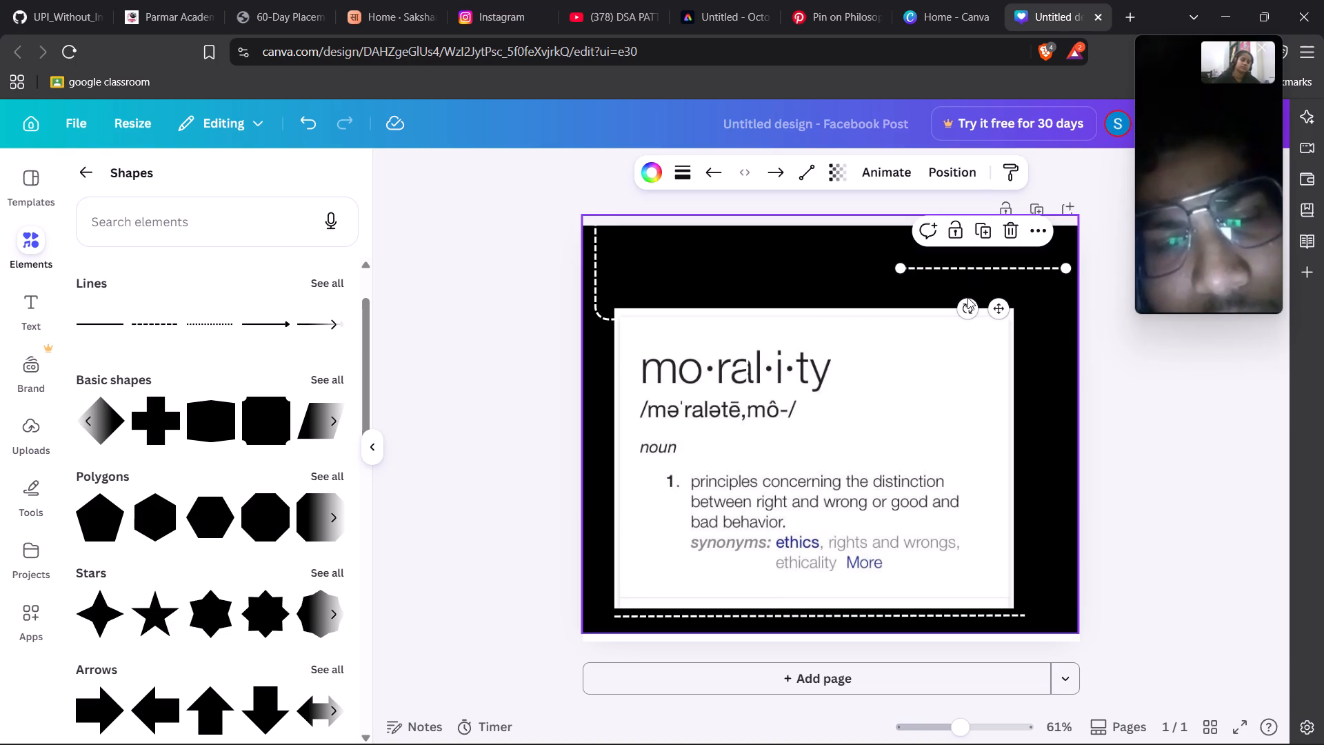
{"action": "left_click", "coordinate": [967, 308]}
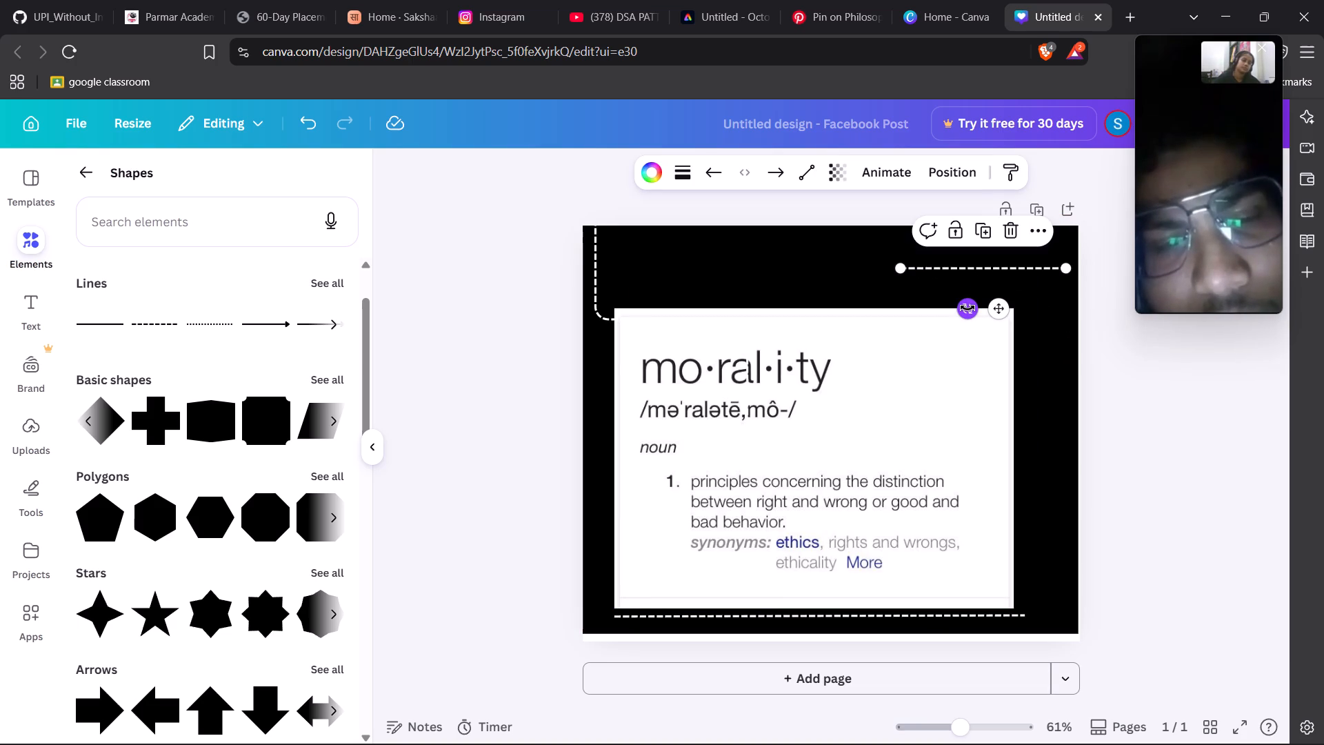
{"action": "left_click", "coordinate": [967, 308]}
{"action": "left_click", "coordinate": [971, 307]}
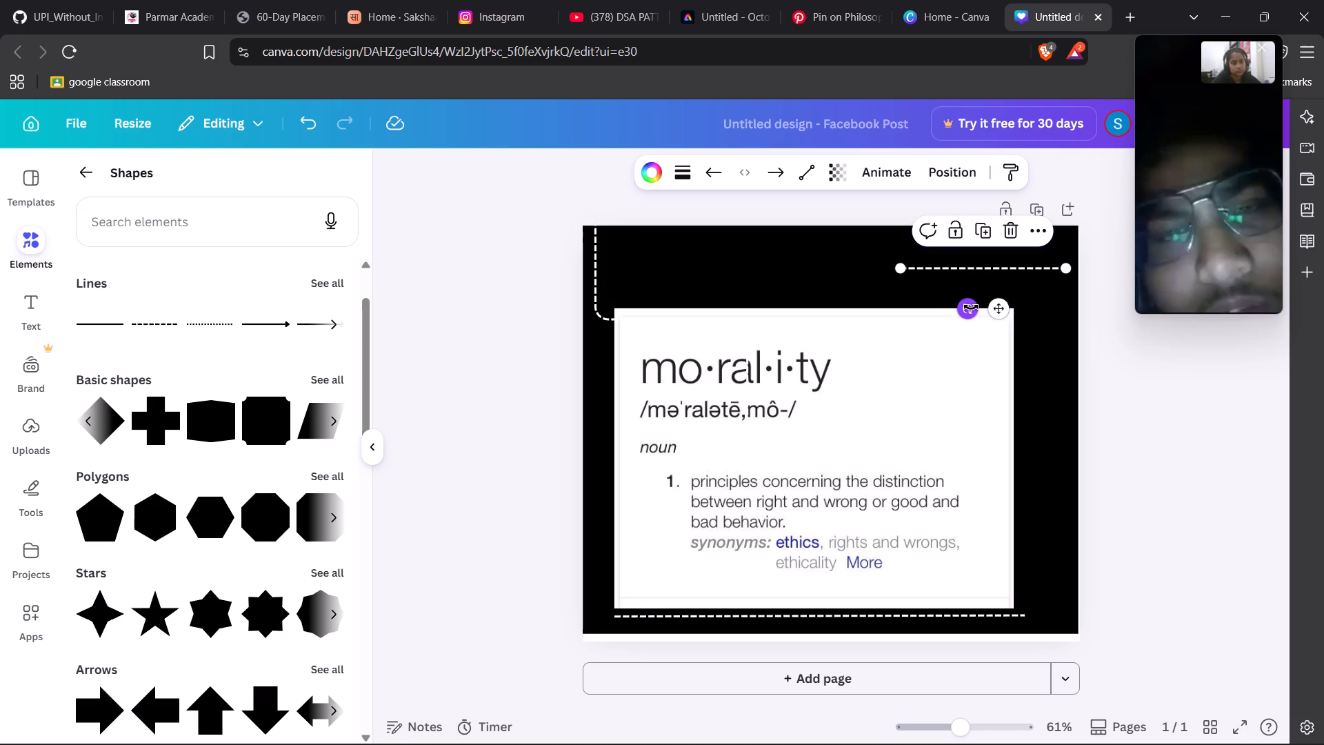
{"action": "triple_click", "coordinate": [965, 308]}
{"action": "left_click", "coordinate": [965, 308]}
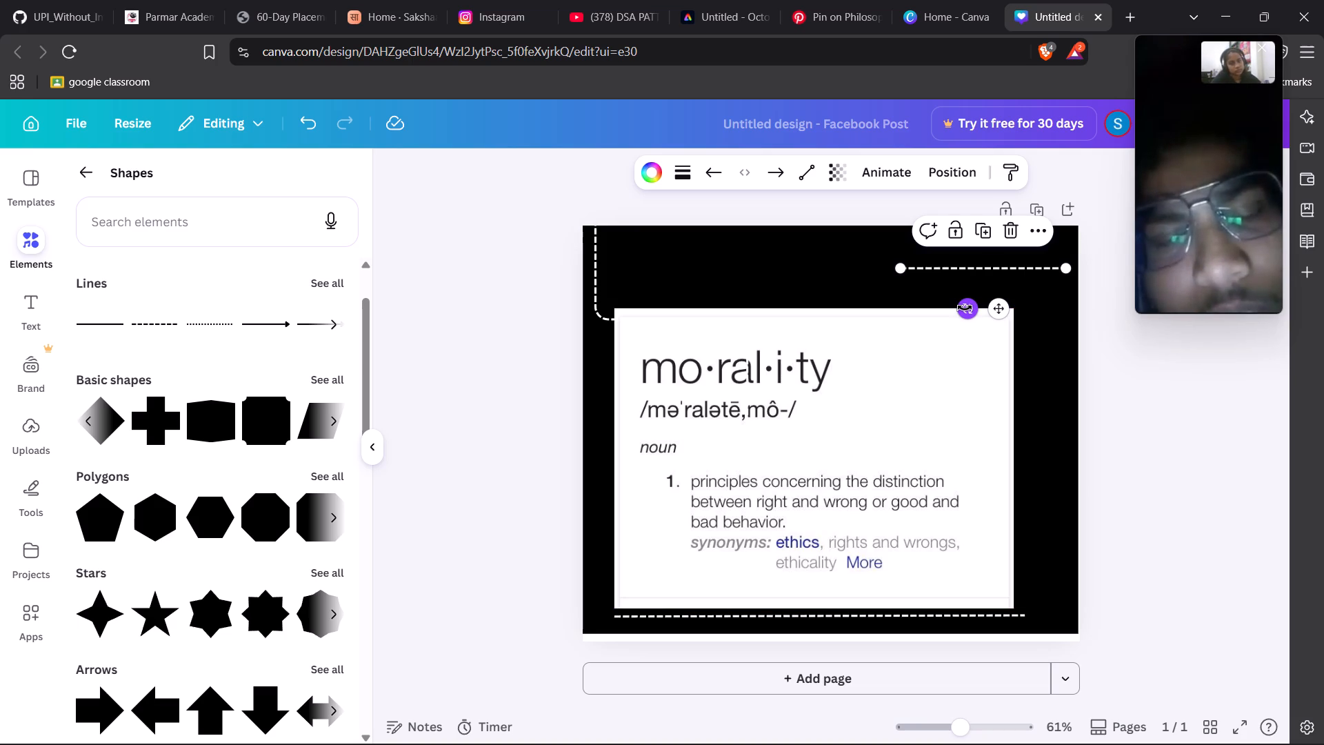
{"action": "left_click_drag", "start_coordinate": [1067, 270], "coordinate": [1045, 383]}
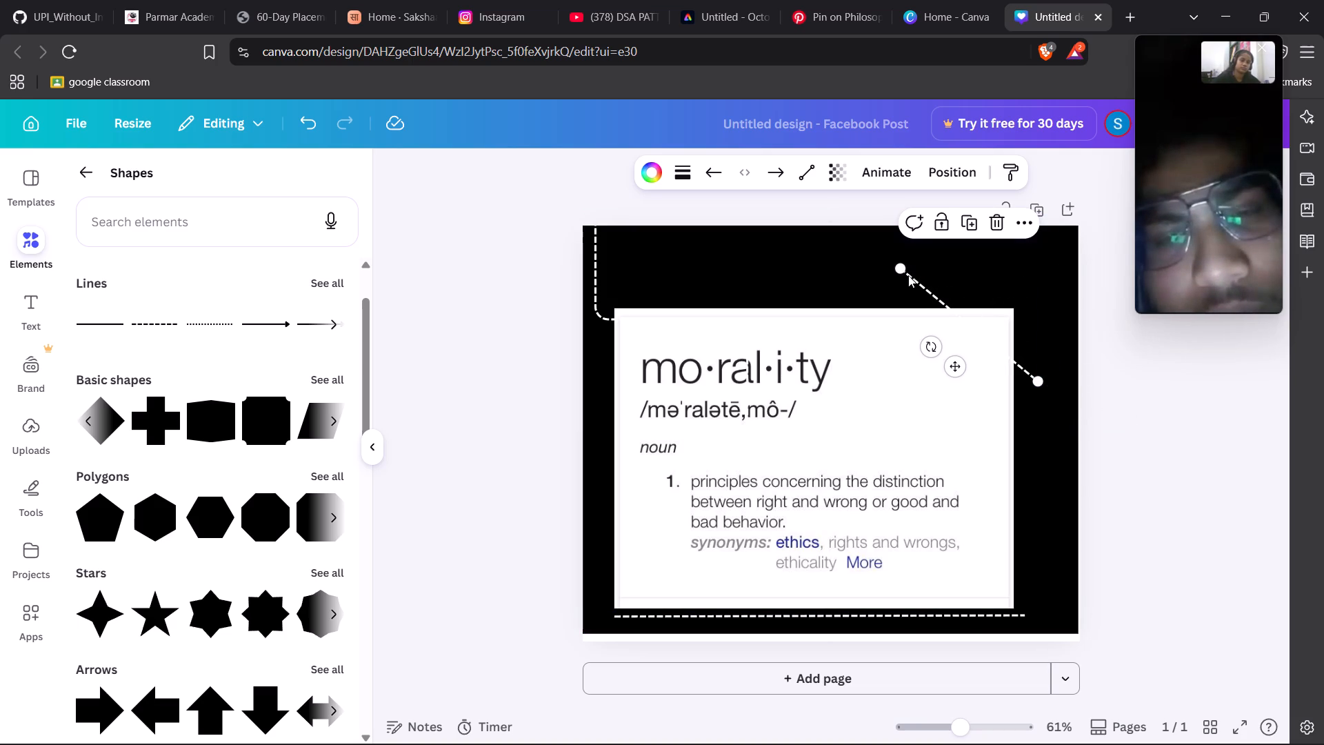
{"action": "left_click_drag", "start_coordinate": [900, 265], "coordinate": [1036, 274]}
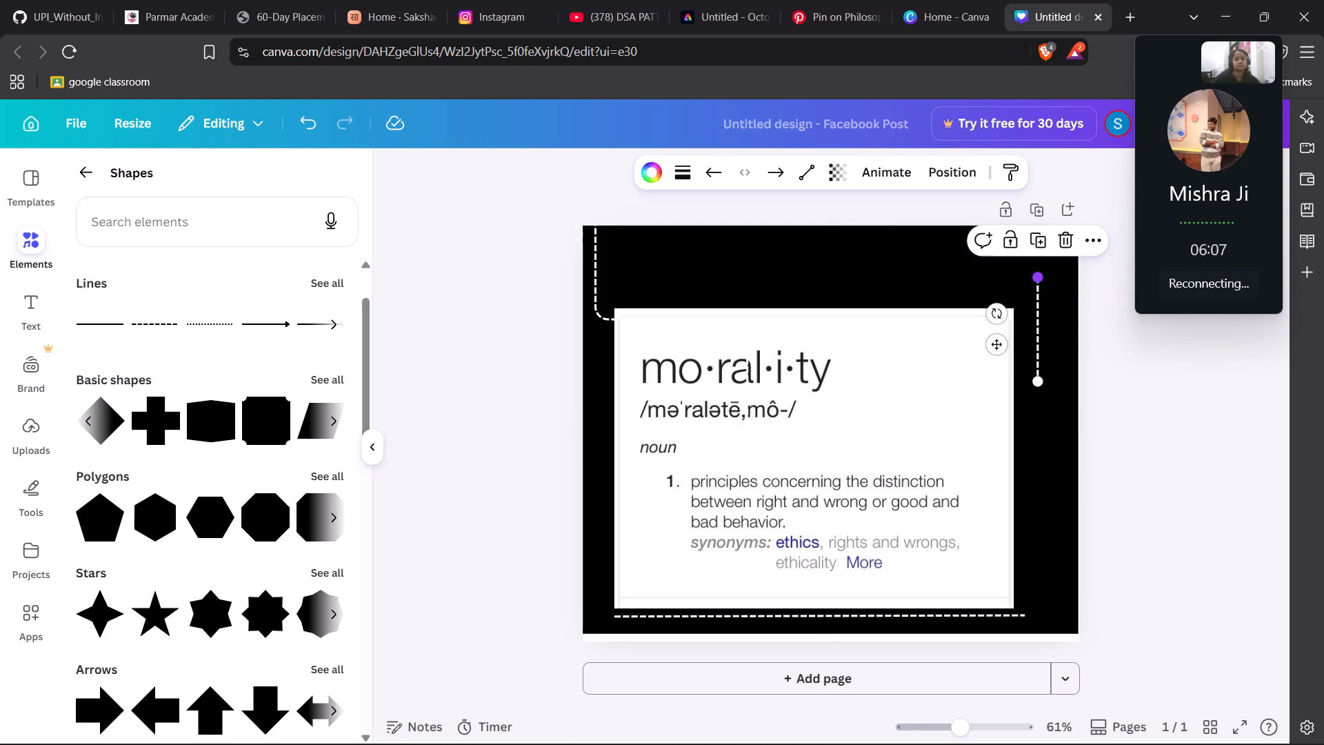
Switch to the Adobe Express template to check how its dashed lines run around the white box.
{"action": "left_click", "coordinate": [721, 0]}
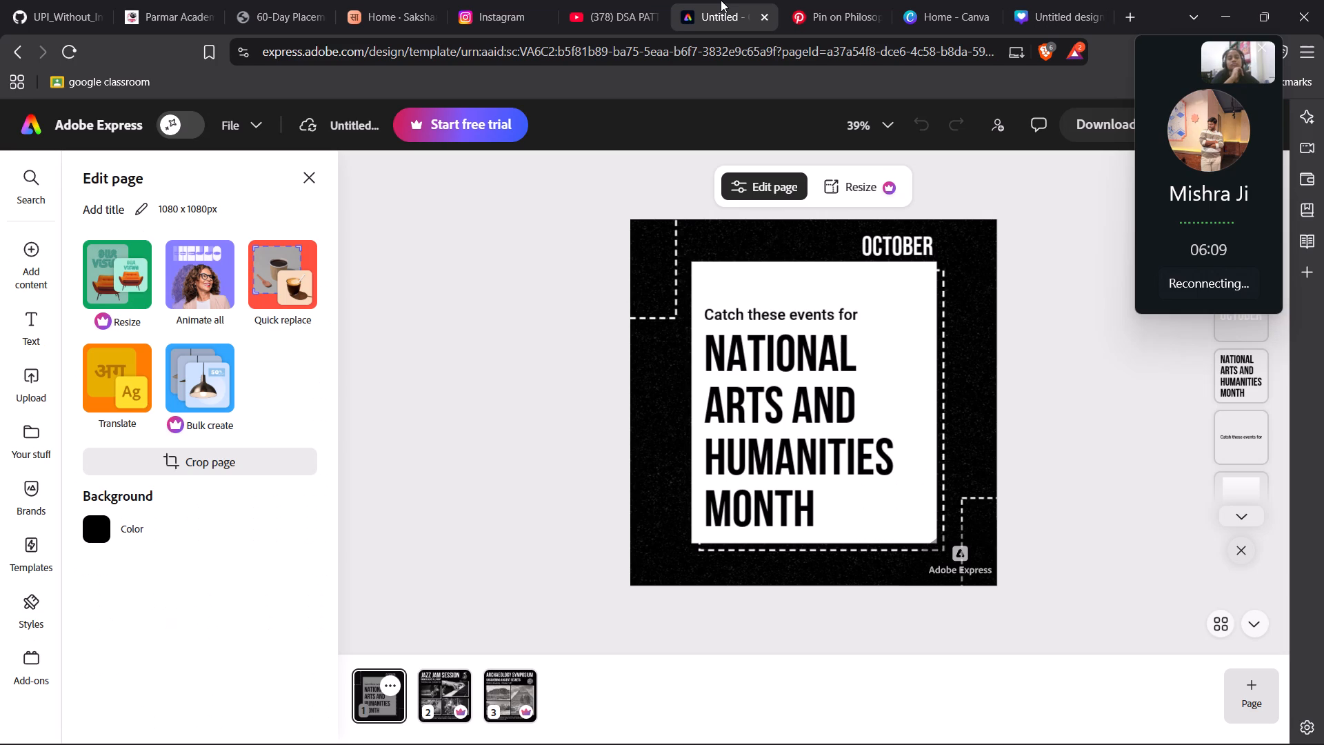
Move the Adobe Express template into its own window and arrange it side by side with the Canva design.
{"action": "left_click_drag", "start_coordinate": [721, 0], "coordinate": [763, 288]}
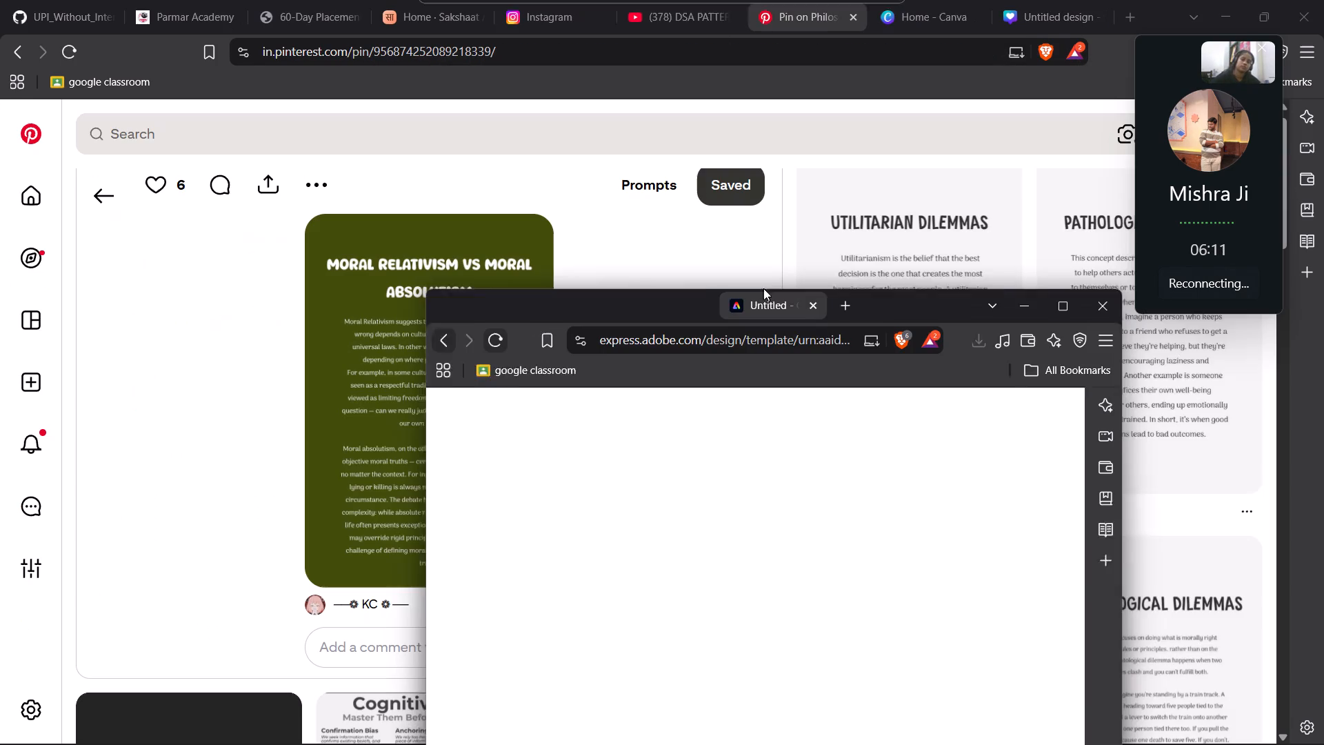
{"action": "left_click_drag", "start_coordinate": [763, 288], "coordinate": [769, 307]}
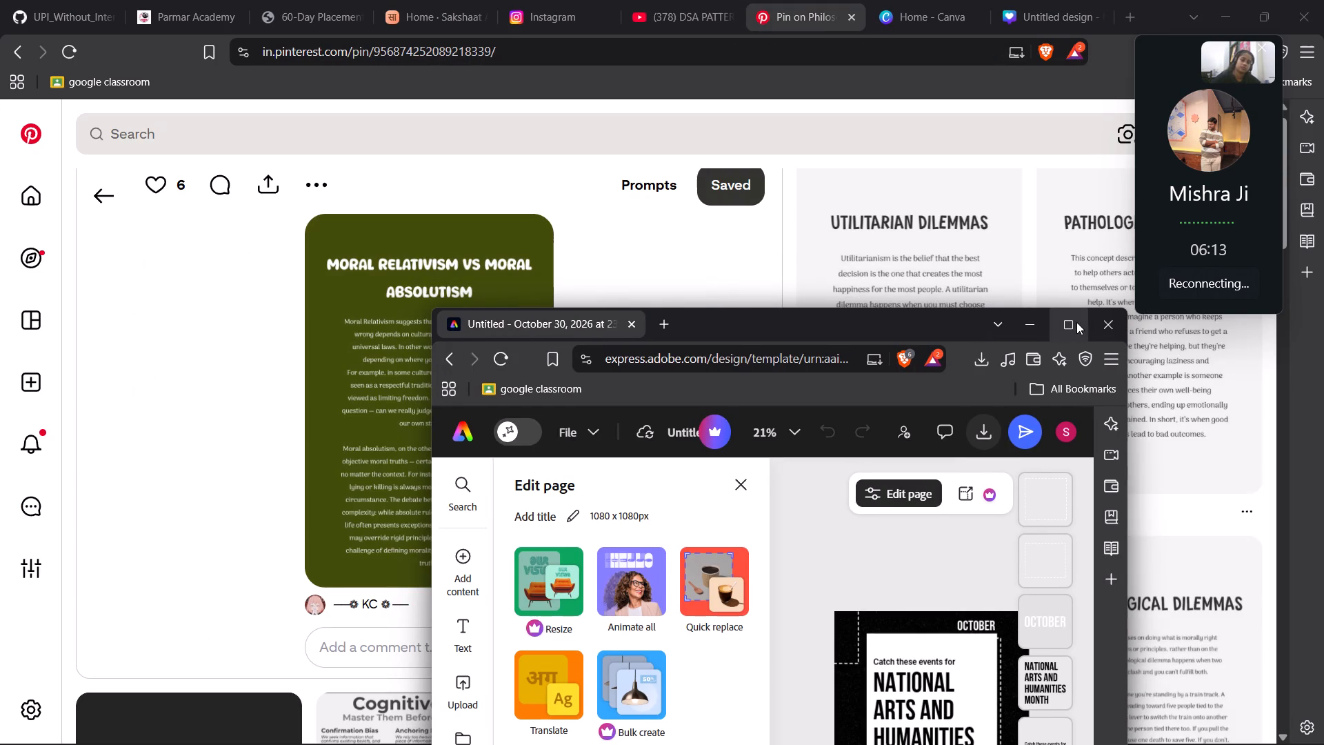
{"action": "left_click", "coordinate": [1035, 371]}
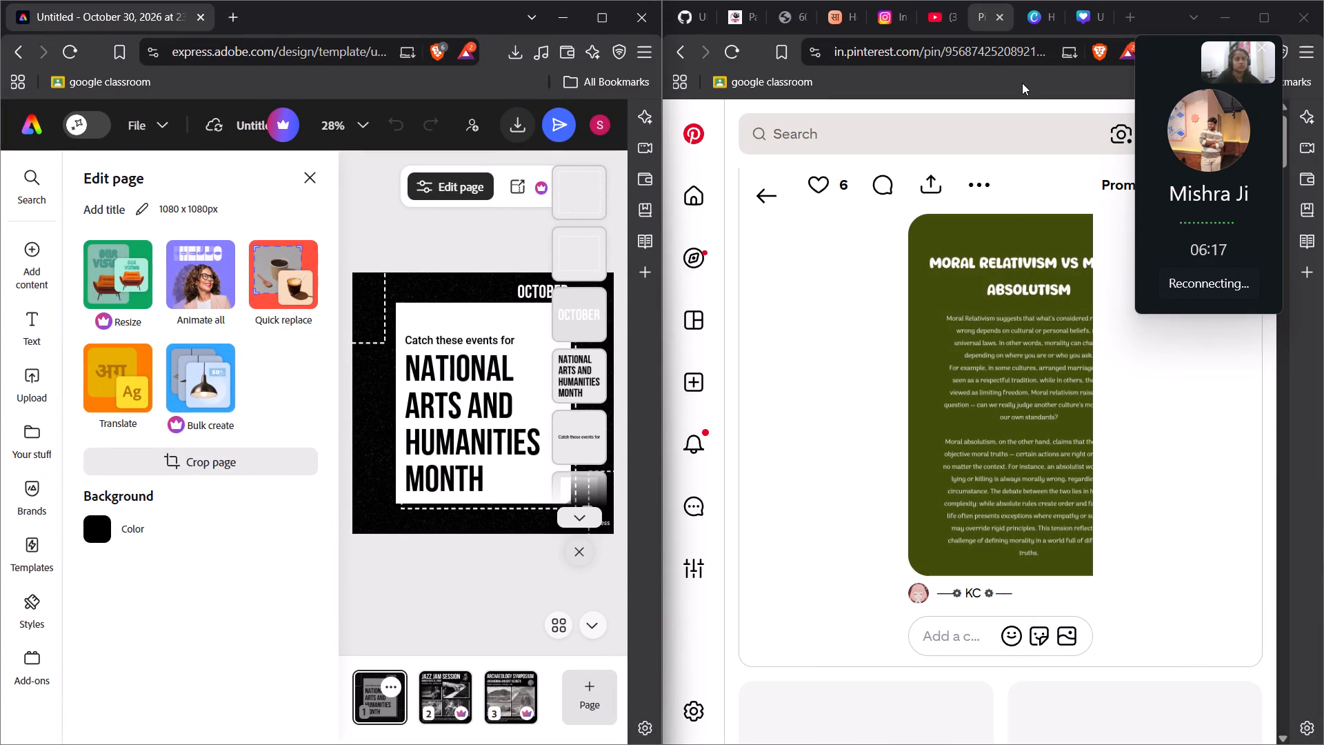
{"action": "left_click", "coordinate": [1038, 7]}
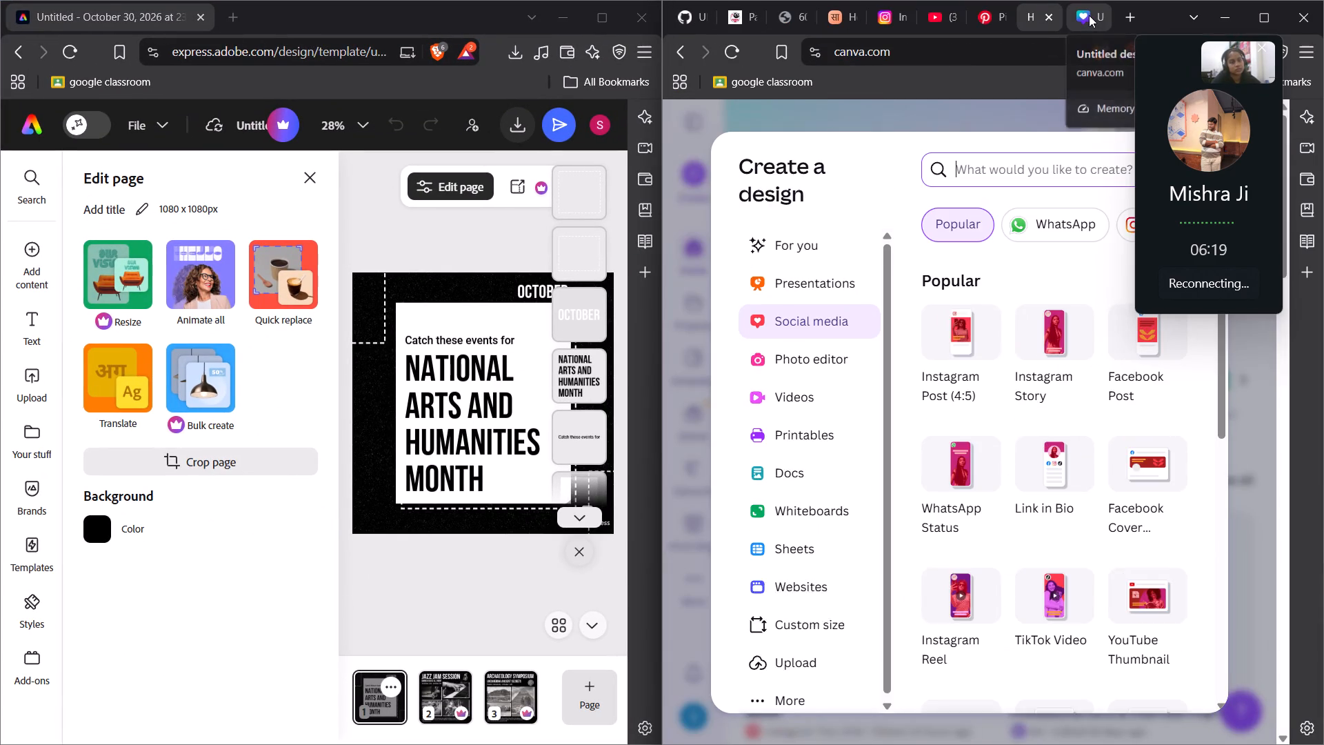
{"action": "left_click", "coordinate": [1089, 15]}
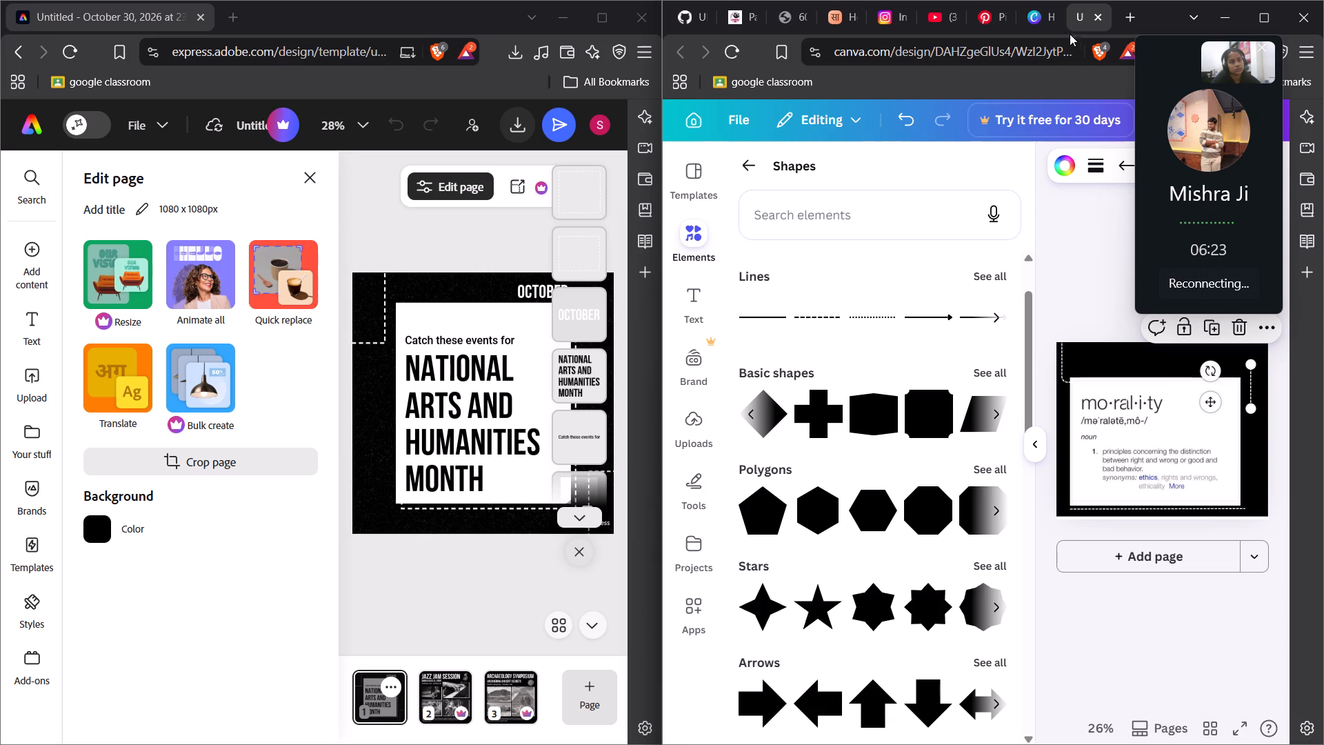
Close the Canva home page and the Pinterest pin, keeping the Canva design open beside the template.
{"action": "left_click", "coordinate": [1047, 17]}
{"action": "left_click", "coordinate": [1050, 17]}
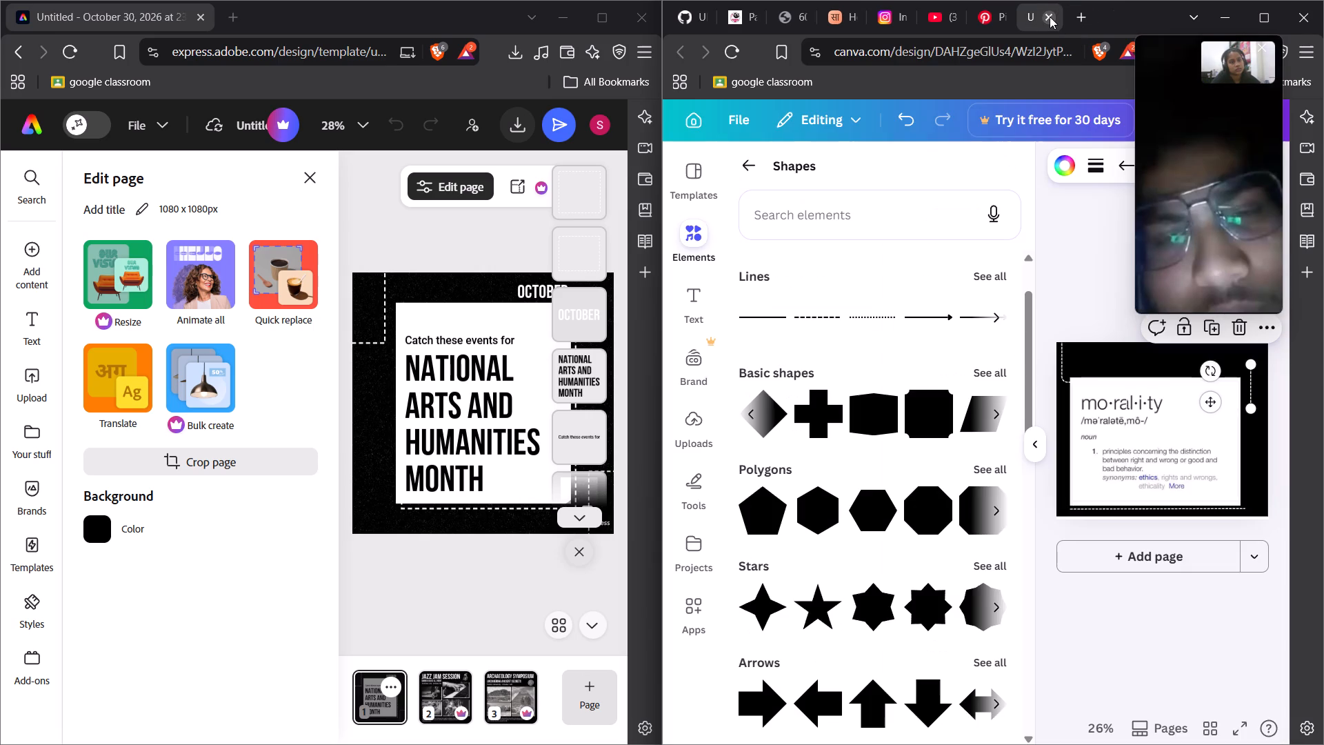
{"action": "left_click", "coordinate": [999, 14]}
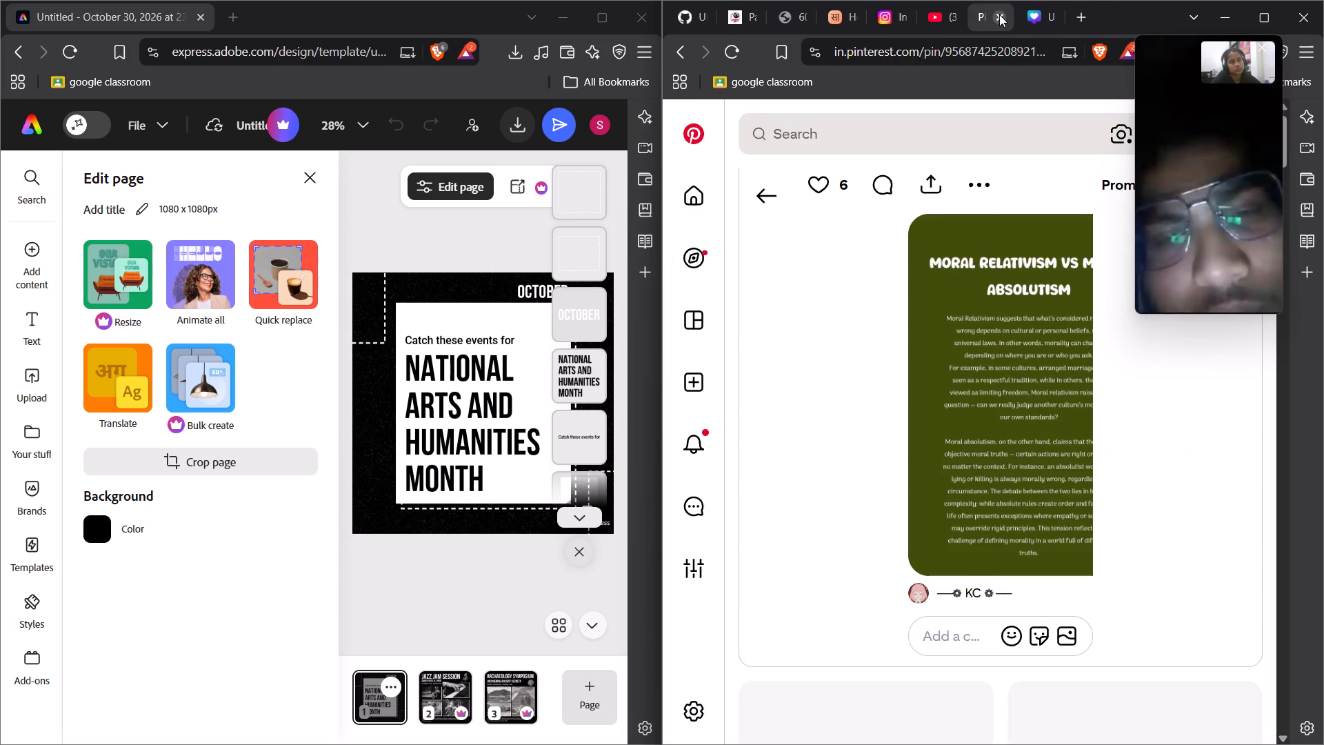
{"action": "left_click", "coordinate": [999, 14]}
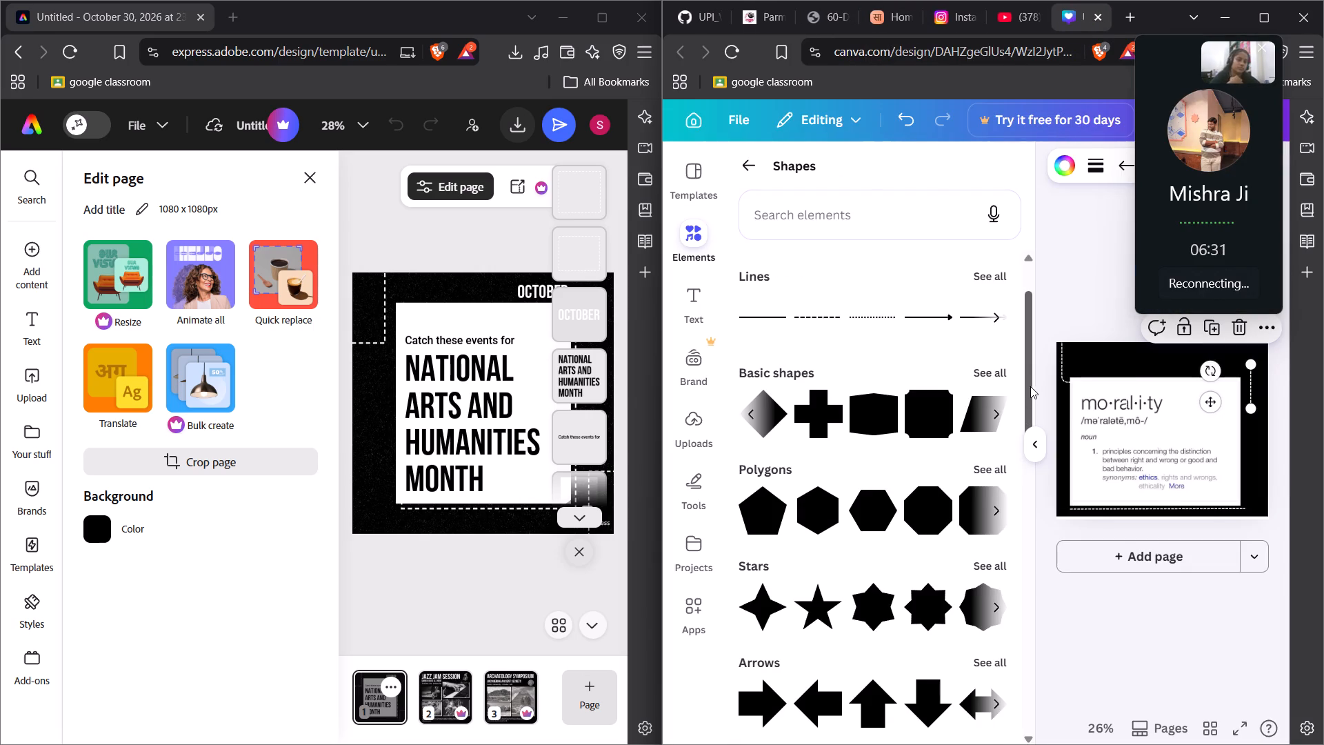
Collapse the Shapes library in the Canva design to give the canvas more room.
{"action": "left_click", "coordinate": [1038, 438]}
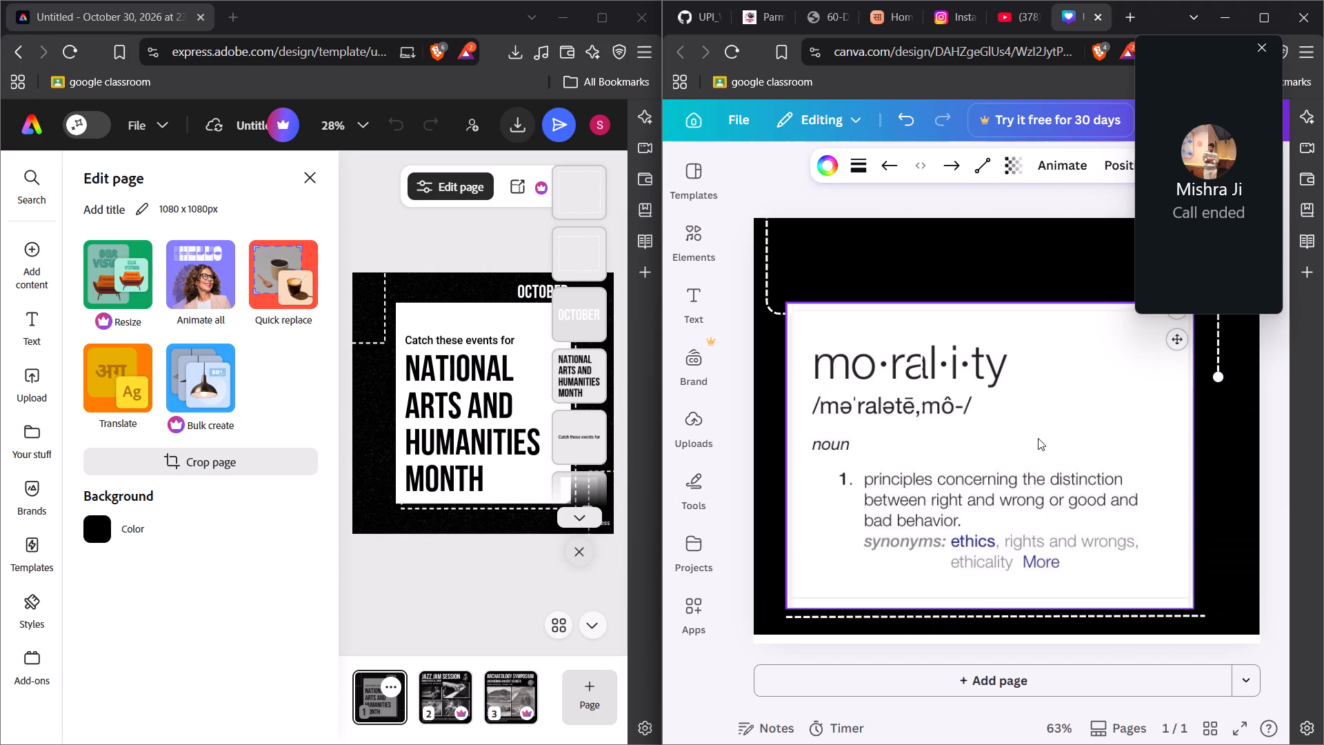
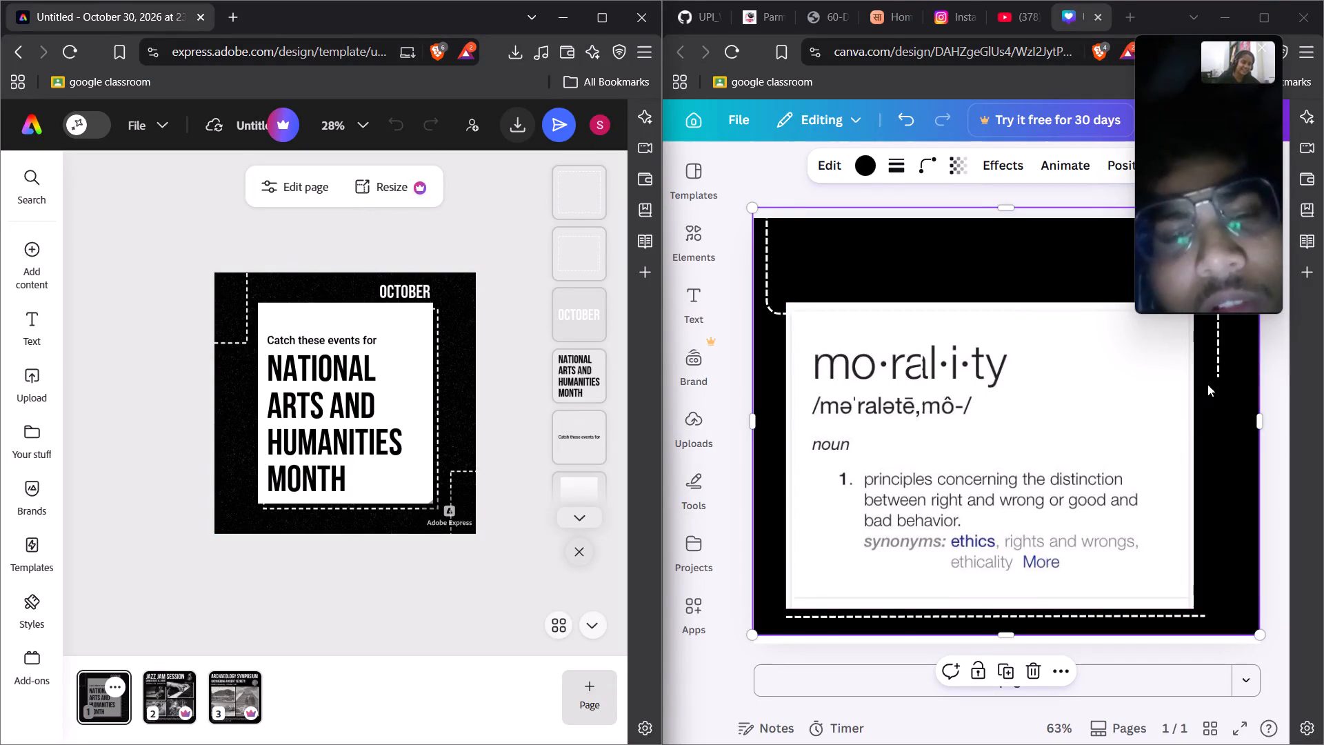
In the Canva design, move the vertical dashed line alongside the definition image's right edge and stretch it from the upper corner to the bottom dashed line.
{"action": "left_click_drag", "start_coordinate": [1216, 361], "coordinate": [1207, 468]}
{"action": "left_click_drag", "start_coordinate": [1208, 488], "coordinate": [1207, 570]}
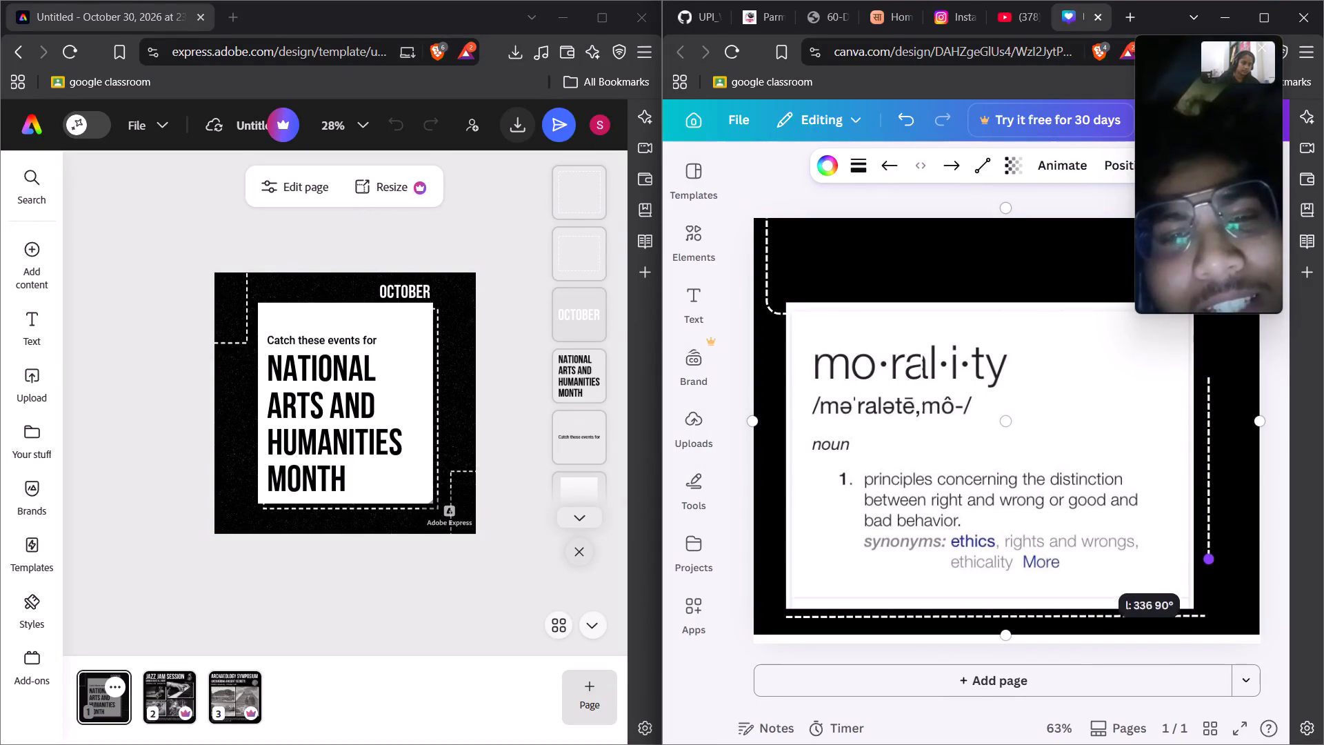
{"action": "left_click_drag", "start_coordinate": [1207, 570], "coordinate": [1203, 627]}
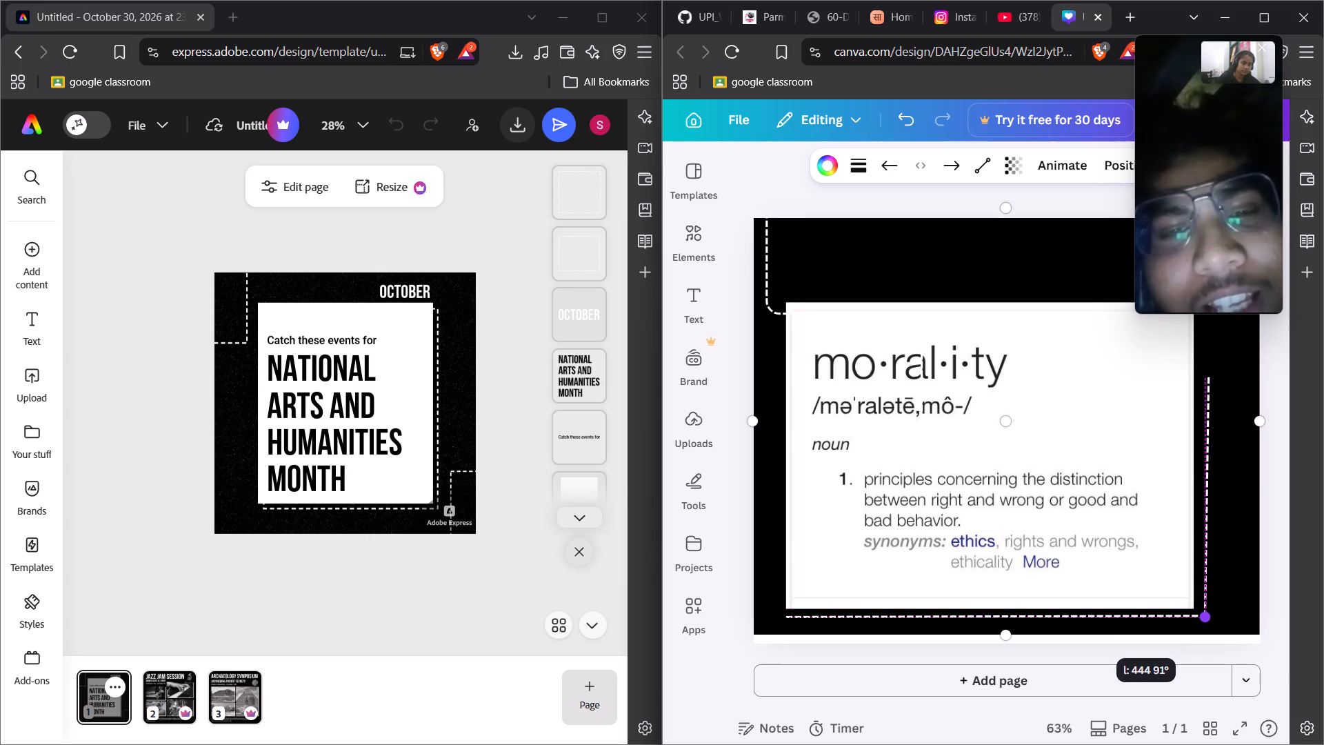
{"action": "left_click_drag", "start_coordinate": [1203, 627], "coordinate": [1202, 624]}
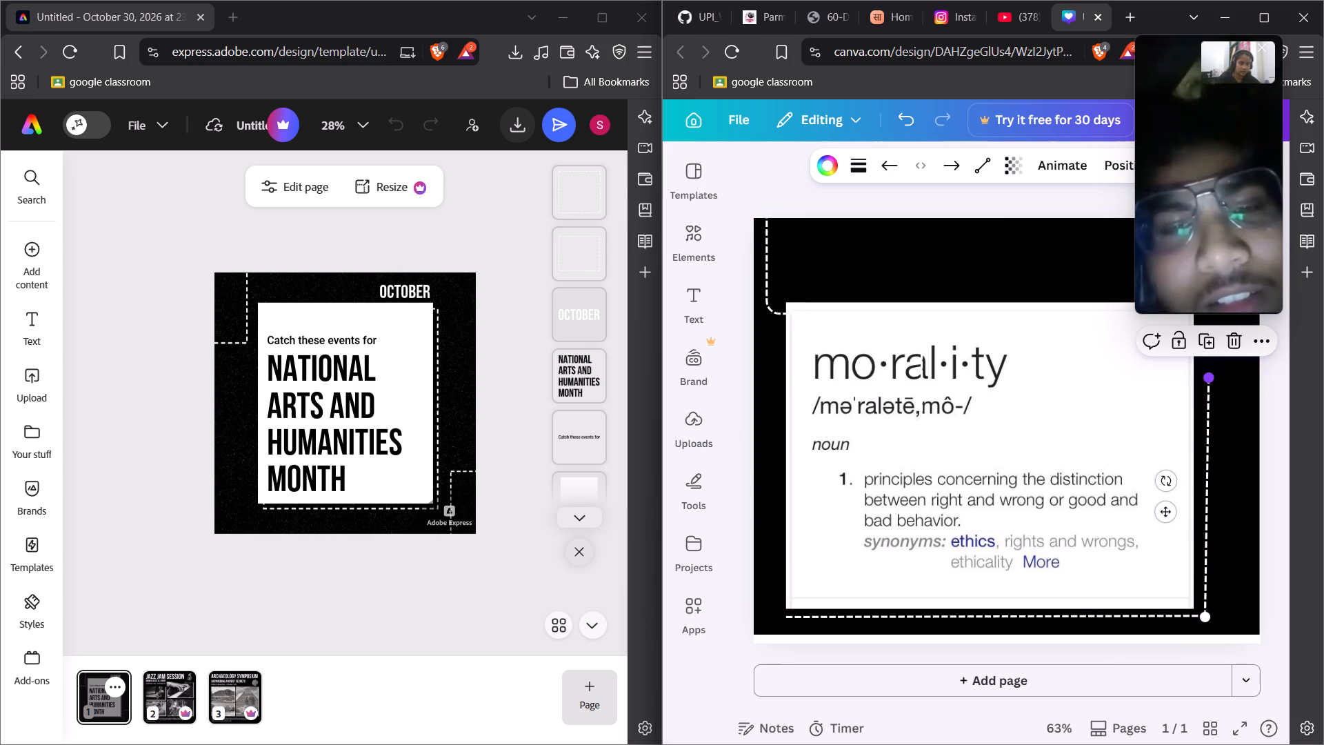
{"action": "left_click_drag", "start_coordinate": [1209, 378], "coordinate": [1198, 318]}
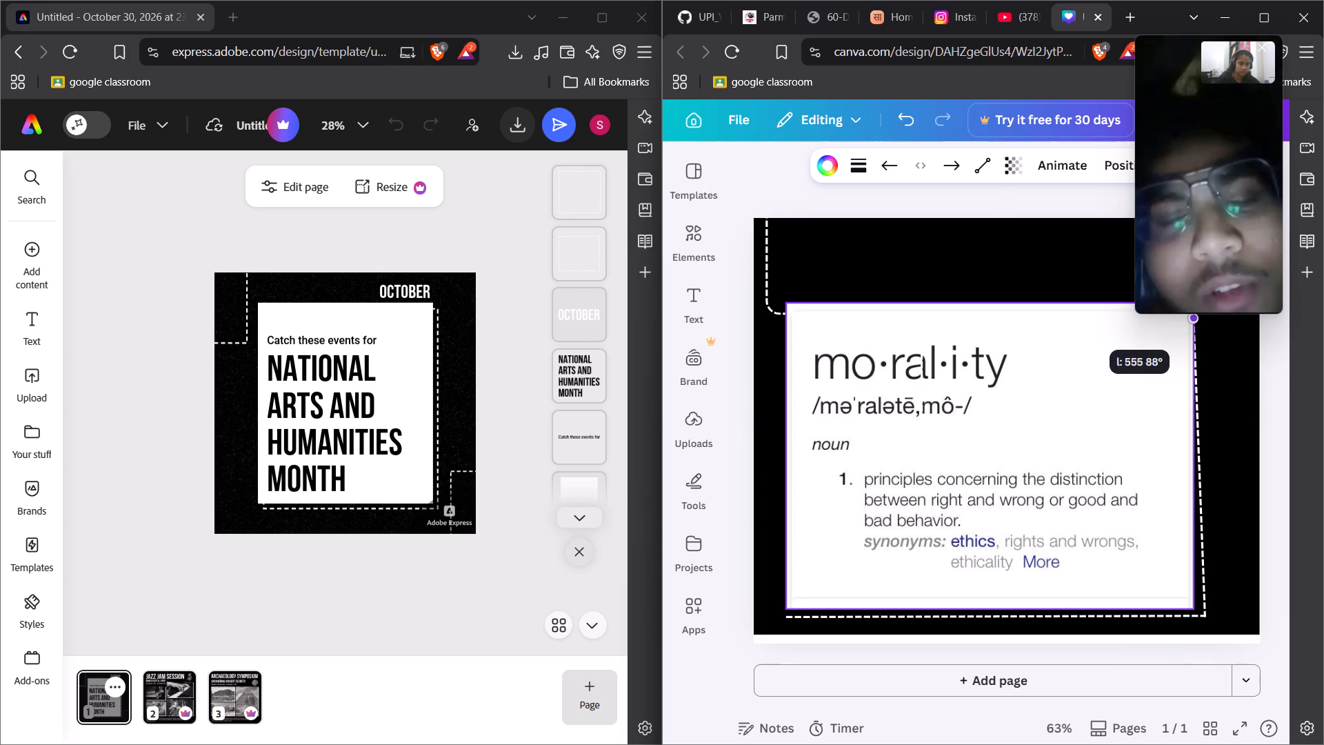
{"action": "left_click_drag", "start_coordinate": [1198, 318], "coordinate": [1203, 308]}
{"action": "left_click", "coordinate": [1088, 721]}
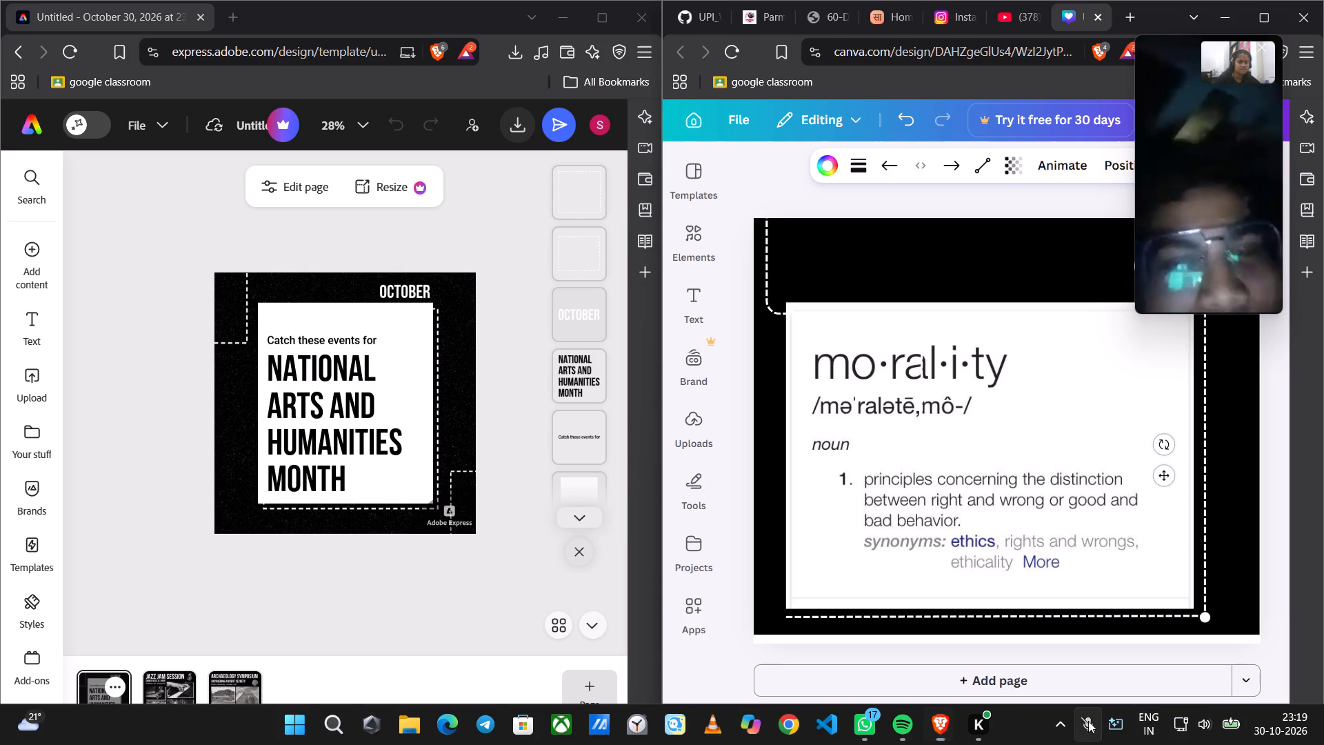
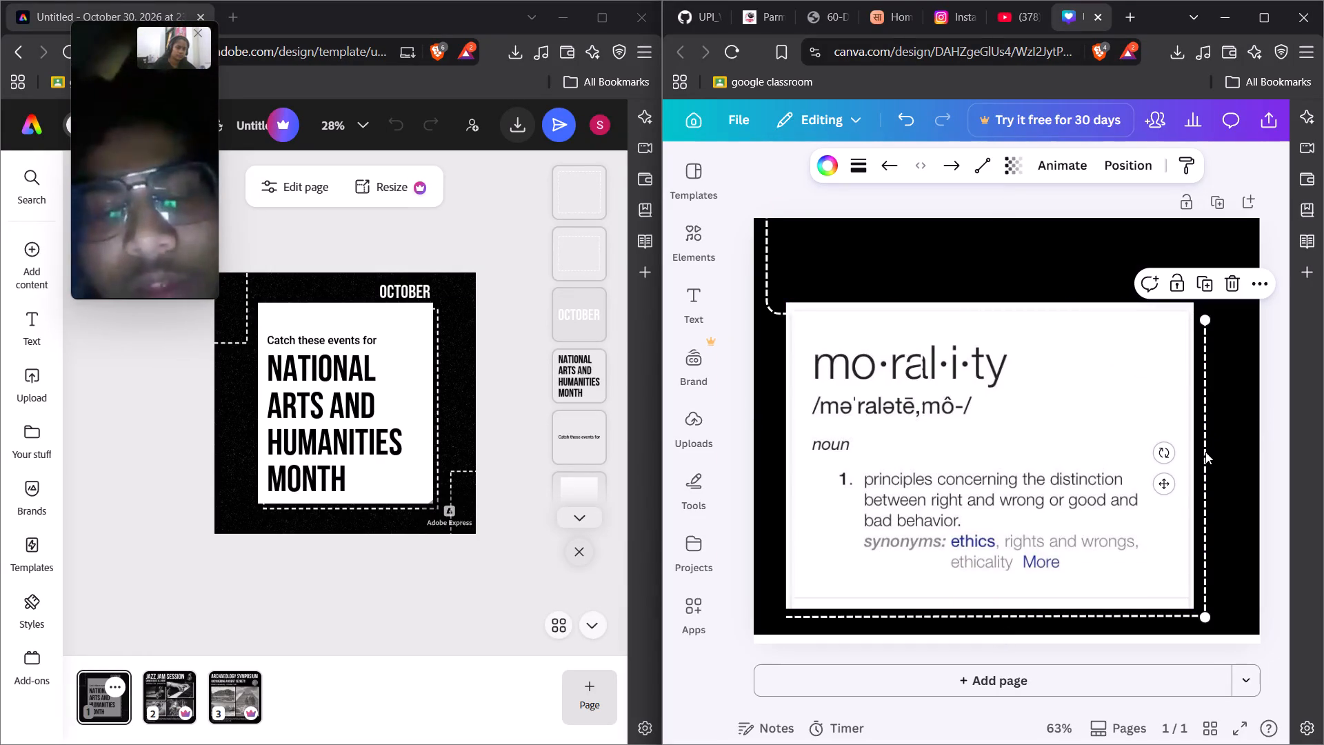
Fine-tune the ends of the vertical and horizontal dashed lines so they meet at the definition image's lower-right corner, the horizontal line about 777 long.
{"action": "left_click", "coordinate": [1203, 617]}
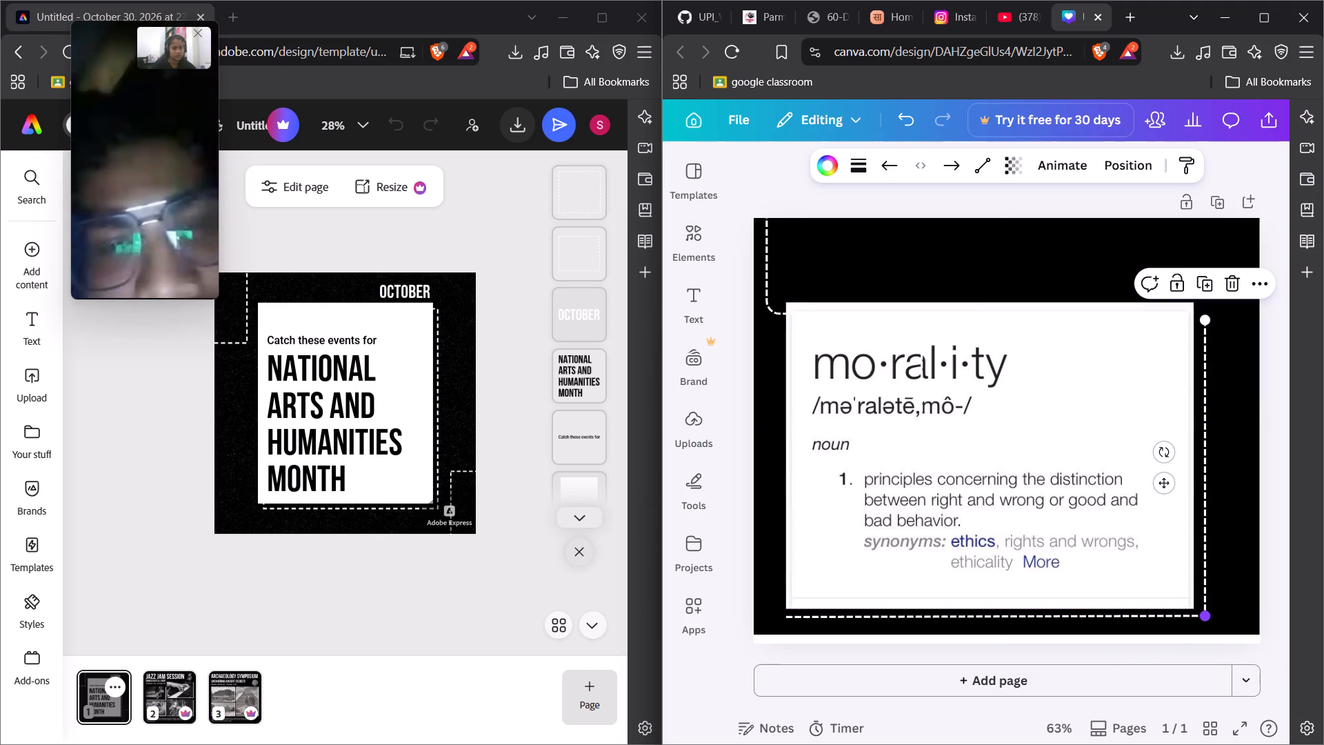
{"action": "left_click", "coordinate": [1207, 319]}
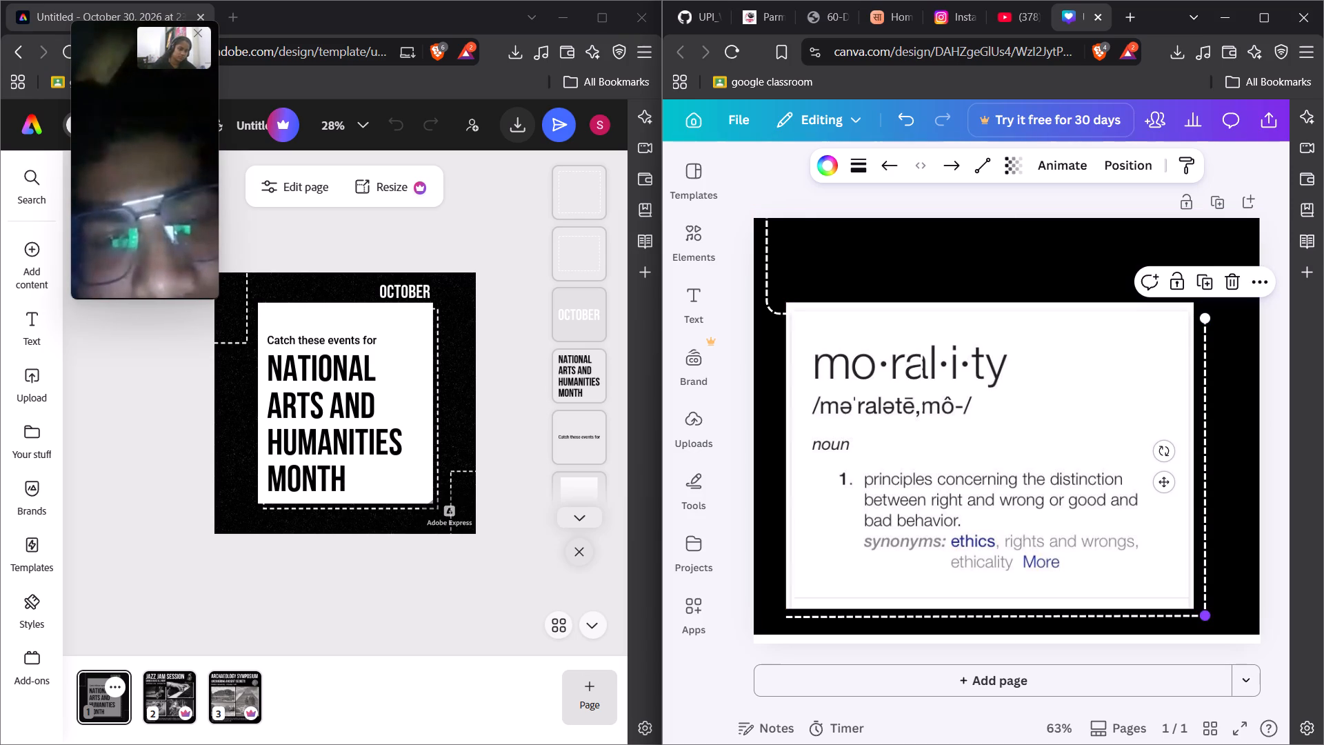
{"action": "left_click", "coordinate": [1143, 626]}
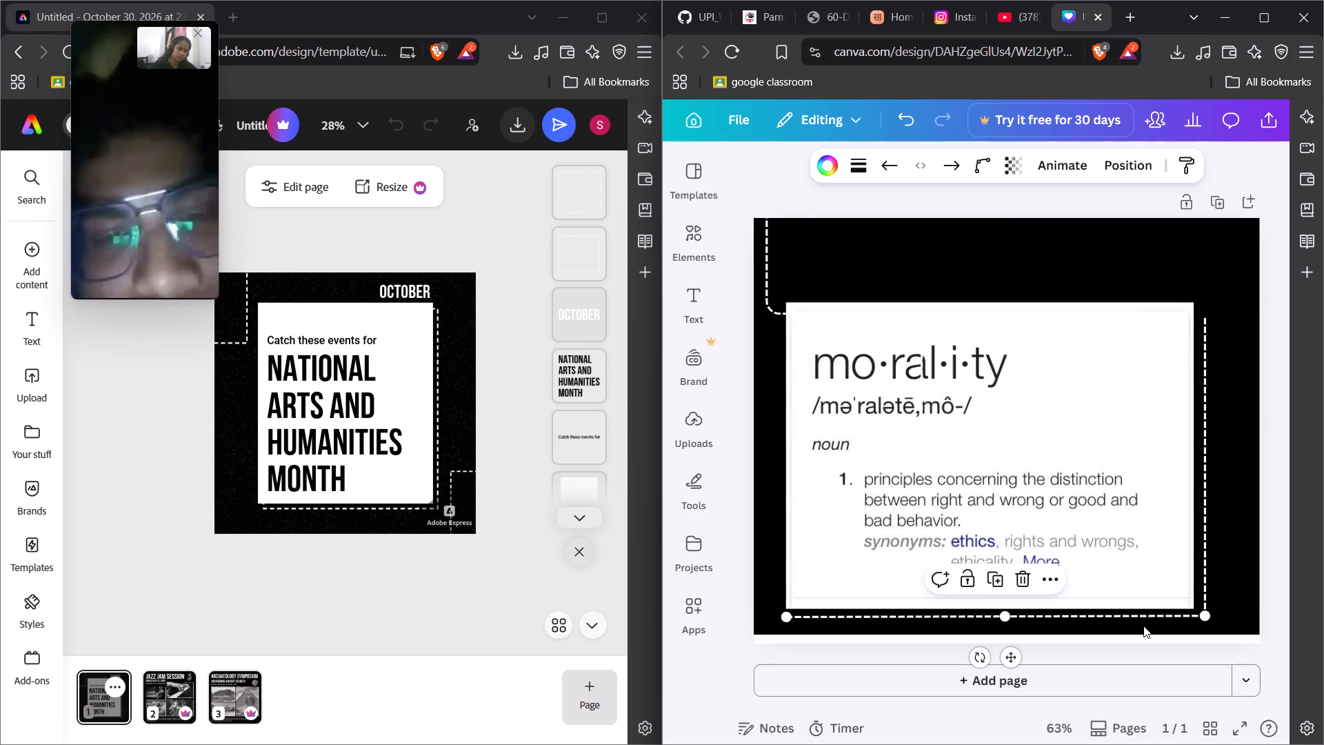
{"action": "left_click_drag", "start_coordinate": [1207, 615], "coordinate": [1203, 617]}
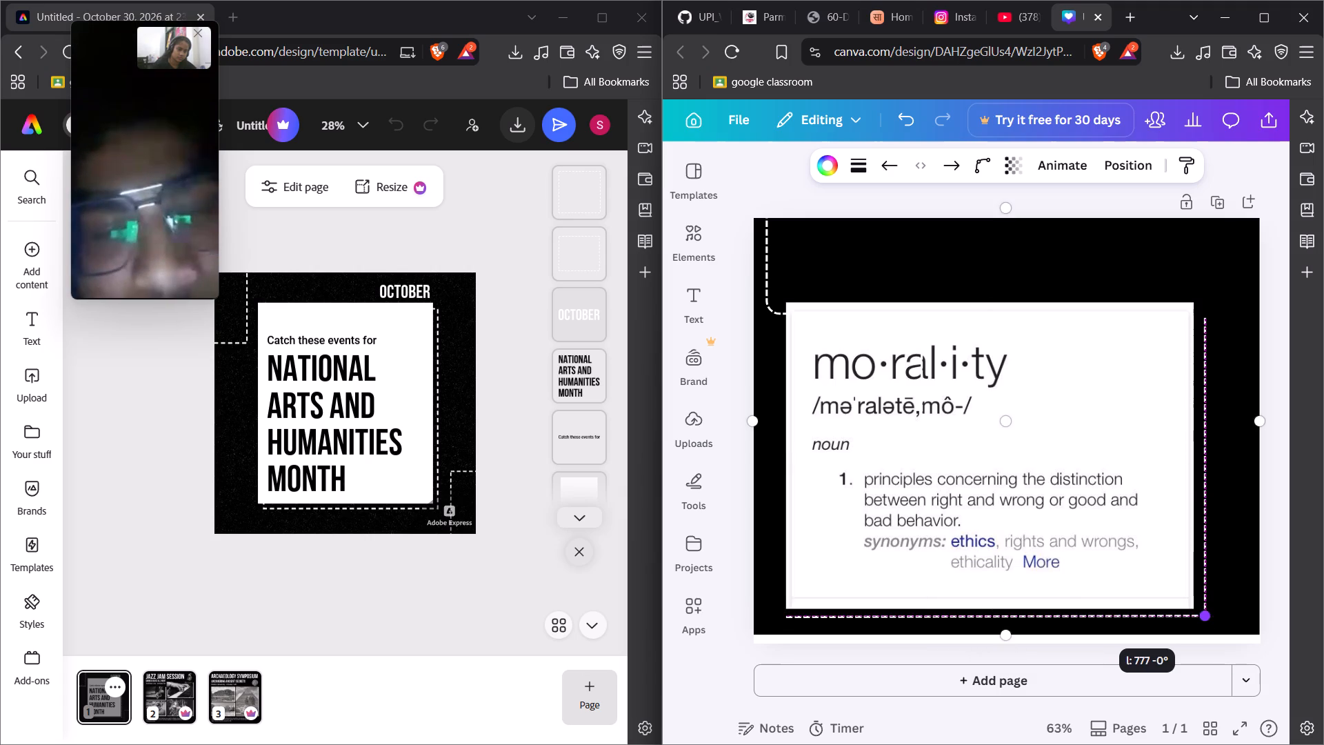
Shorten the lower horizontal dashed line to end at the definition image's lower-right corner, and nudge the vertical dashed line slightly closer to the image.
{"action": "left_click_drag", "start_coordinate": [1203, 617], "coordinate": [1197, 615]}
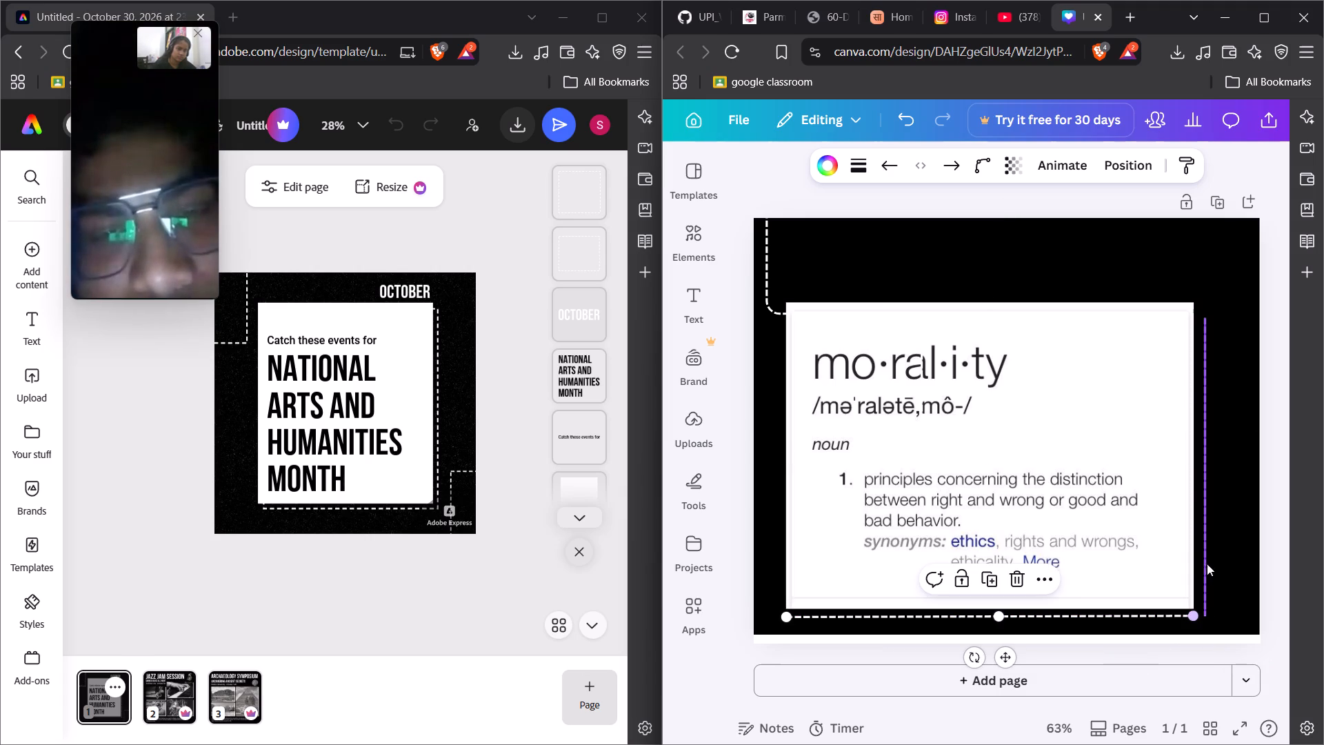
{"action": "left_click", "coordinate": [1210, 550]}
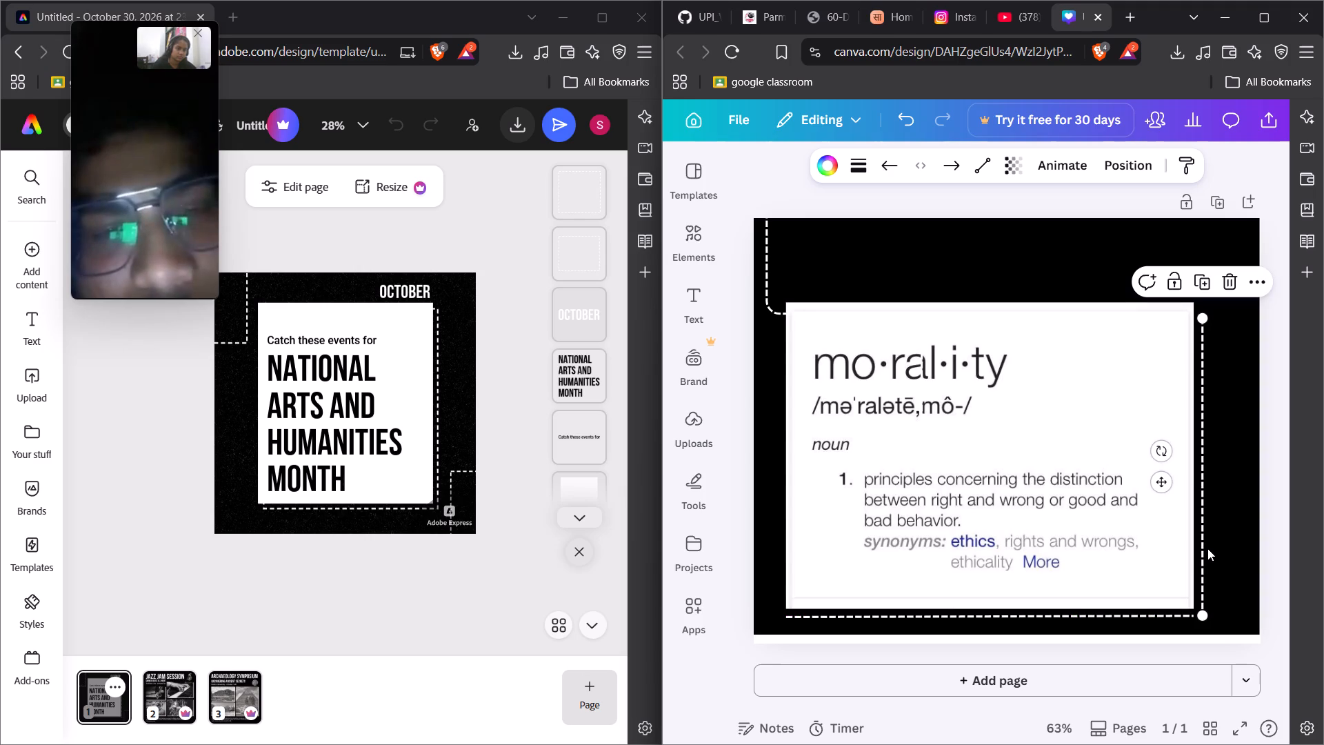
{"action": "left_click", "coordinate": [1227, 424]}
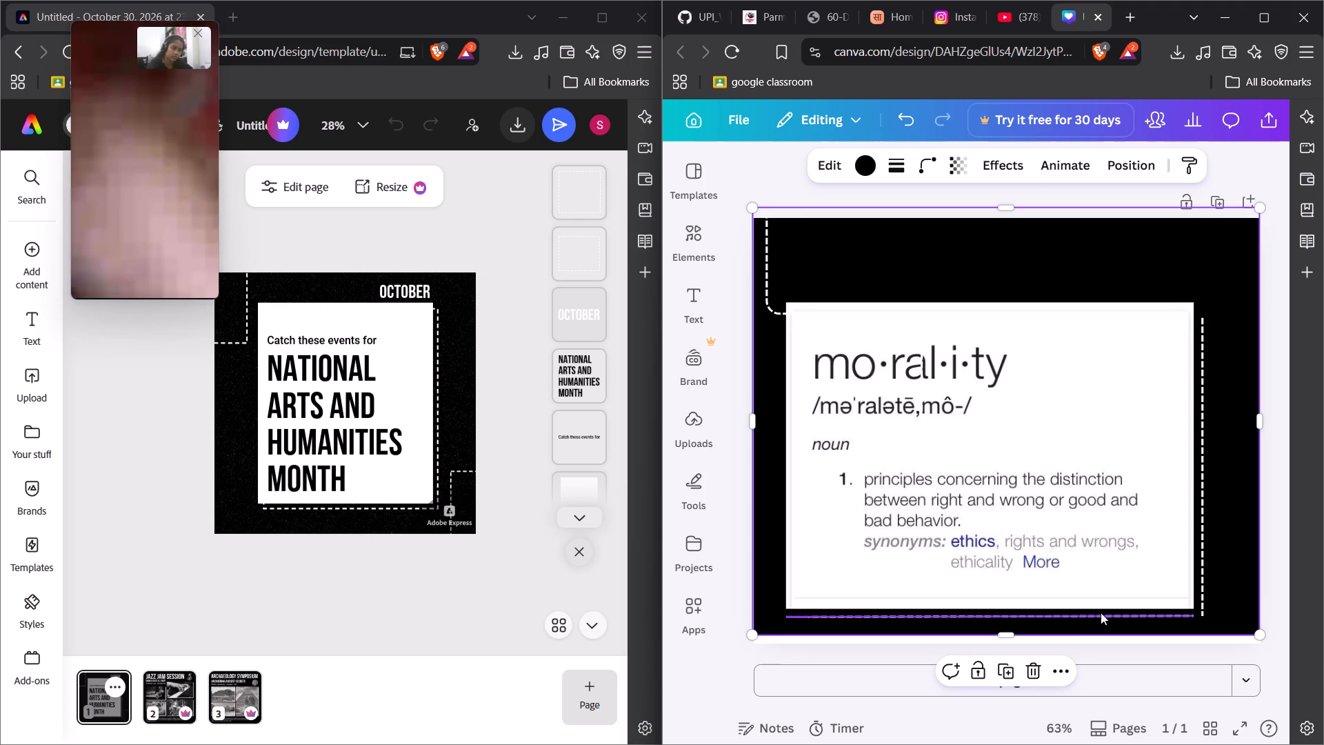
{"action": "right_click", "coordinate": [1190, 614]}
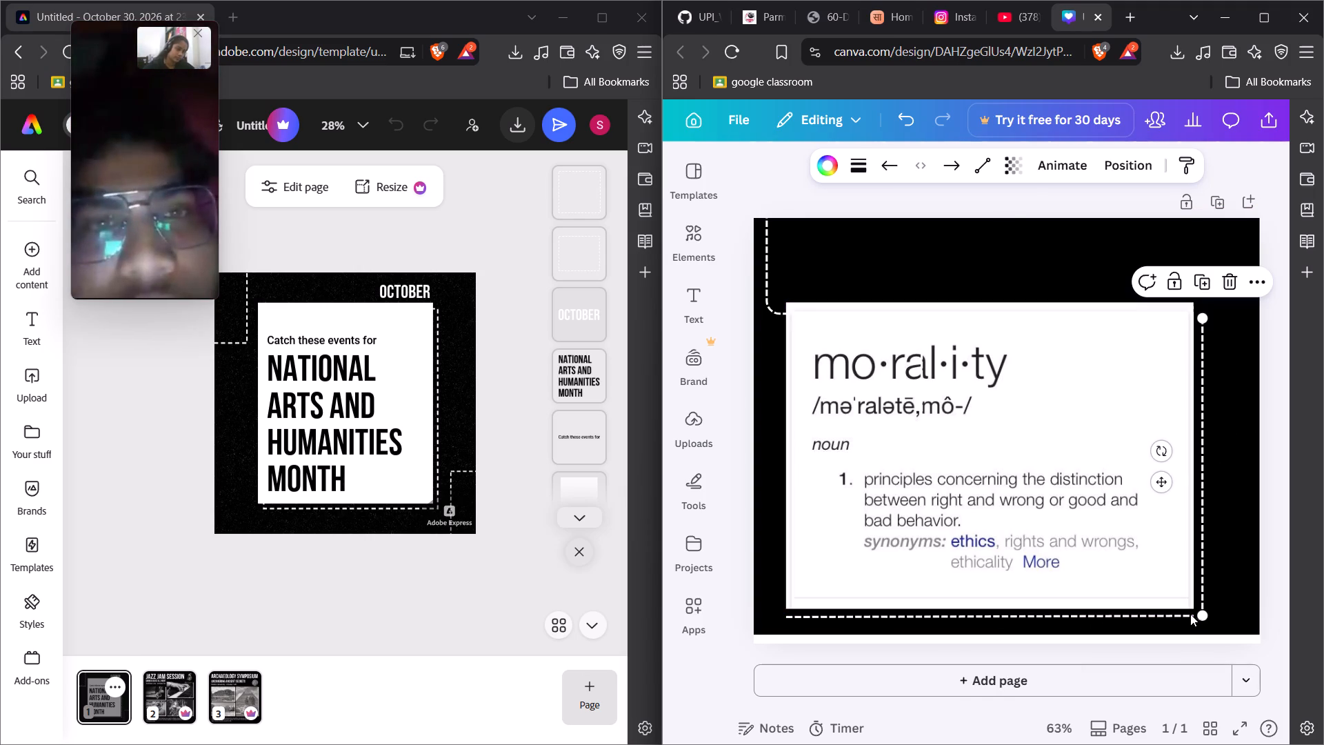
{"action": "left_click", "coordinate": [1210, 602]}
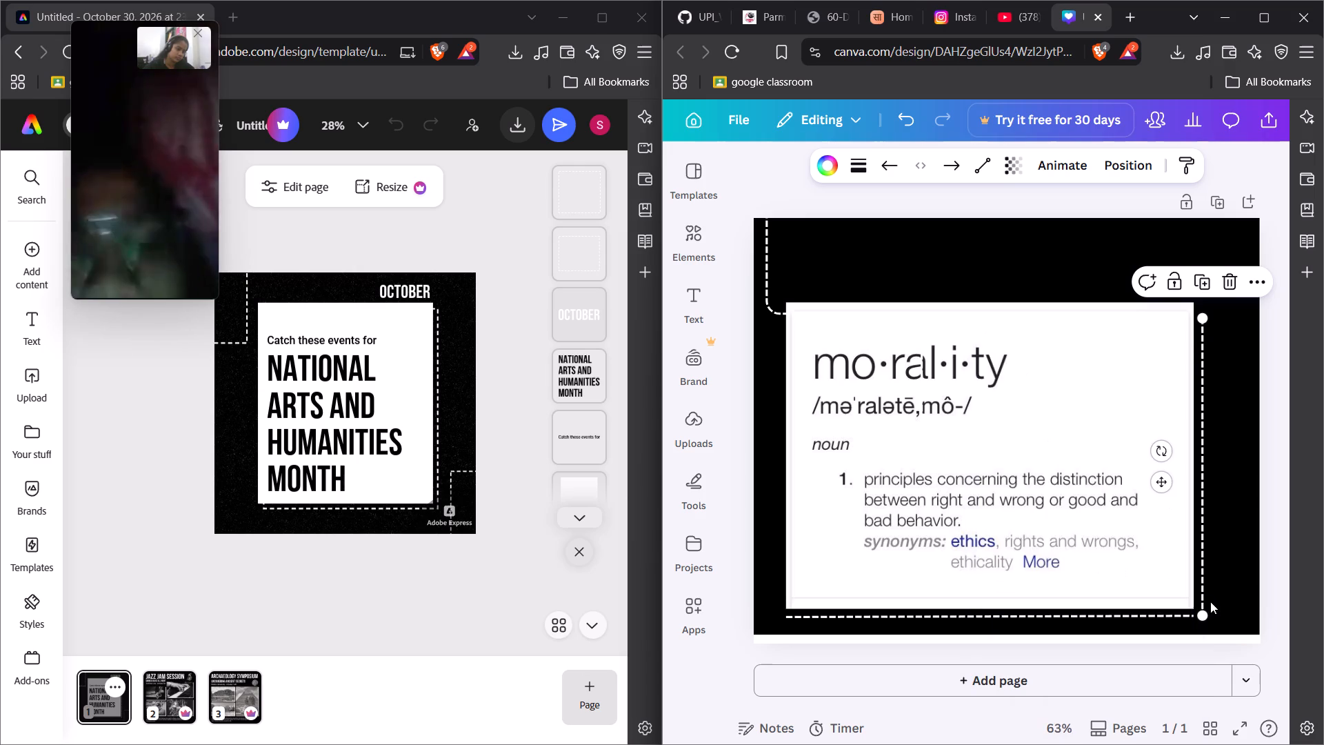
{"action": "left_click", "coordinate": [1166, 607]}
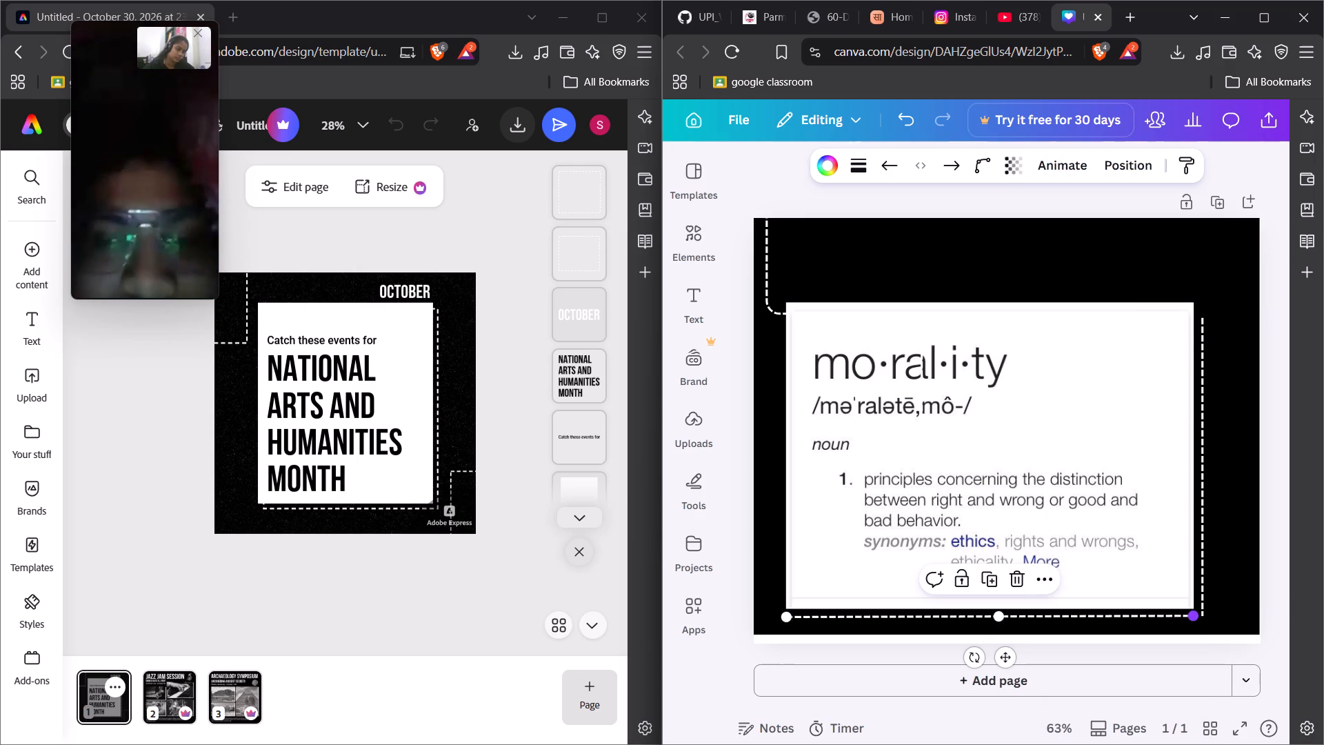
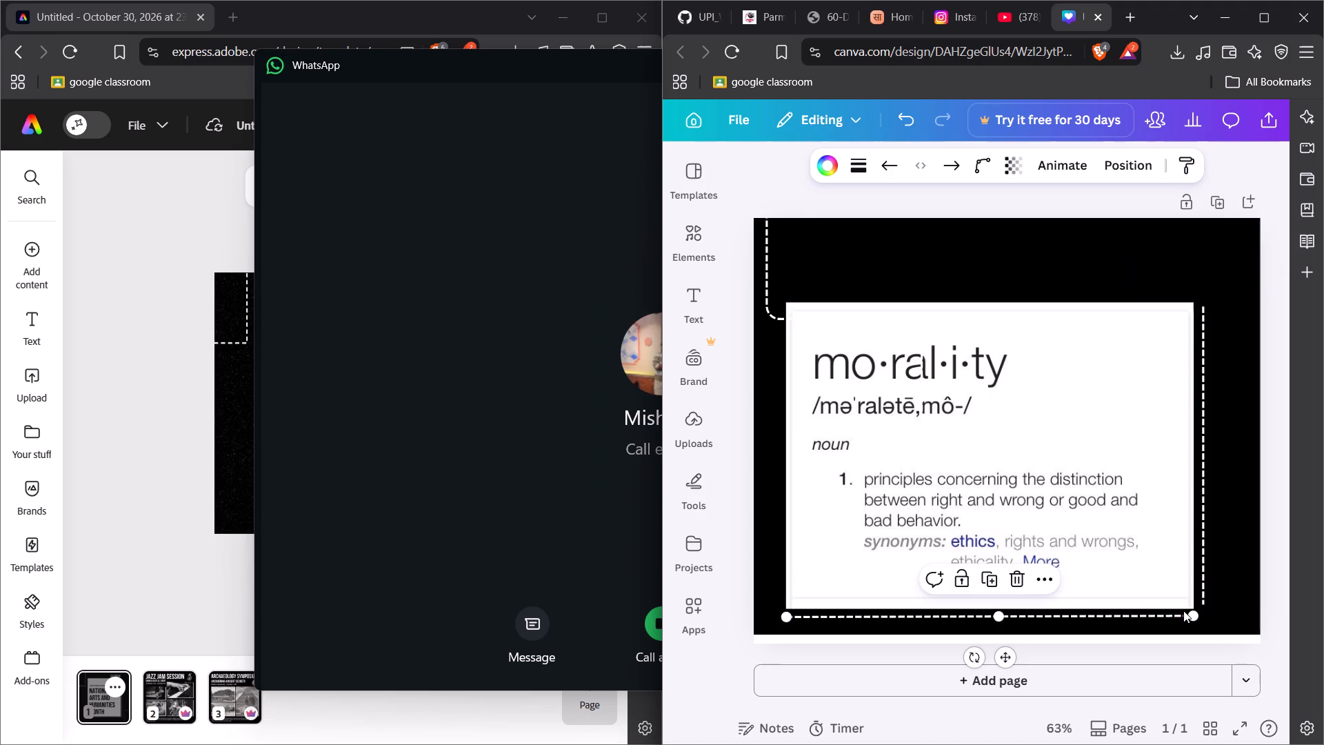
Extend the horizontal dashed line's right end to about 774 long and shift the vertical dashed line down so they meet at the corner.
{"action": "left_click_drag", "start_coordinate": [1196, 618], "coordinate": [1203, 618]}
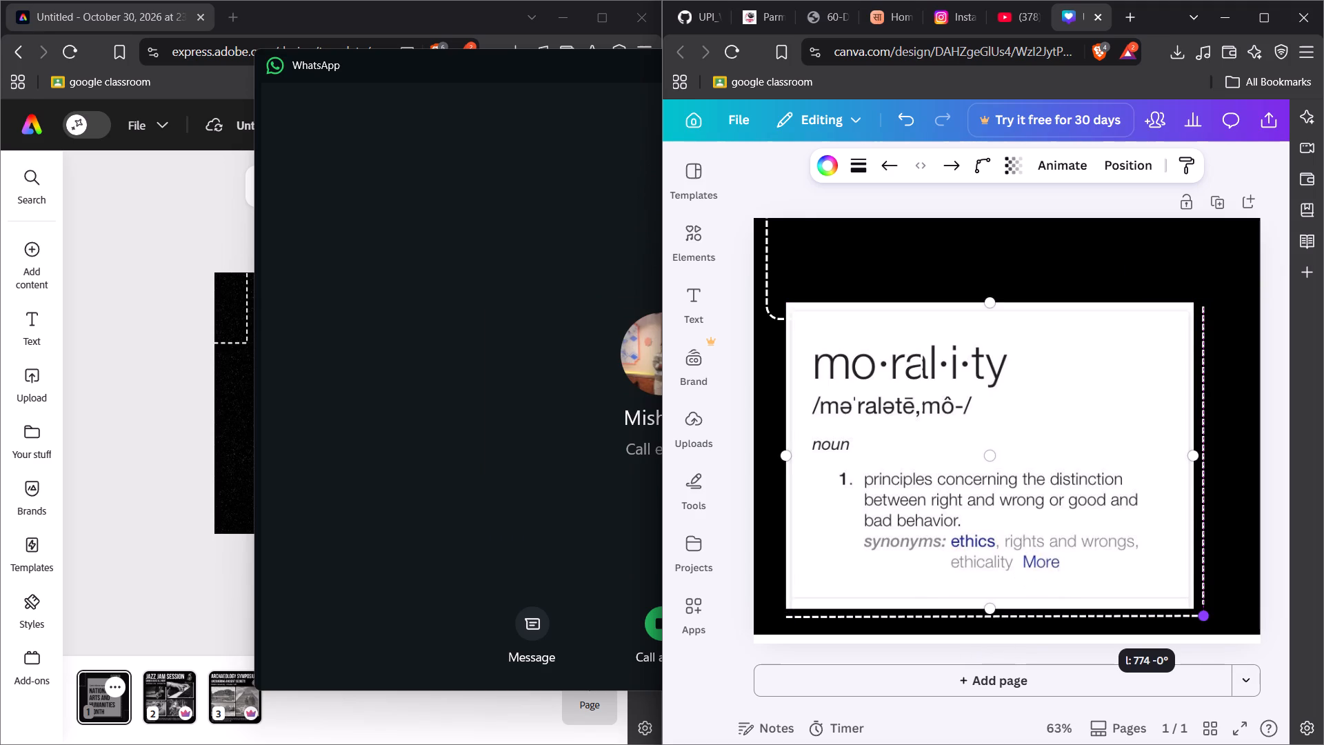
{"action": "left_click_drag", "start_coordinate": [1203, 618], "coordinate": [1203, 617]}
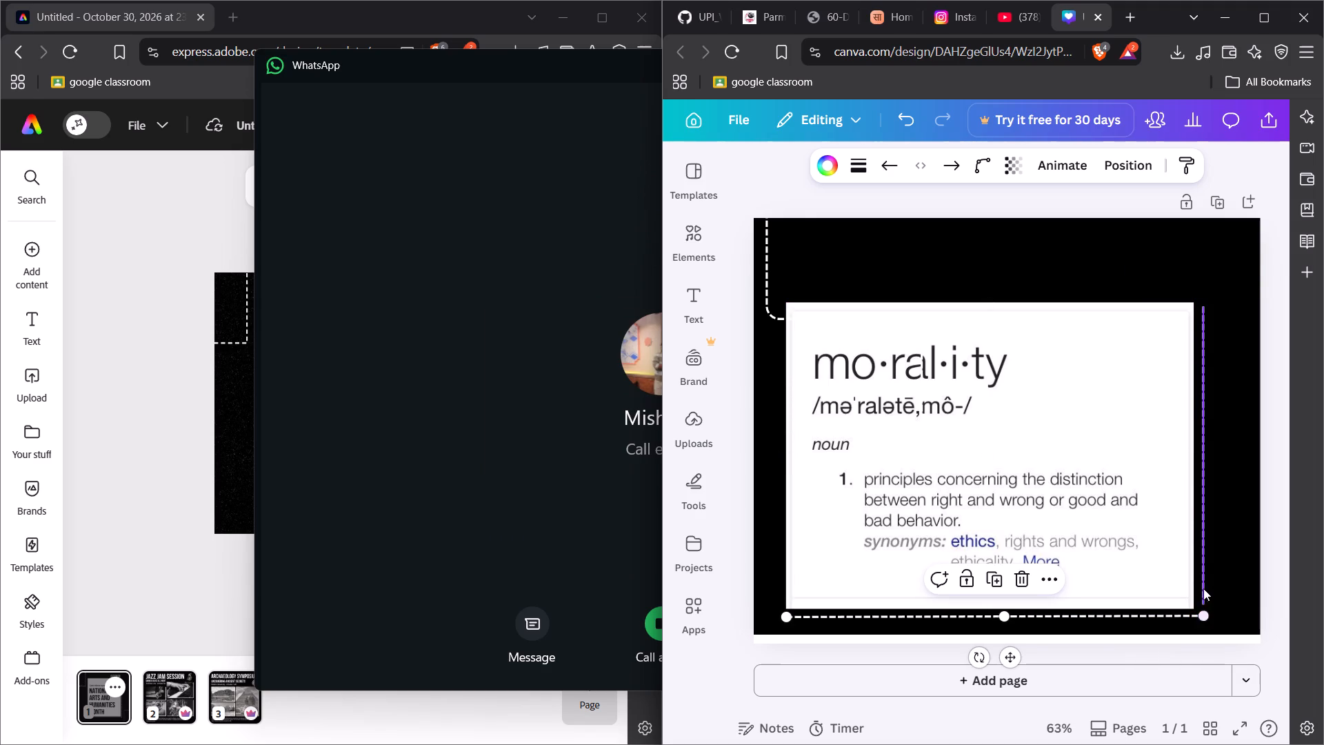
{"action": "left_click_drag", "start_coordinate": [1203, 588], "coordinate": [1199, 601]}
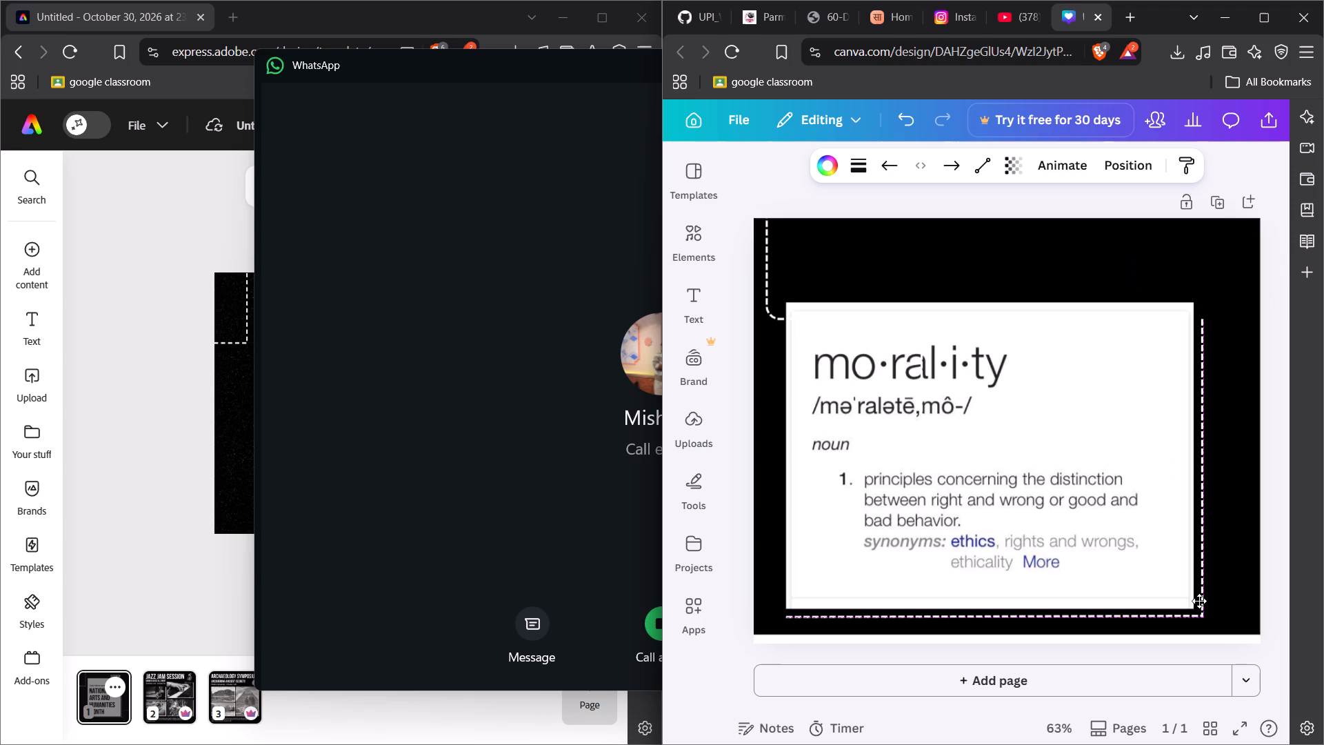
Nudge the vertical dashed line so it meets the horizontal dashed line at the definition image's lower-right corner.
{"action": "left_click_drag", "start_coordinate": [1199, 601], "coordinate": [1201, 603]}
{"action": "left_click", "coordinate": [1231, 551]}
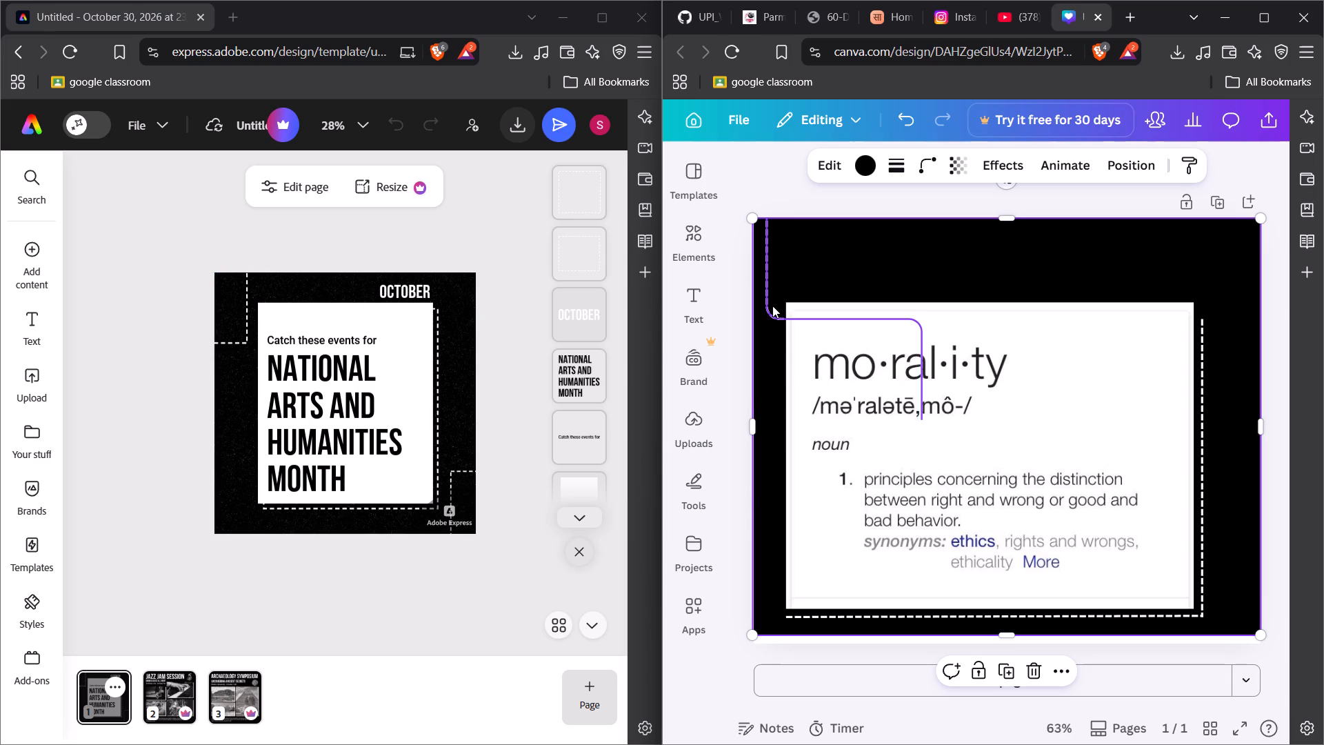
Shift the bent dashed line near the definition image's upper-left corner toward the page's left edge.
{"action": "left_click_drag", "start_coordinate": [917, 319], "coordinate": [875, 327]}
{"action": "left_click", "coordinate": [874, 326]}
Move the black background rectangle slightly left and up on the page.
{"action": "left_click_drag", "start_coordinate": [1056, 268], "coordinate": [1081, 254]}
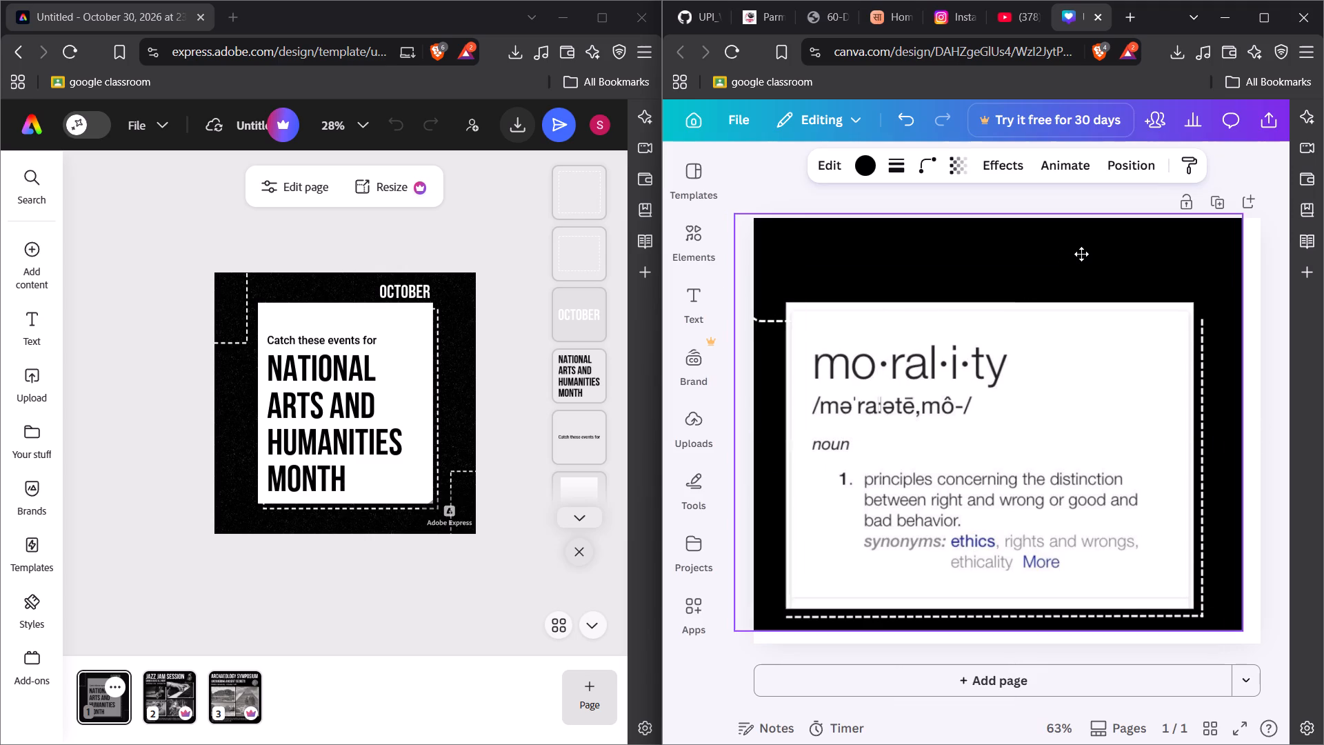
{"action": "left_click_drag", "start_coordinate": [1081, 254], "coordinate": [1085, 254]}
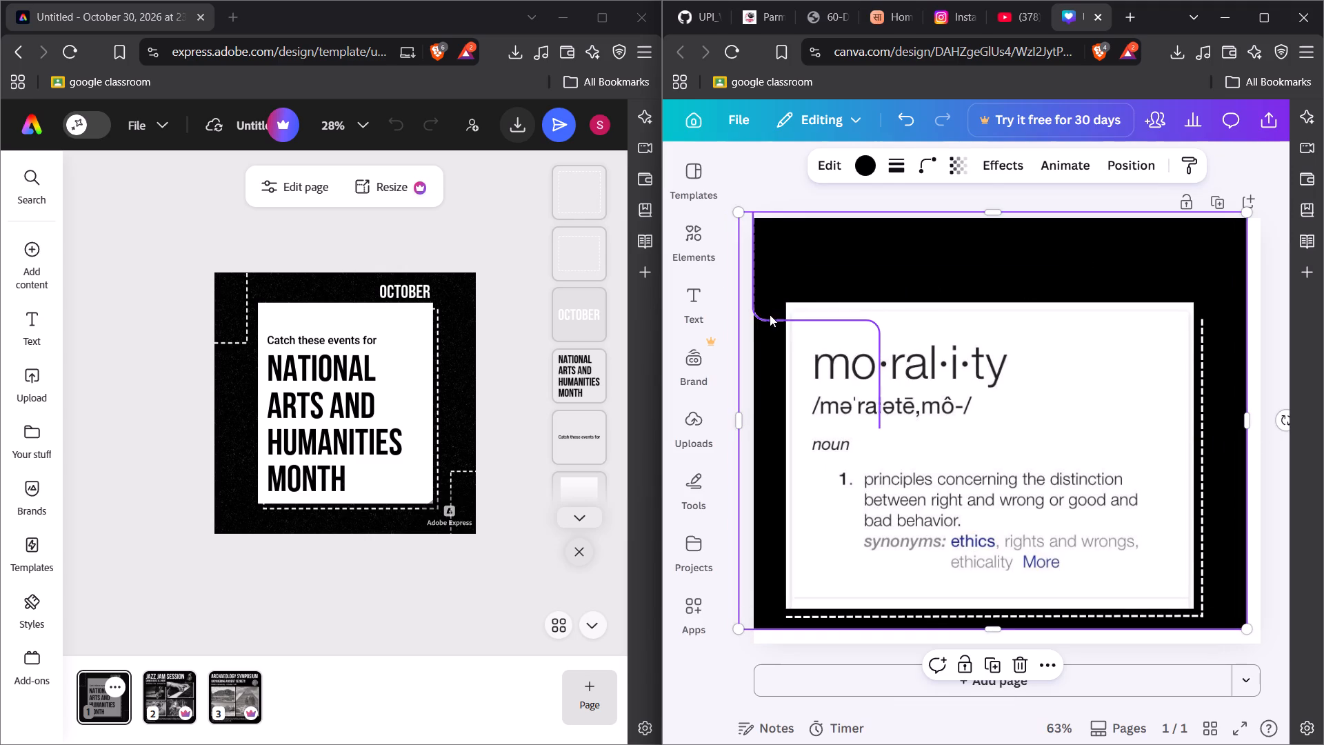
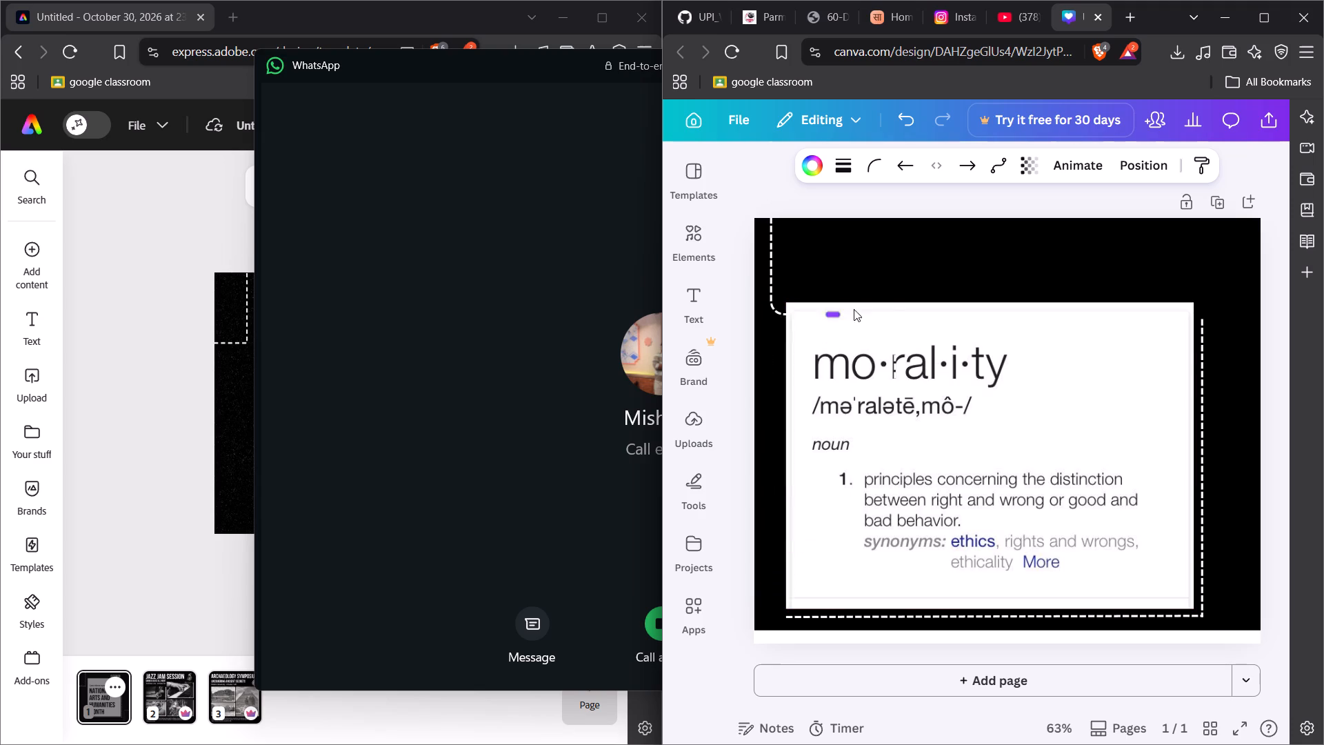
{"action": "left_click_drag", "start_coordinate": [854, 309], "coordinate": [879, 241]}
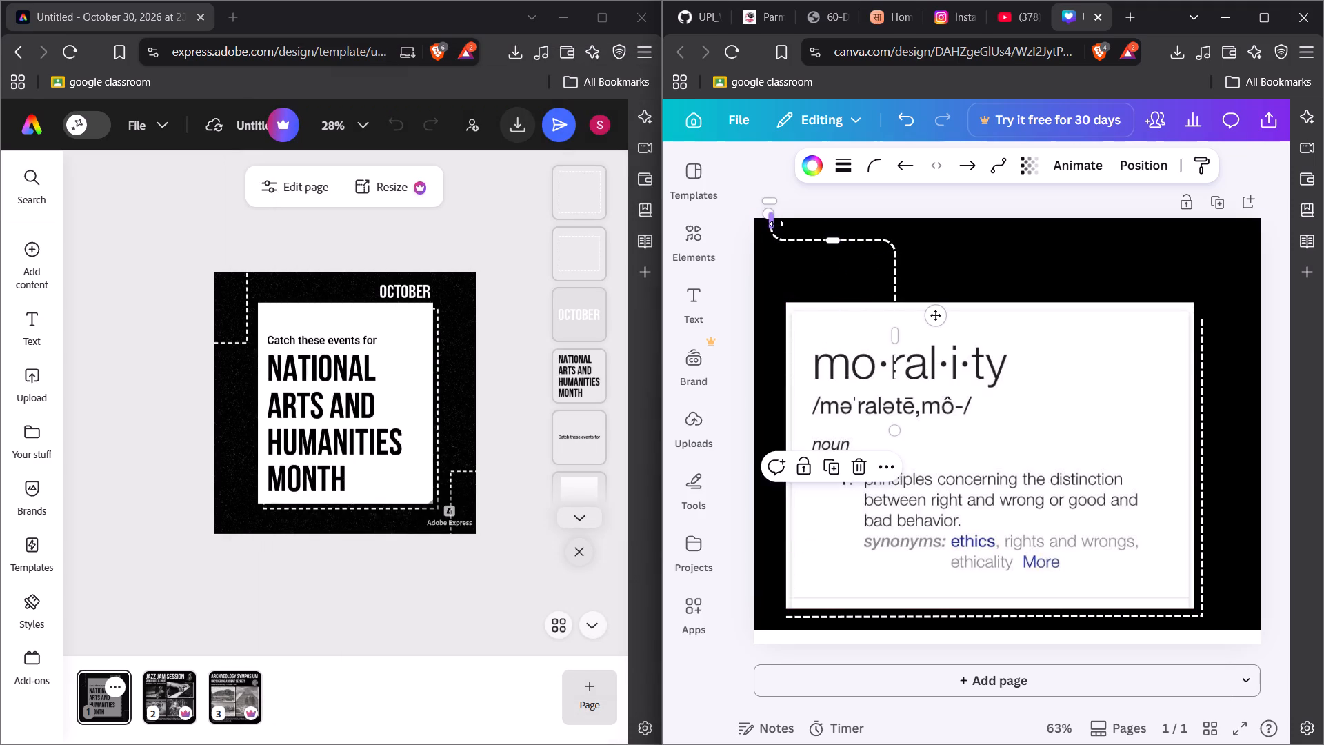
Reroute the bent dashed line's starting end beyond the page's left edge, with a vertical section running down past the definition image's lower-left corner.
{"action": "left_click_drag", "start_coordinate": [776, 223], "coordinate": [746, 361]}
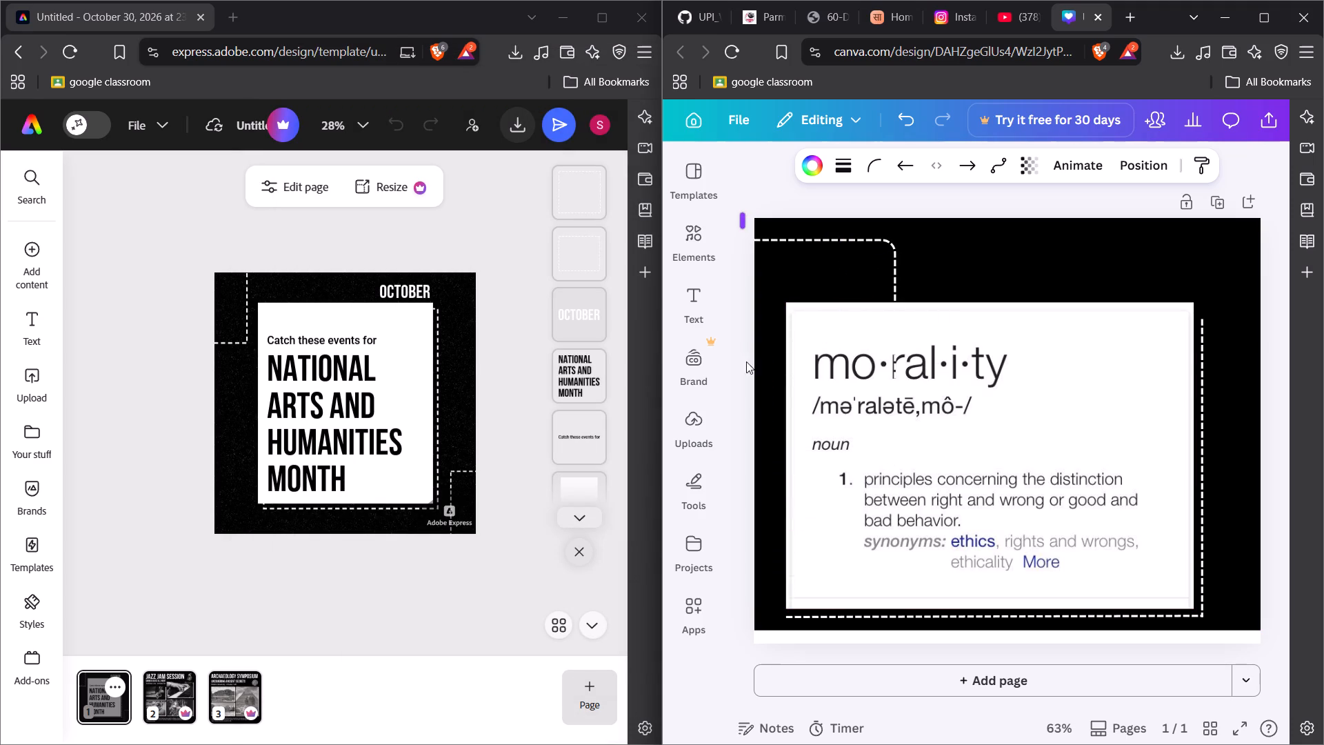
{"action": "left_click_drag", "start_coordinate": [746, 361], "coordinate": [750, 369]}
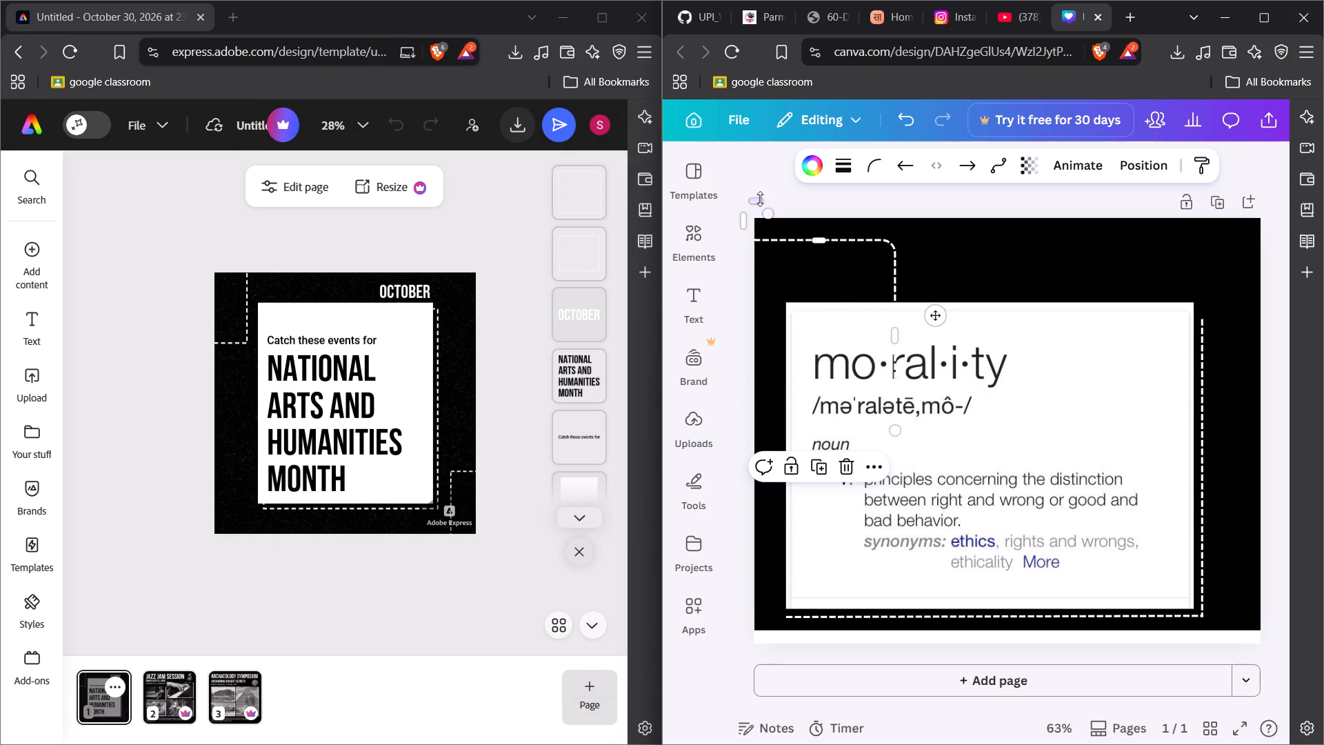
{"action": "left_click_drag", "start_coordinate": [759, 199], "coordinate": [749, 400]}
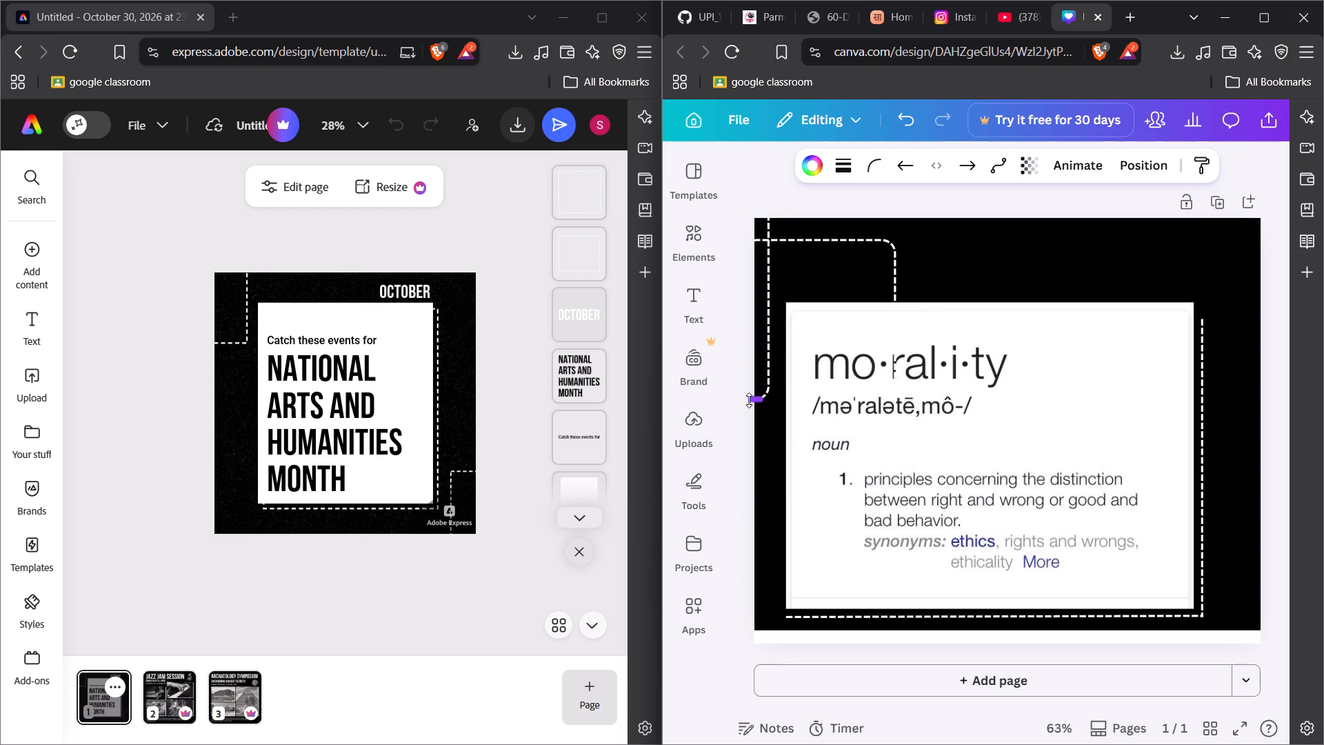
{"action": "left_click_drag", "start_coordinate": [749, 400], "coordinate": [750, 464]}
{"action": "left_click_drag", "start_coordinate": [750, 464], "coordinate": [755, 607]}
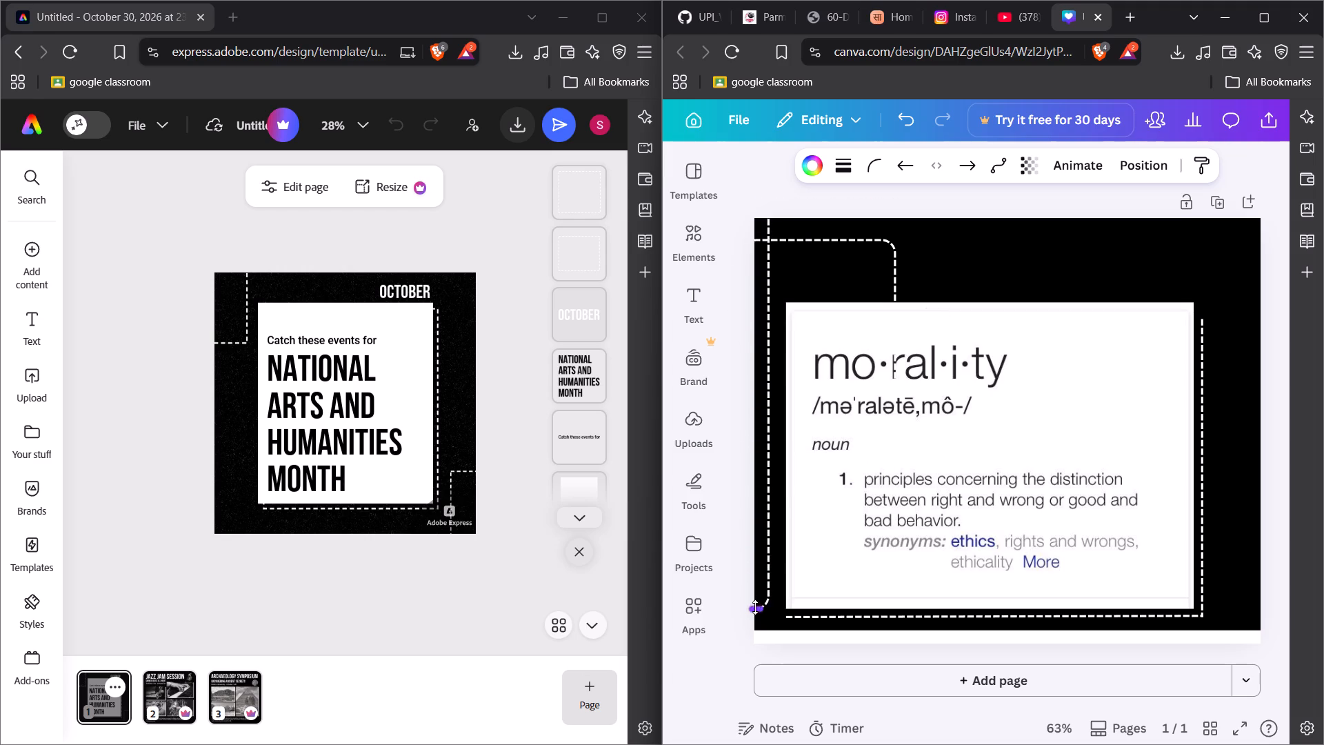
{"action": "left_click_drag", "start_coordinate": [755, 607], "coordinate": [752, 617]}
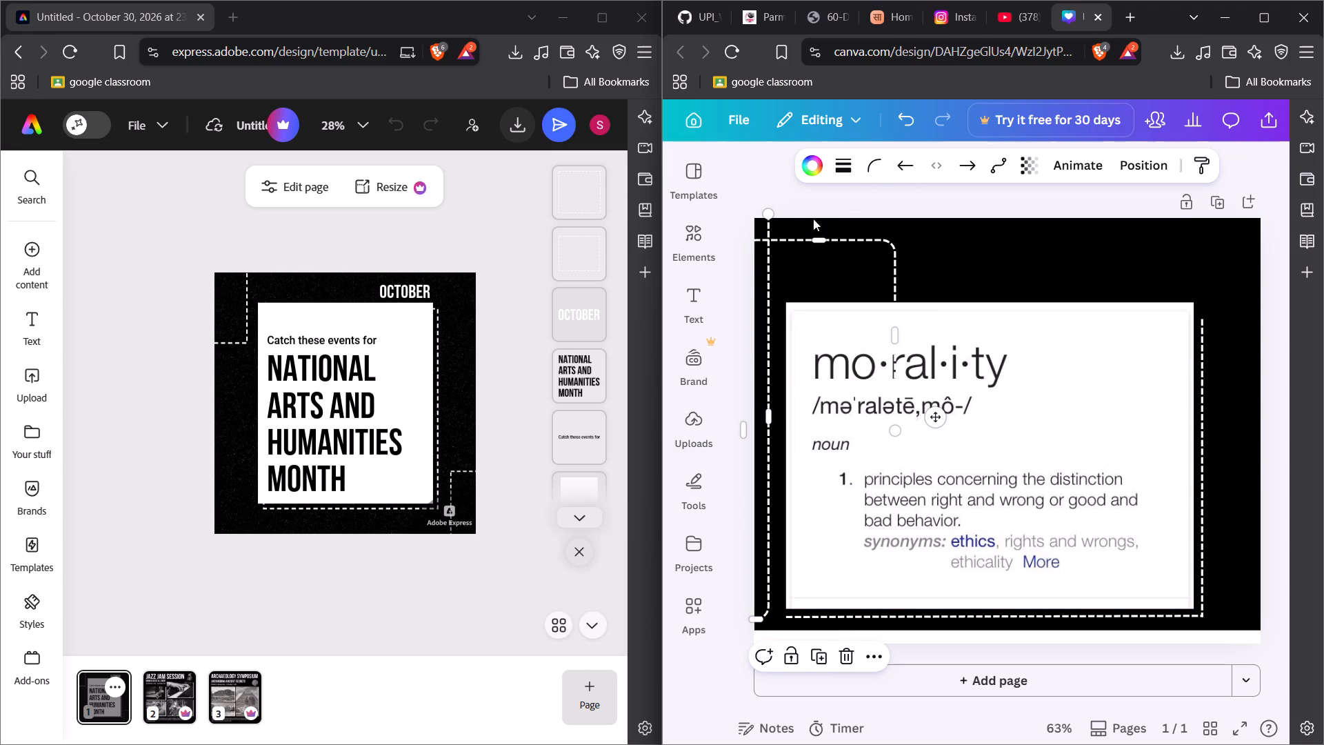
Raise the bent dashed line's horizontal section above the definition image closer to the page's top edge.
{"action": "left_click_drag", "start_coordinate": [814, 239], "coordinate": [839, 224]}
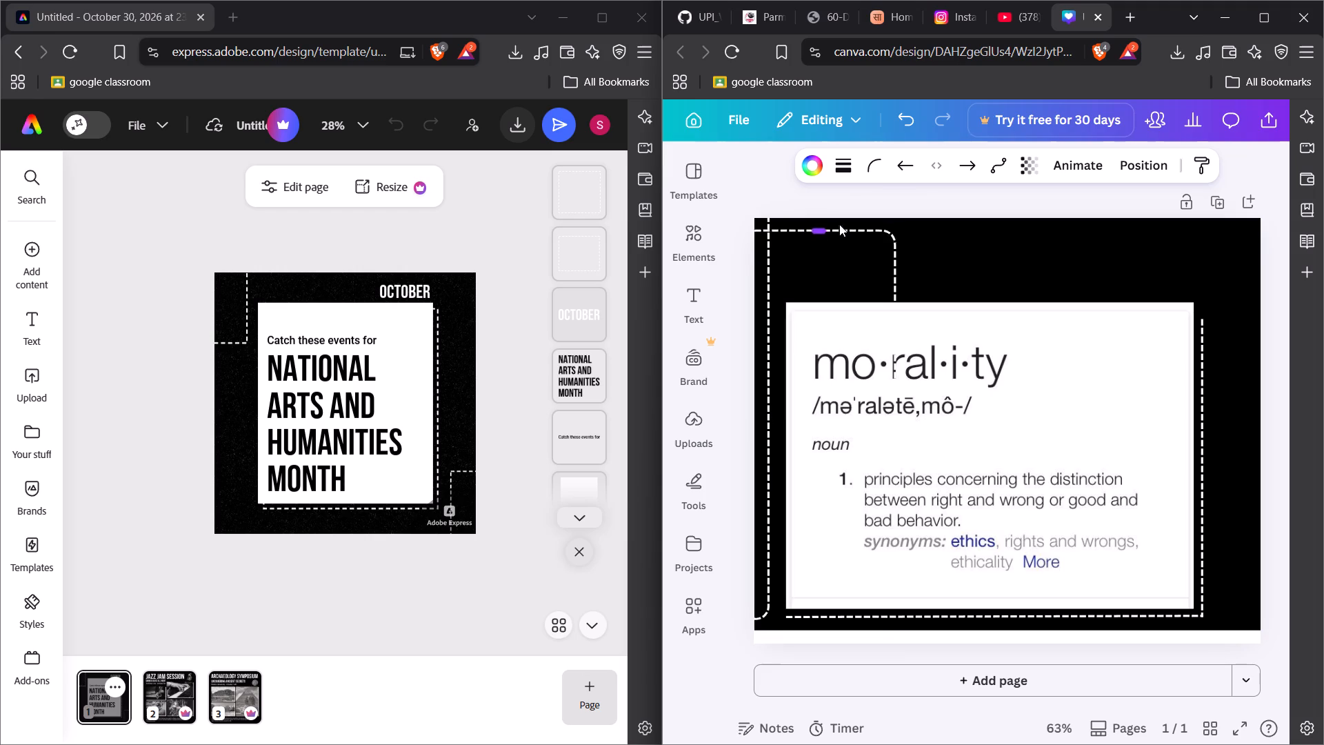
Lower the top segment of the rounded dashed connector at the design's upper left until it runs just above the definition image.
{"action": "left_click_drag", "start_coordinate": [839, 224], "coordinate": [845, 237]}
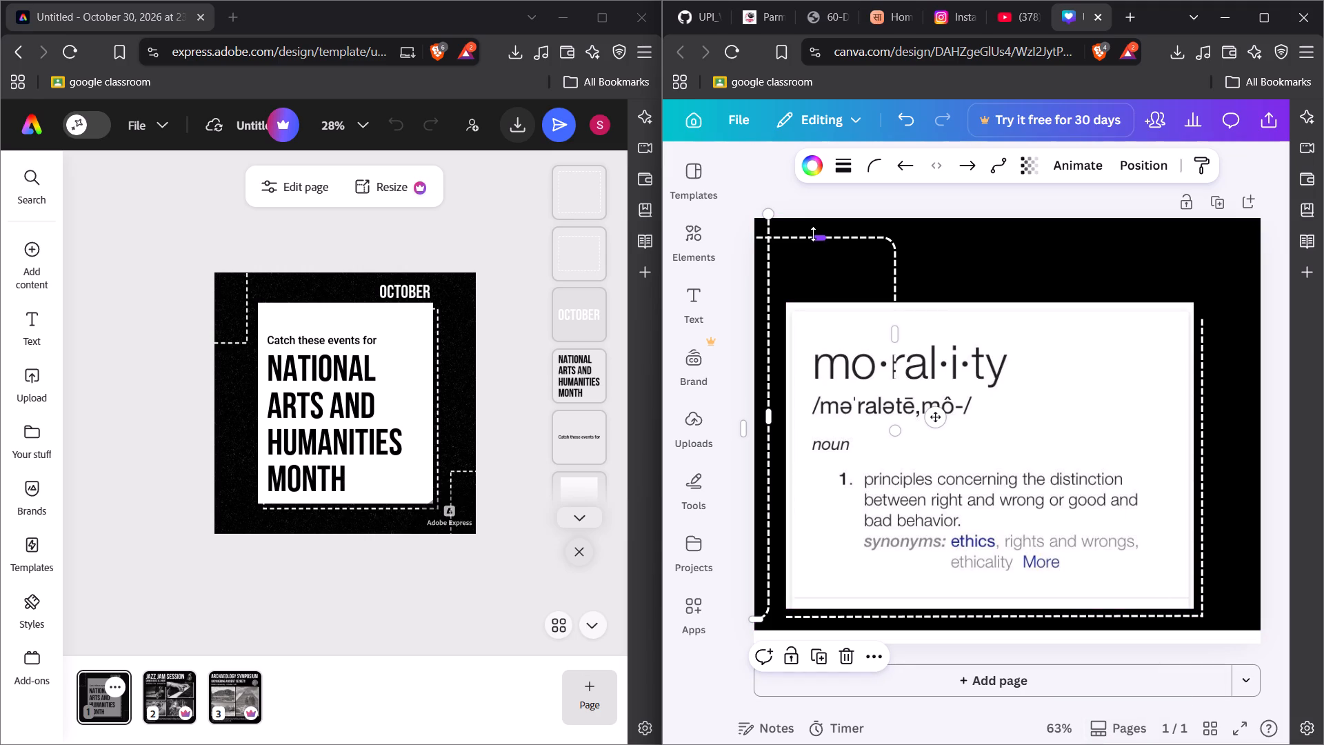
{"action": "left_click_drag", "start_coordinate": [813, 234], "coordinate": [856, 283]}
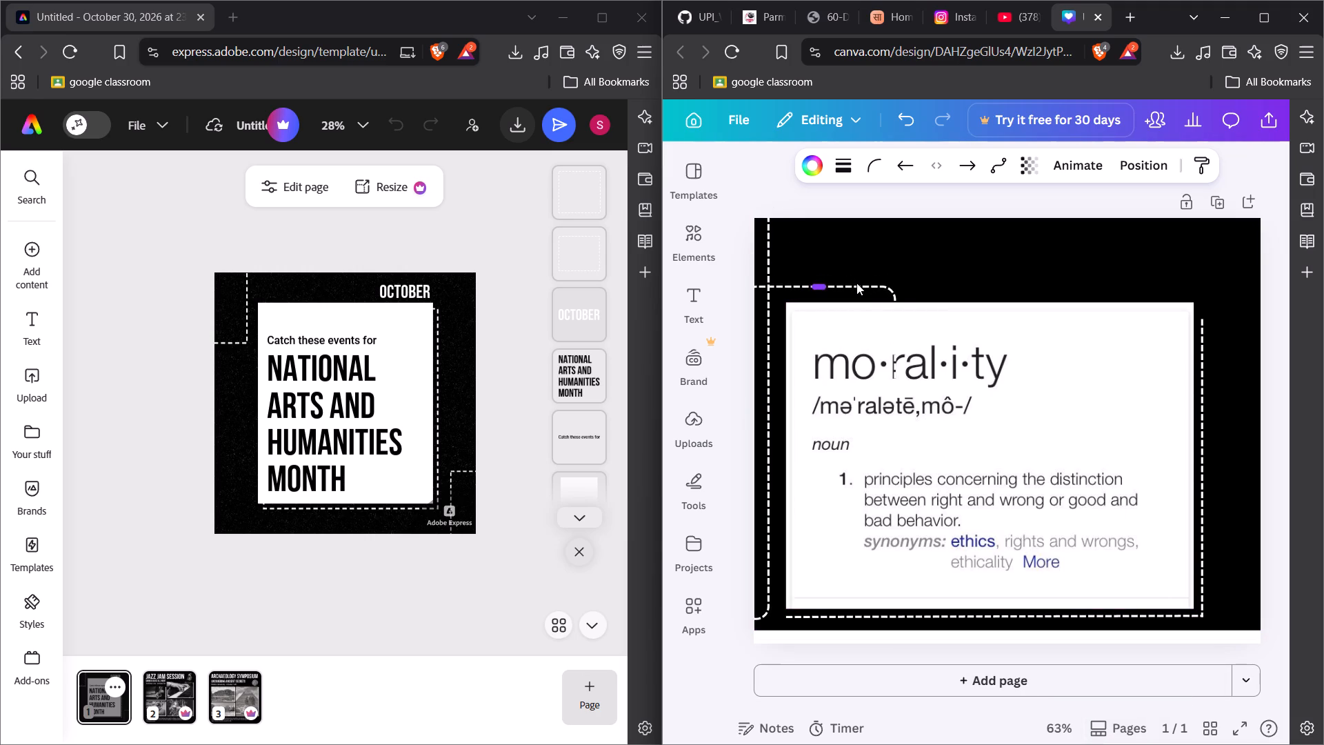
{"action": "left_click_drag", "start_coordinate": [856, 283], "coordinate": [854, 288]}
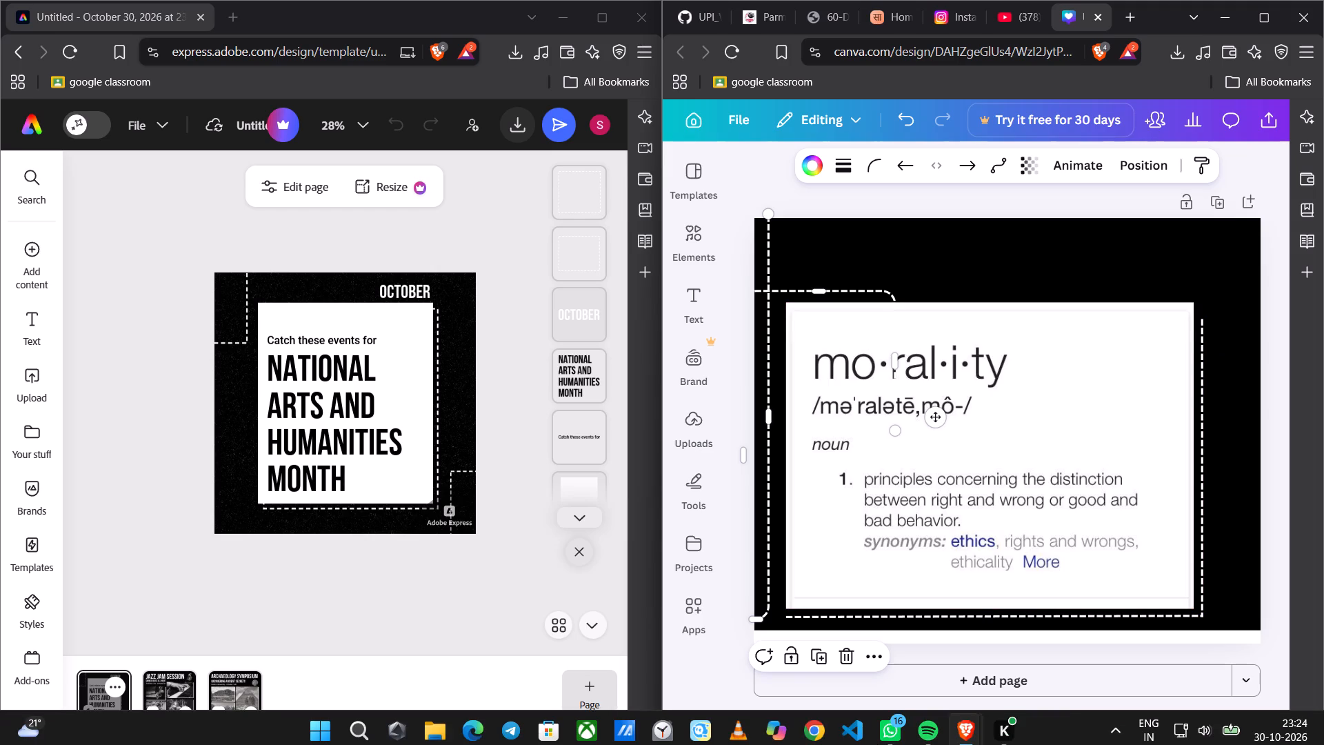
Delete the black rectangle behind the definition image and the dashed lines.
{"action": "left_click", "coordinate": [1029, 279]}
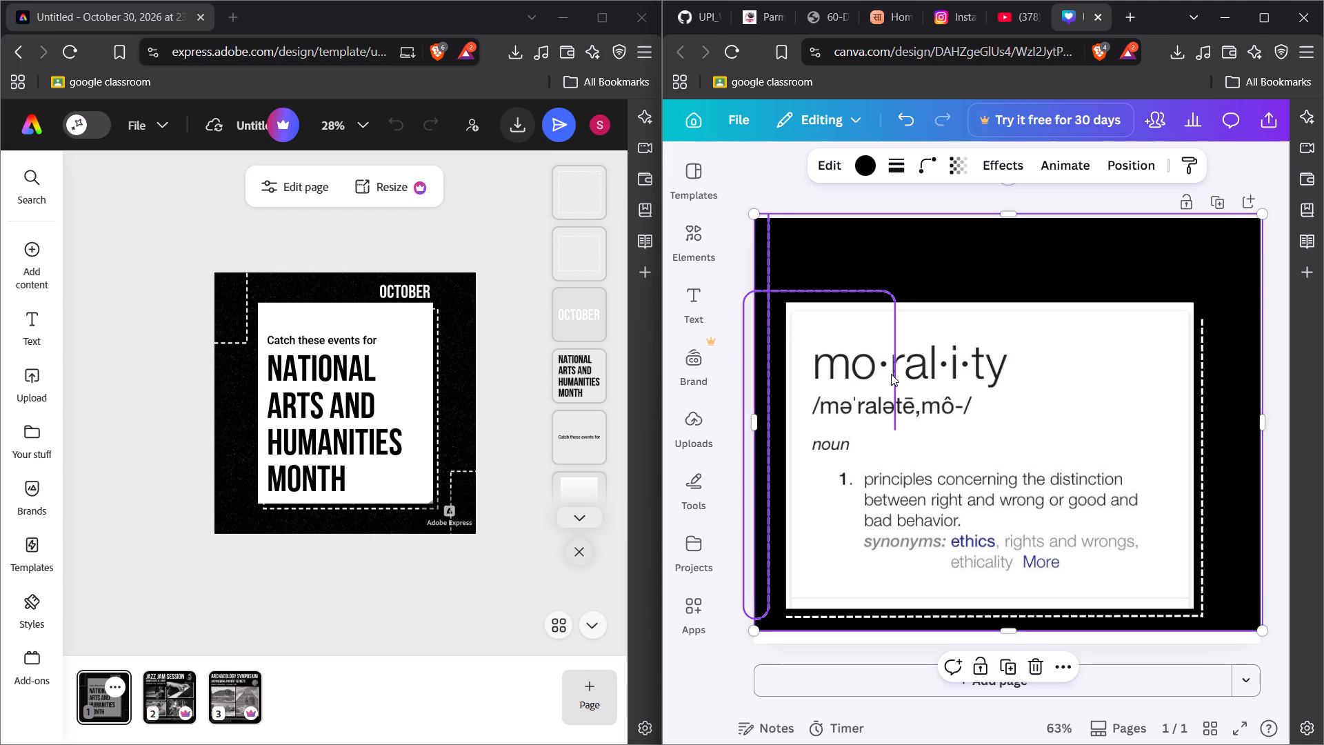
{"action": "left_click", "coordinate": [893, 406]}
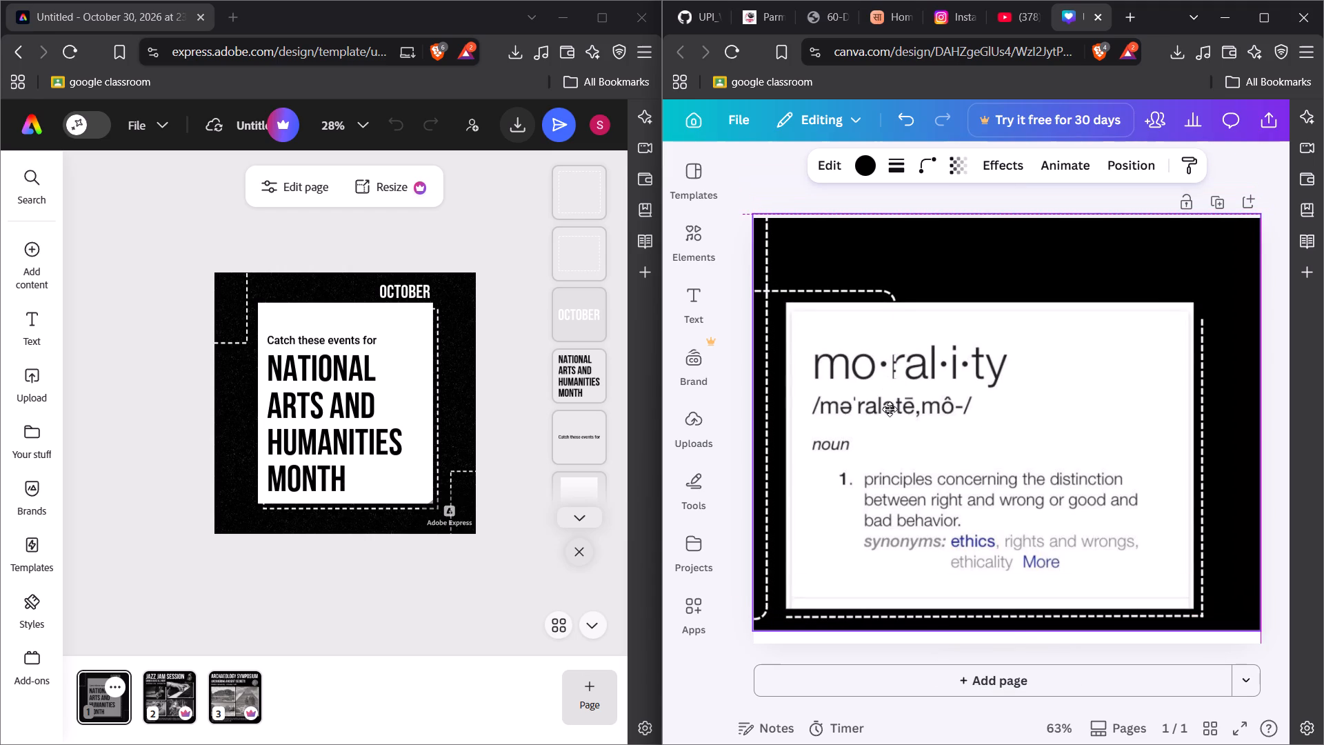
{"action": "left_click", "coordinate": [887, 290]}
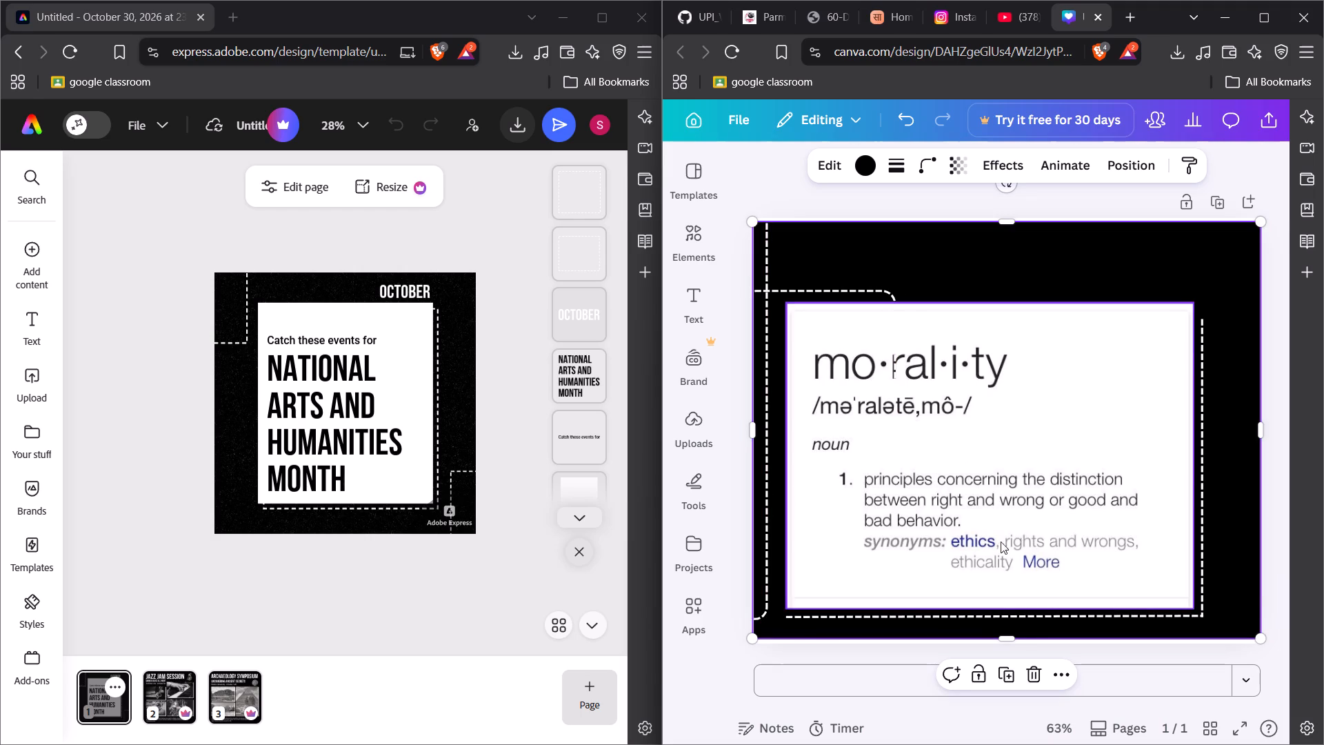
{"action": "left_click", "coordinate": [1036, 677]}
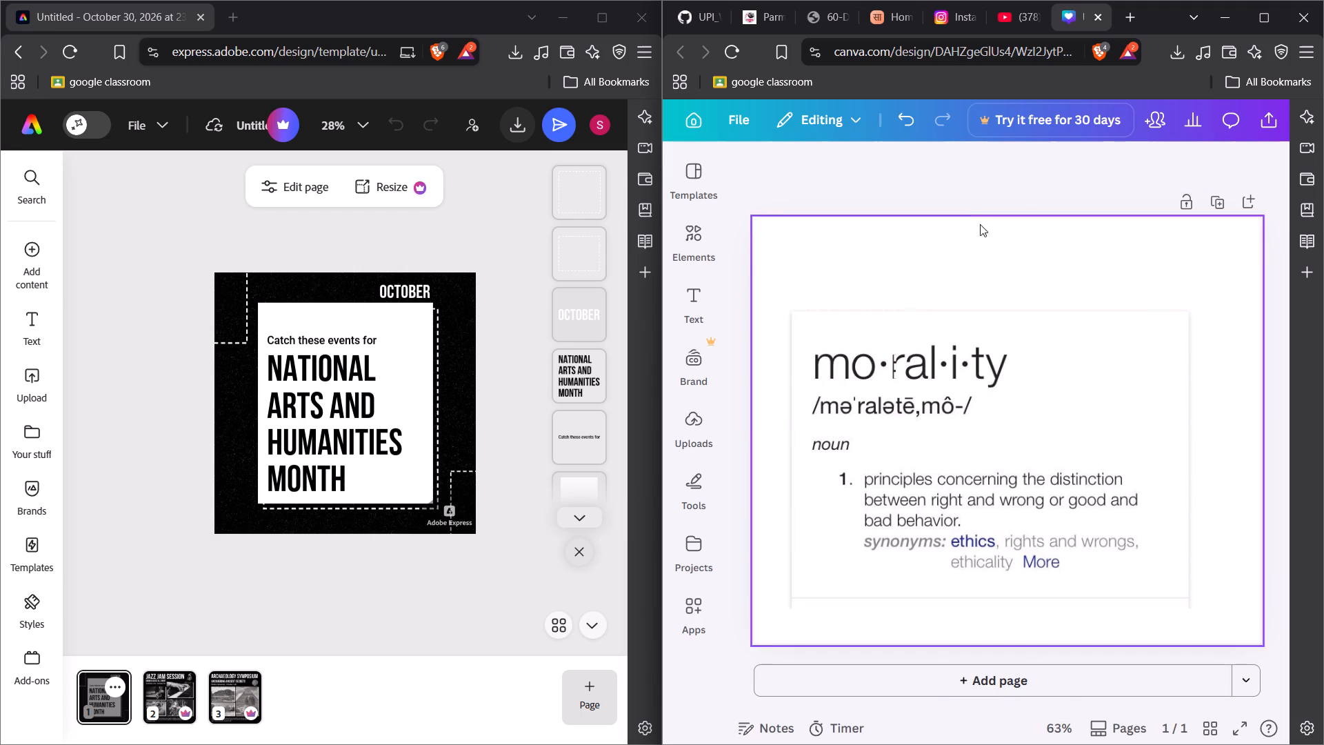
Undo the last deletion to restore the black background and the dashed lines.
{"action": "left_click", "coordinate": [892, 119]}
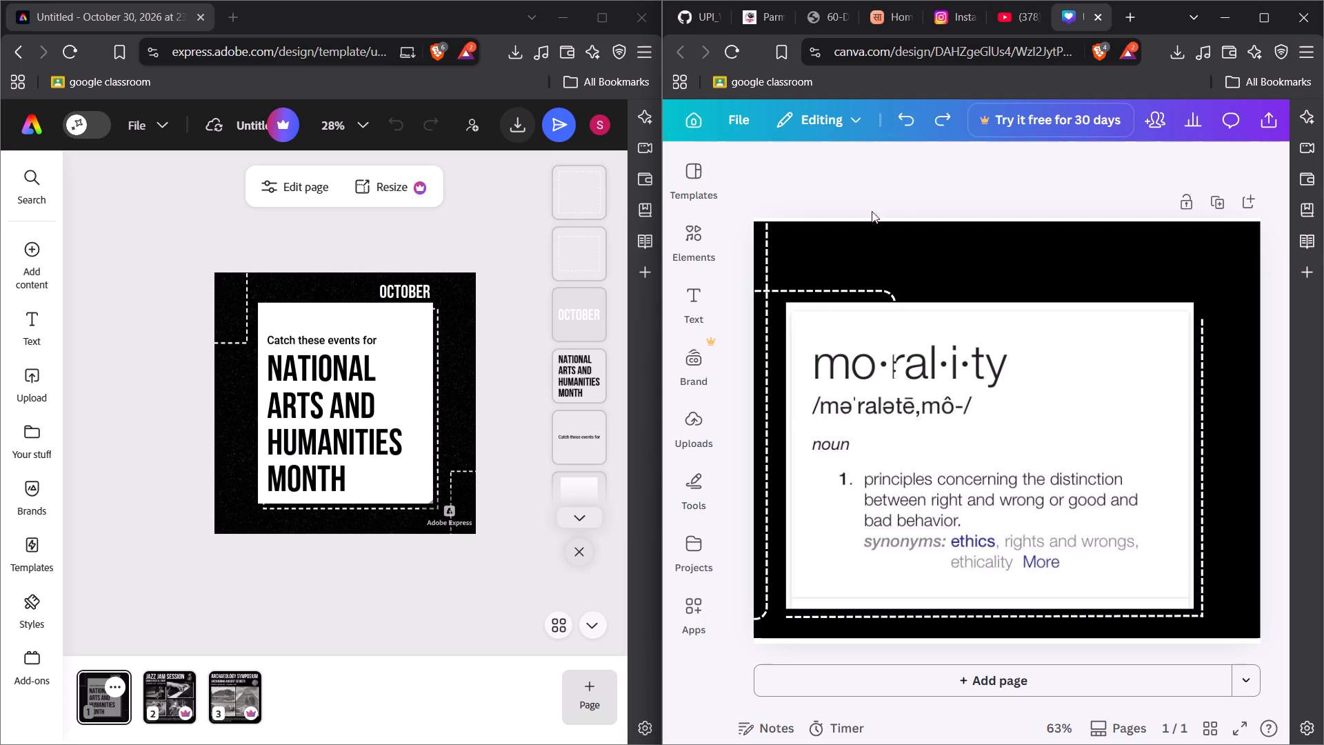
Delete the rounded dashed connector running along the left side and above the morality definition image.
{"action": "left_click", "coordinate": [836, 284]}
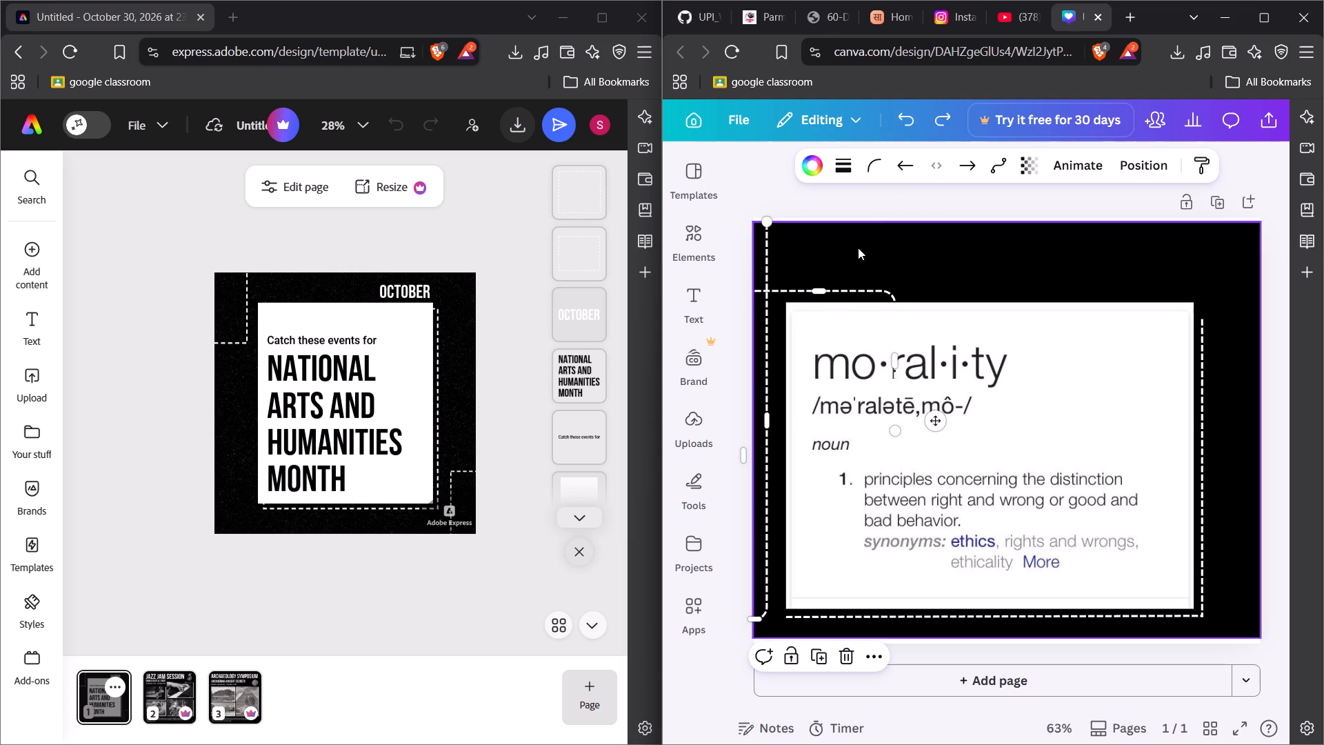
{"action": "left_click", "coordinate": [852, 653]}
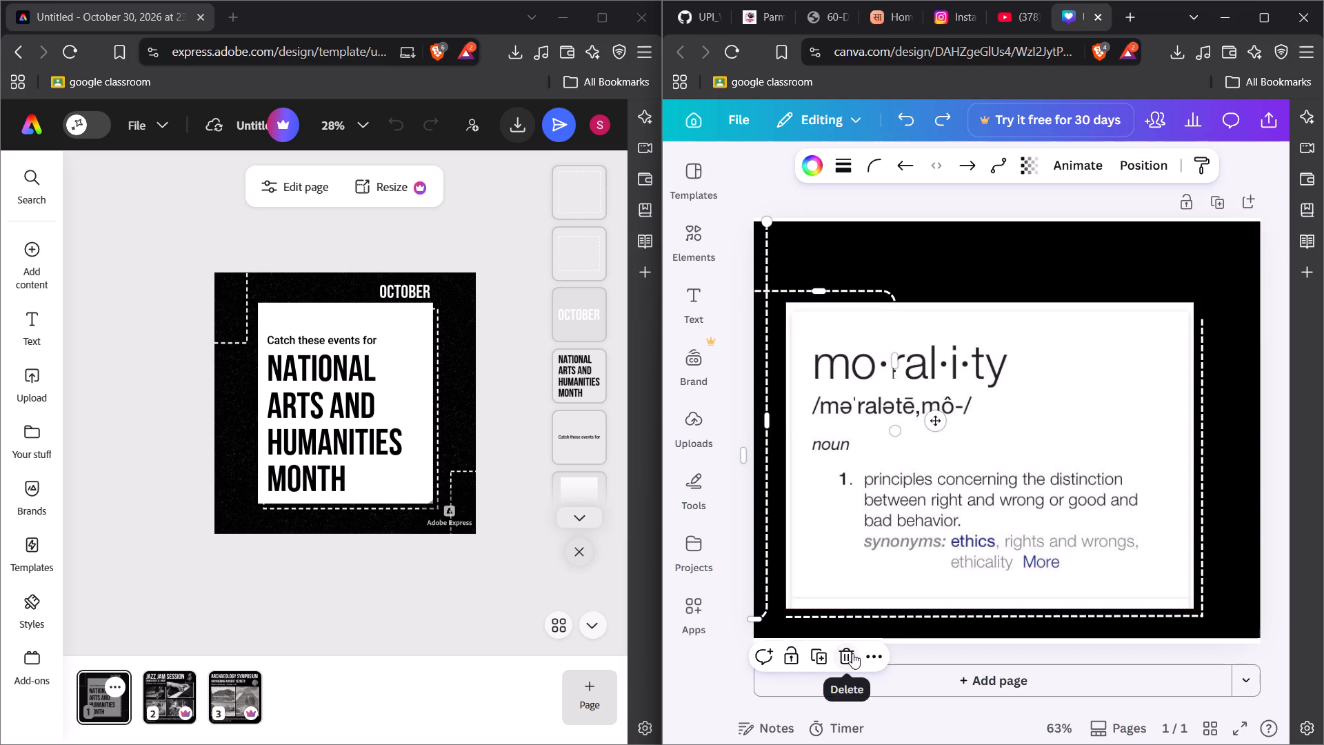
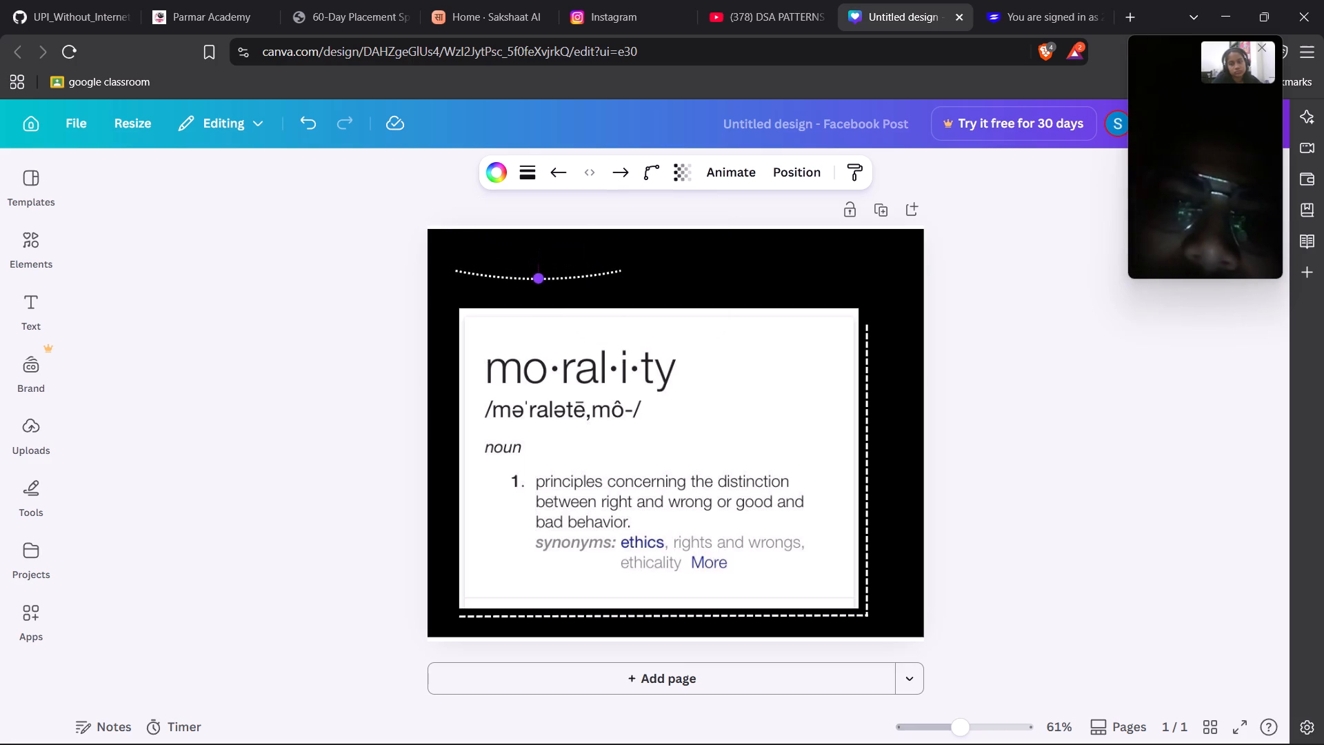
Flatten the curved dotted line above the definition image and change its line type to Elbowed.
{"action": "left_click_drag", "start_coordinate": [539, 281], "coordinate": [543, 267]}
{"action": "left_click_drag", "start_coordinate": [544, 266], "coordinate": [543, 273]}
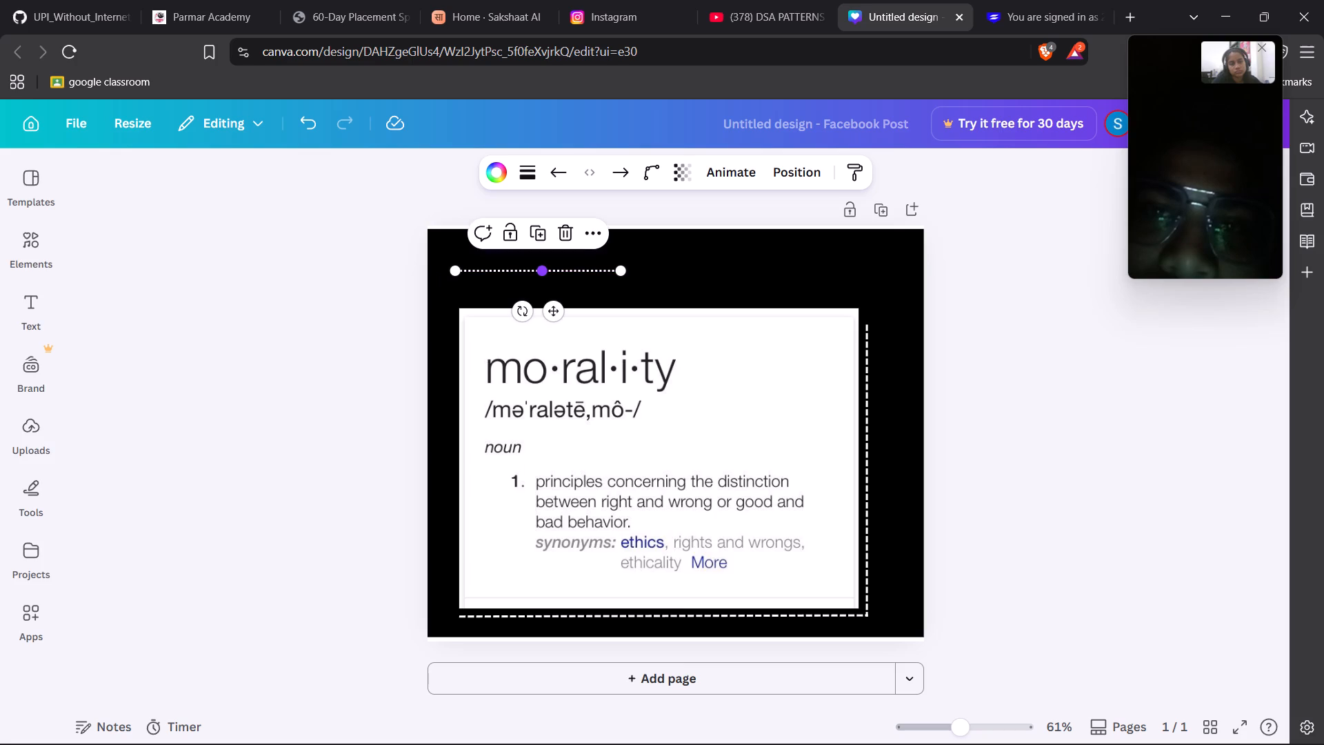
{"action": "left_click", "coordinate": [656, 175]}
{"action": "left_click", "coordinate": [670, 245]}
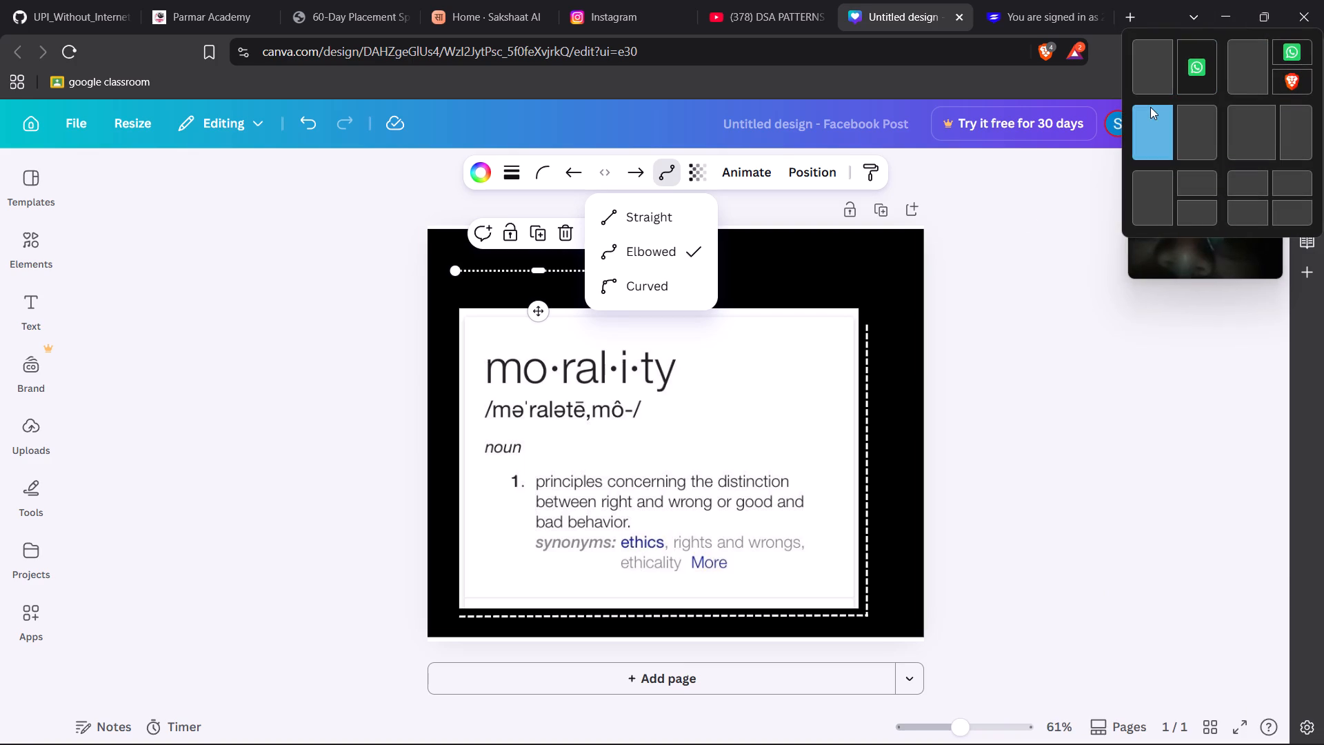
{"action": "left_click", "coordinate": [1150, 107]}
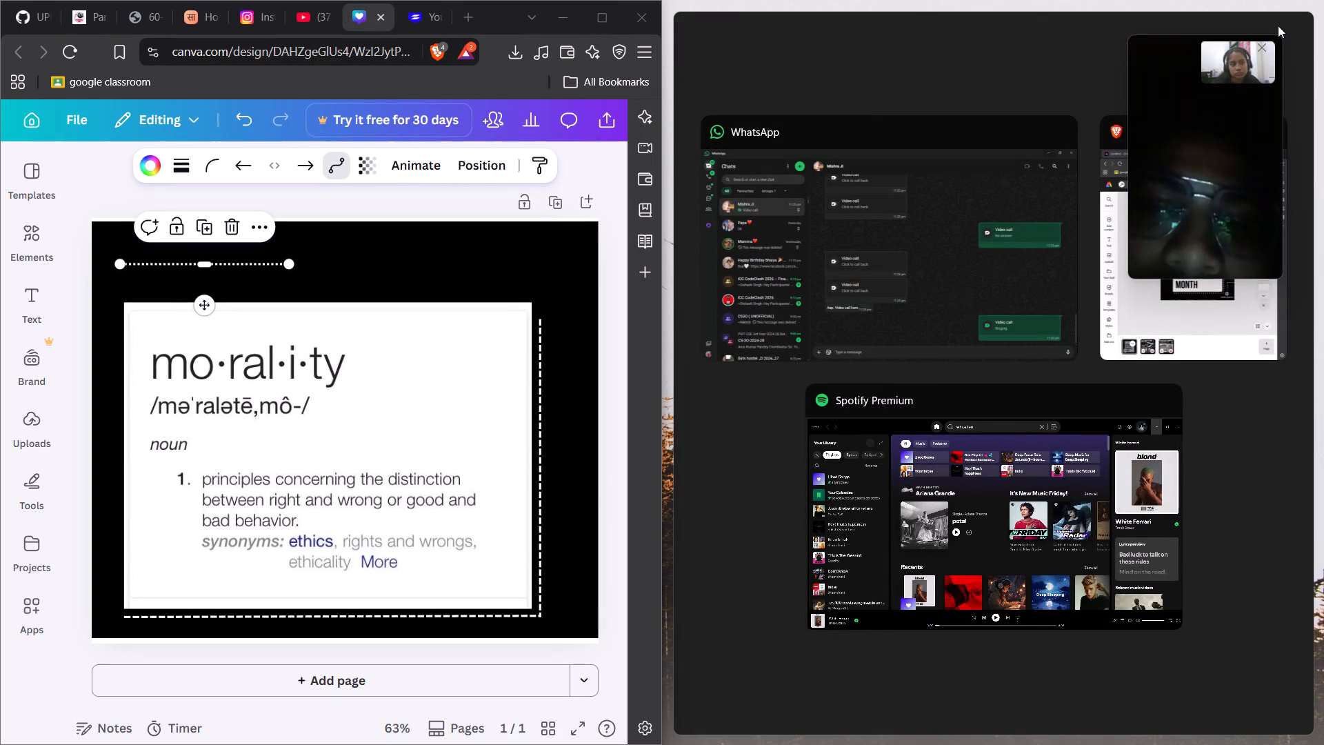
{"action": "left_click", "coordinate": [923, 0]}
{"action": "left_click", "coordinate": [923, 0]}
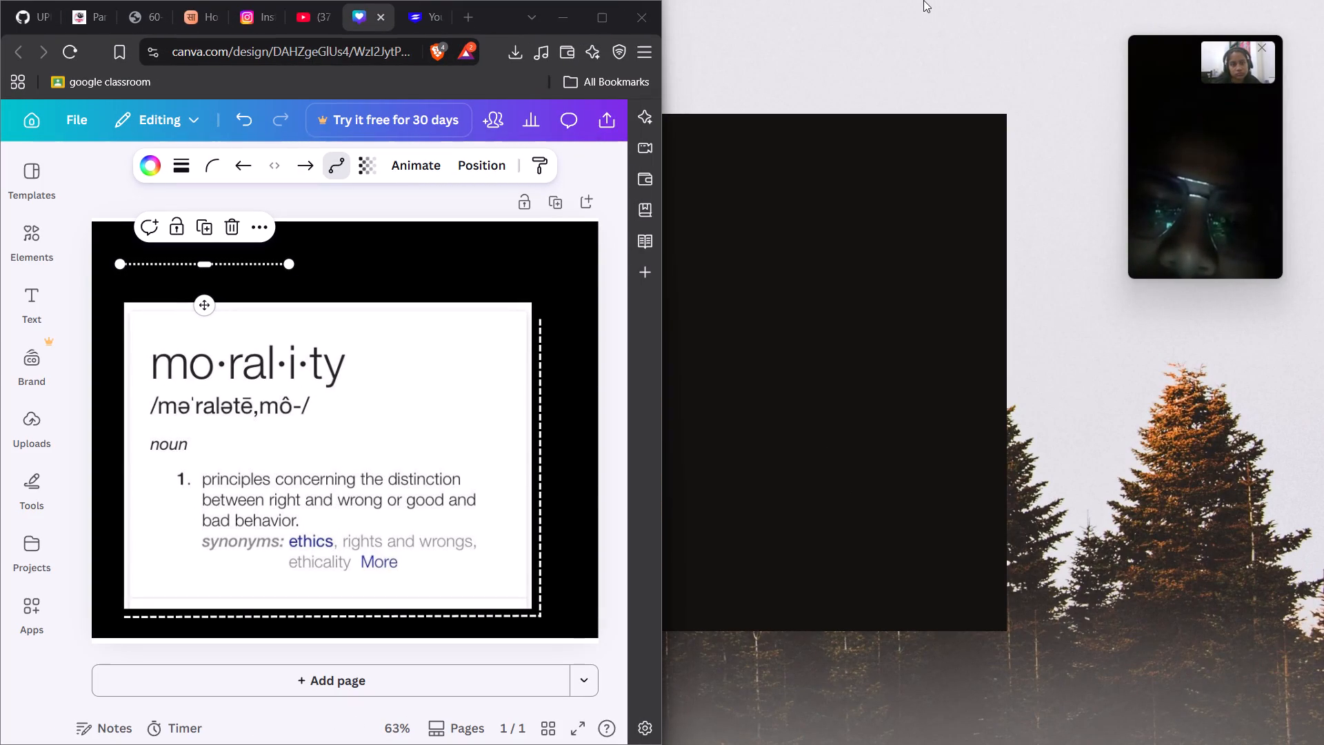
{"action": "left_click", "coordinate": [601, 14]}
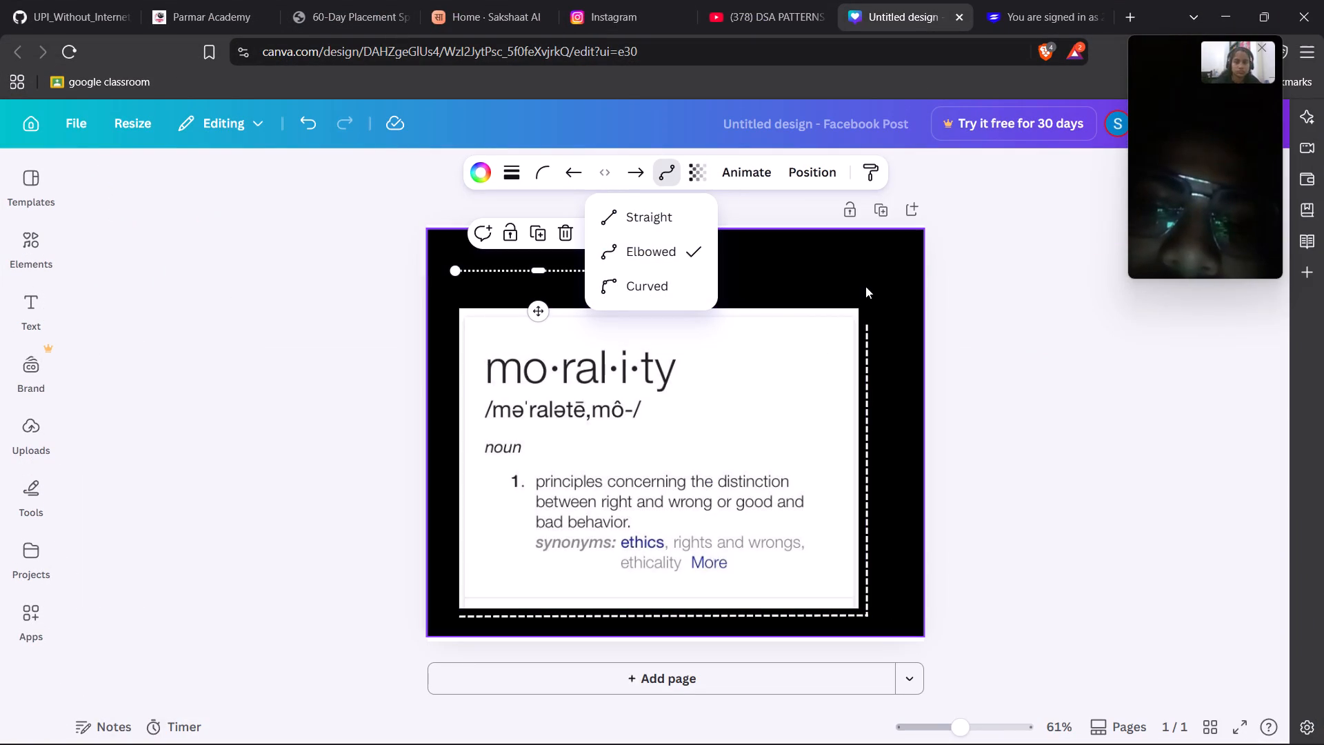
Move the right end of the dotted elbowed line onto the definition image's left edge, level with the morality heading.
{"action": "left_click", "coordinate": [770, 262]}
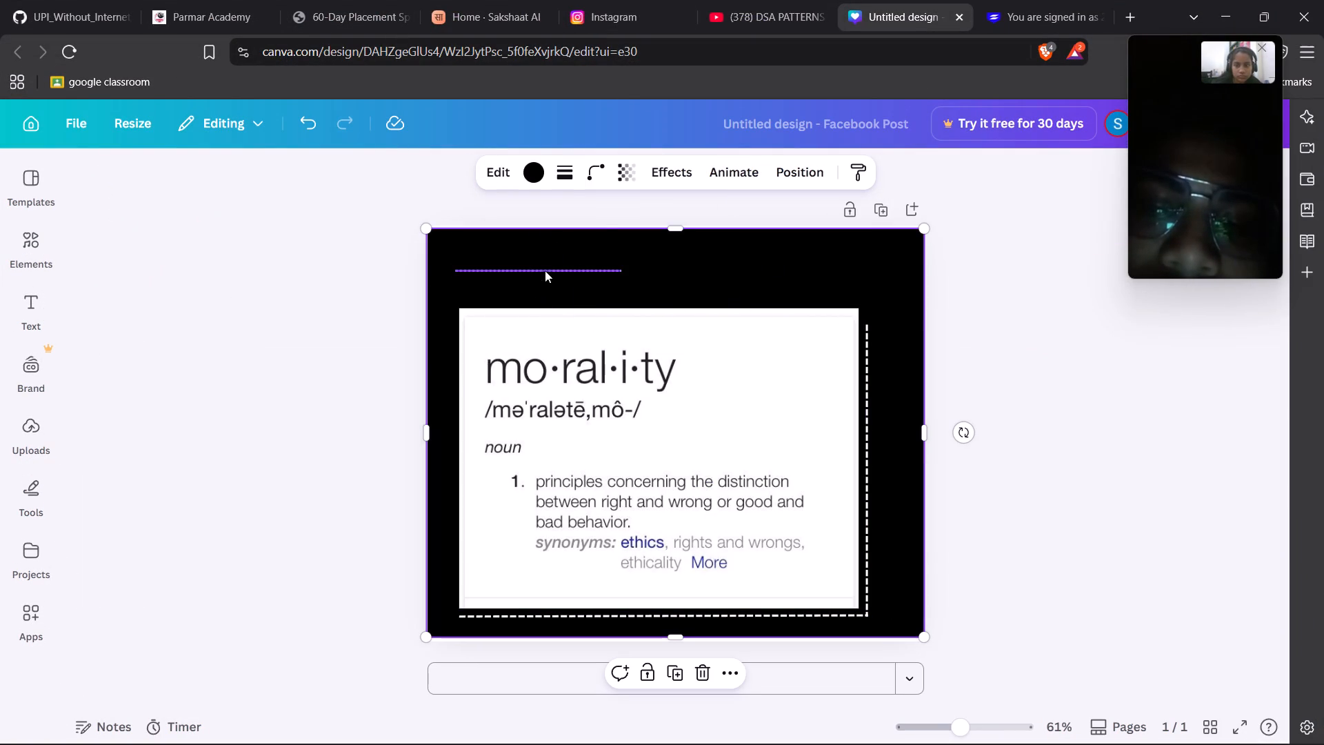
{"action": "left_click", "coordinate": [545, 272]}
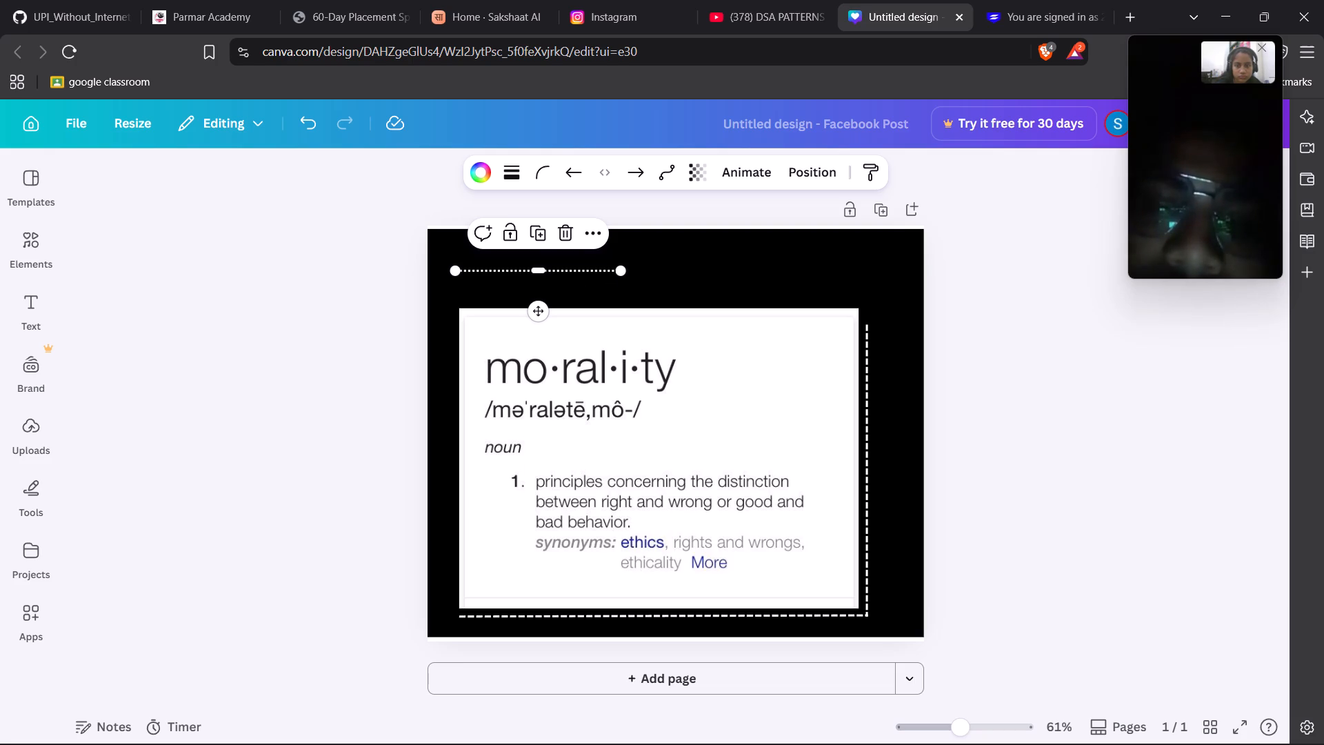
{"action": "left_click_drag", "start_coordinate": [621, 268], "coordinate": [563, 295]}
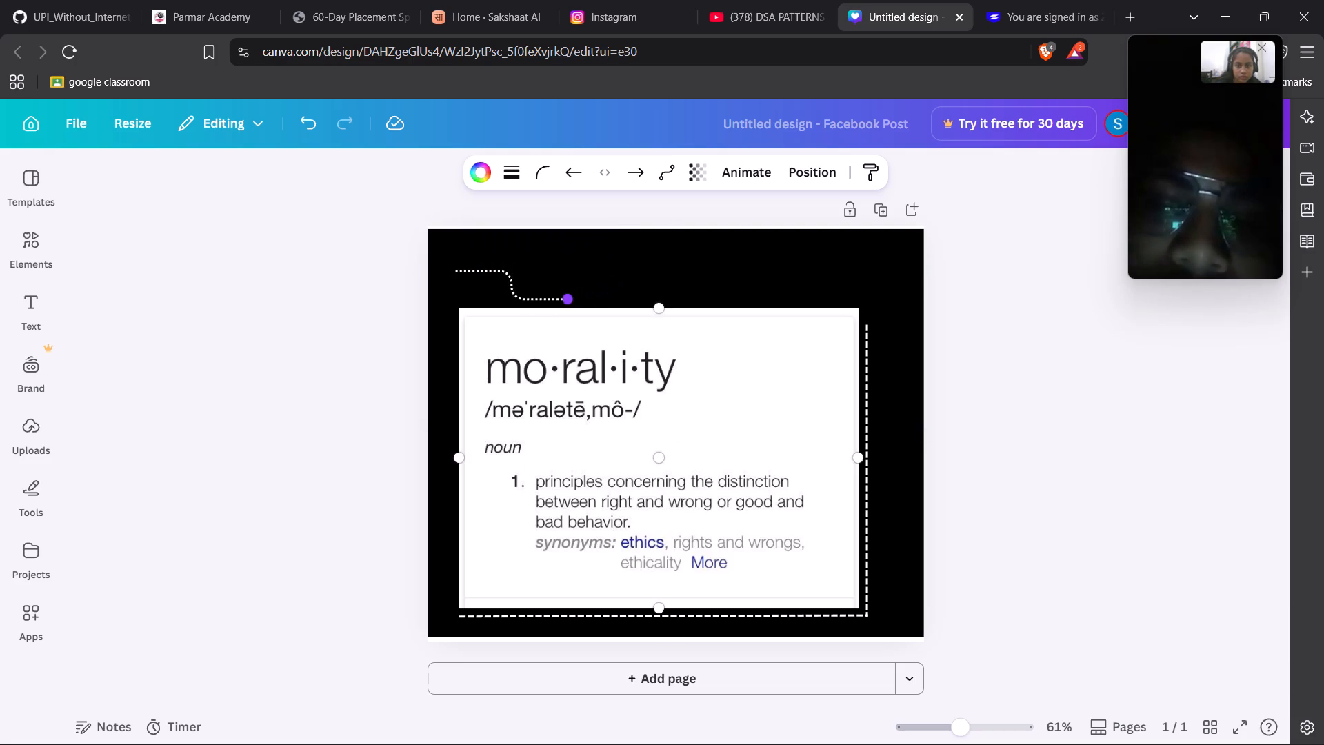
{"action": "left_click_drag", "start_coordinate": [563, 295], "coordinate": [454, 293]}
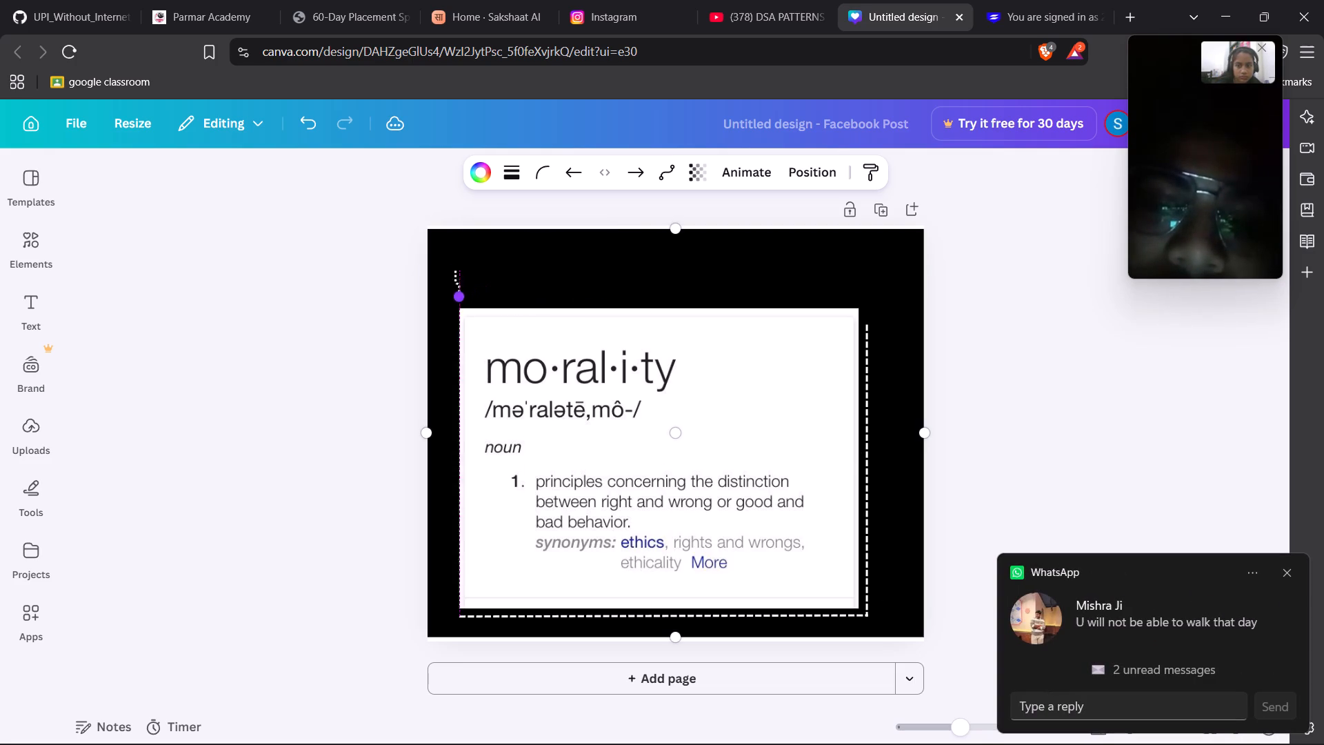
{"action": "left_click_drag", "start_coordinate": [454, 293], "coordinate": [438, 331]}
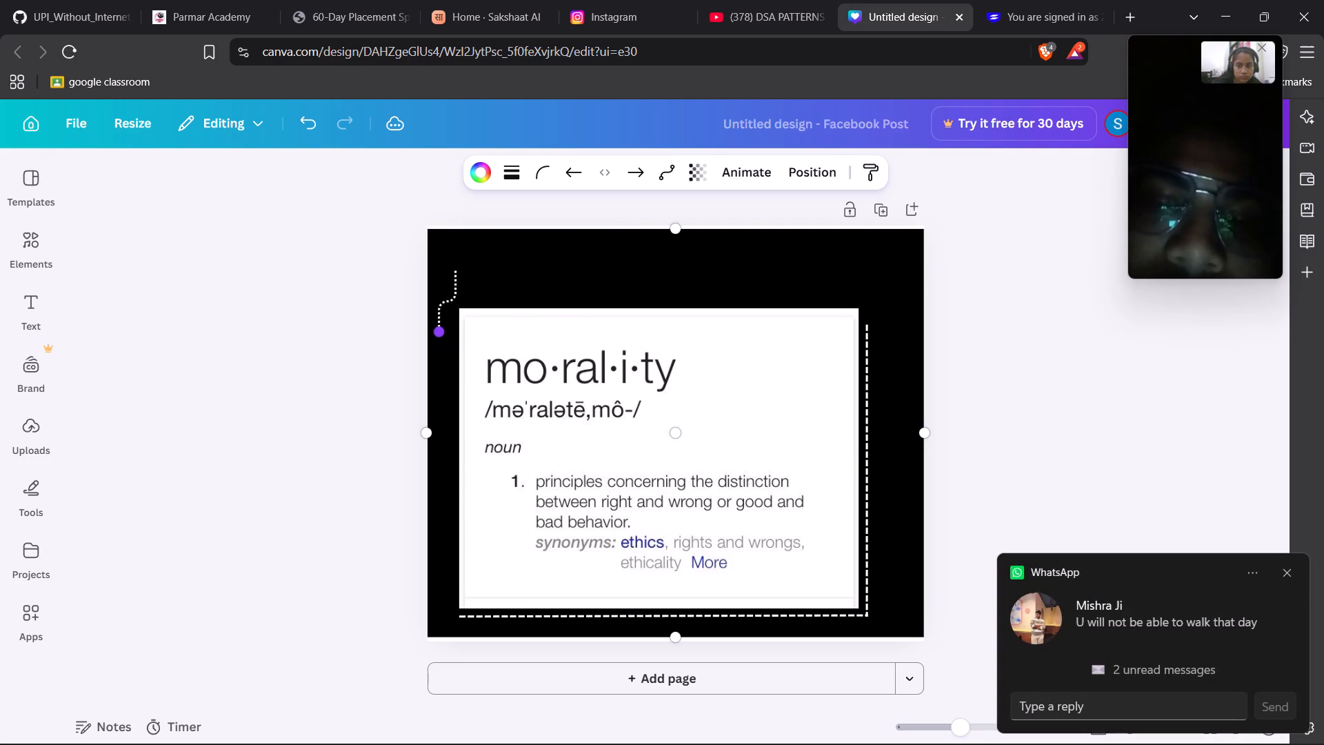
{"action": "left_click_drag", "start_coordinate": [438, 331], "coordinate": [448, 363]}
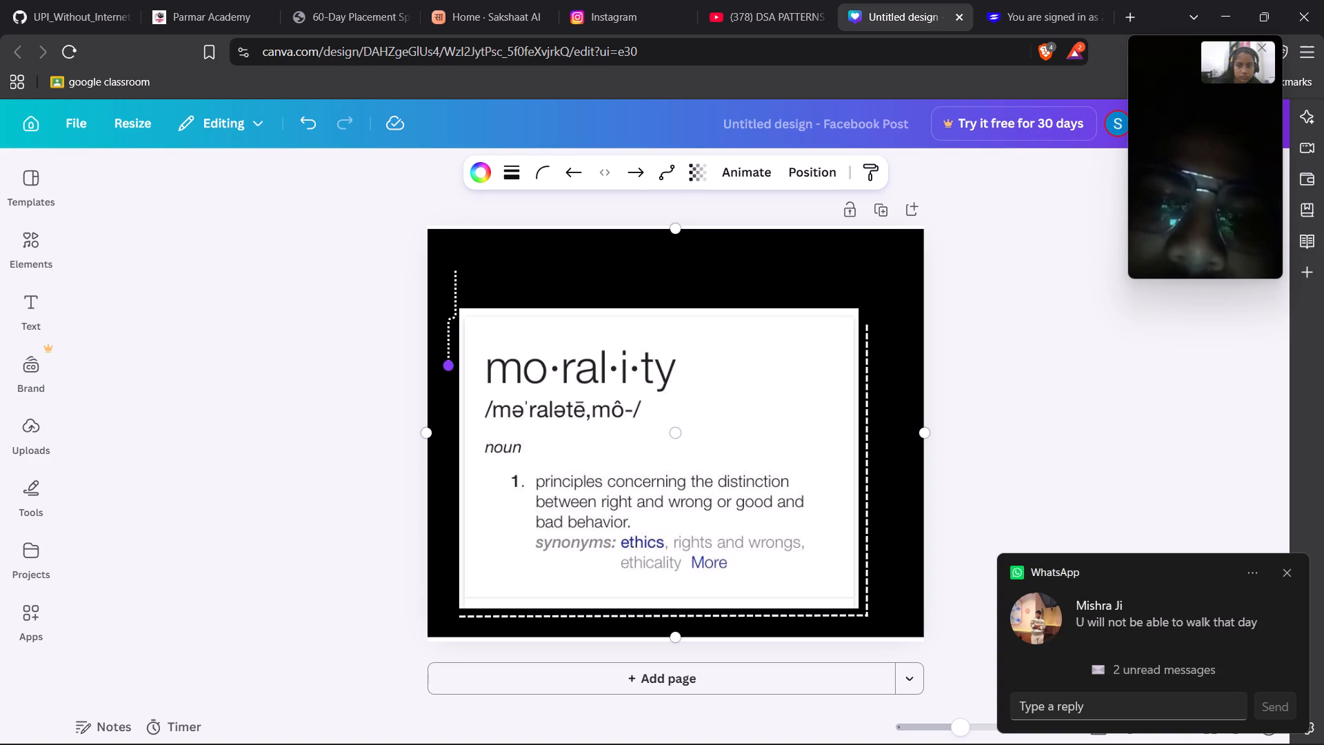
{"action": "left_click_drag", "start_coordinate": [448, 363], "coordinate": [455, 366]}
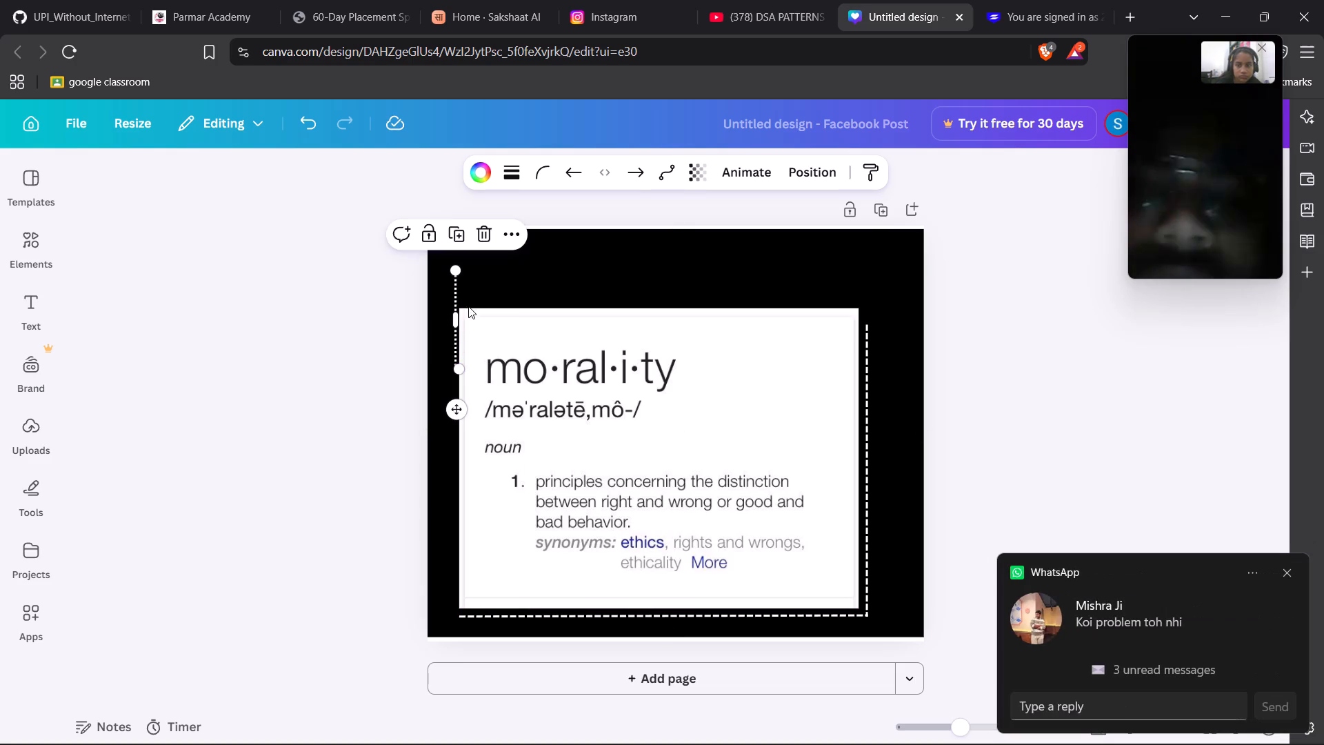
Move the dotted line's upper end to the black background's top-left corner so it runs down and bends into the definition image.
{"action": "left_click_drag", "start_coordinate": [454, 272], "coordinate": [430, 262]}
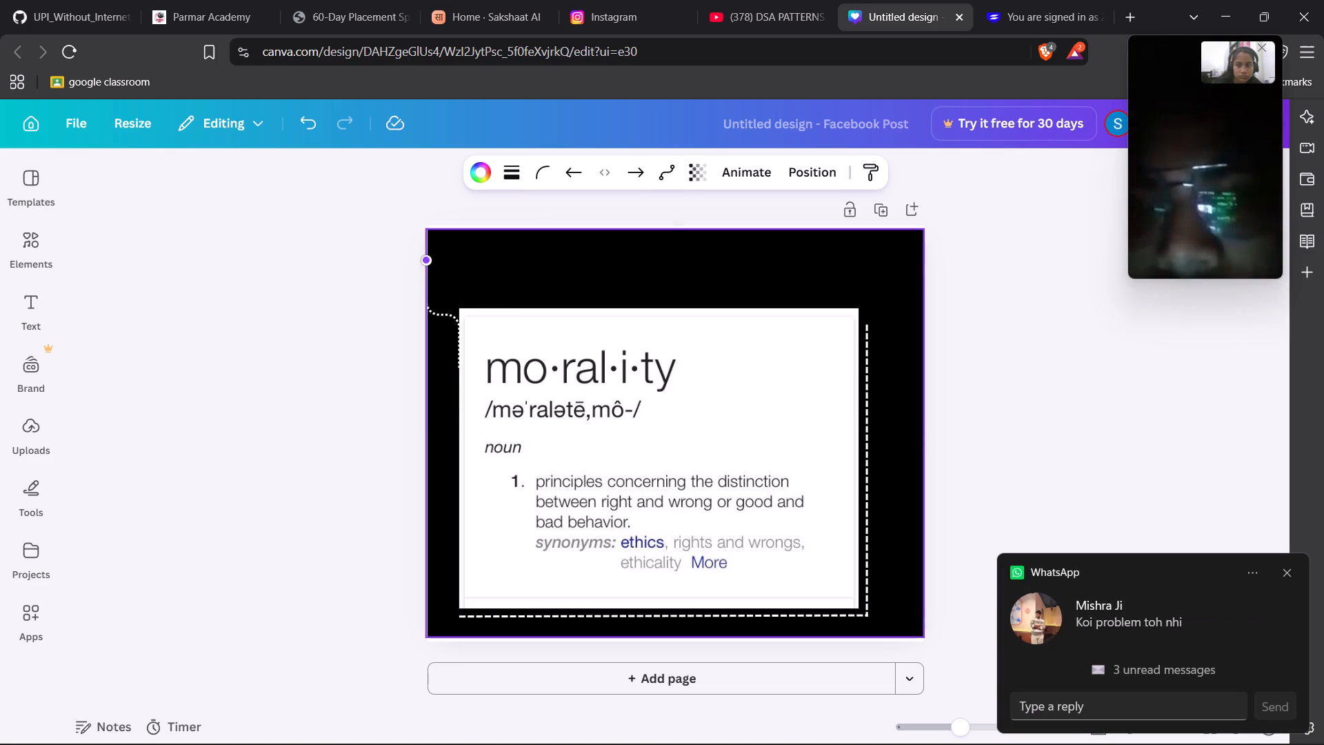
{"action": "left_click_drag", "start_coordinate": [430, 262], "coordinate": [409, 299]}
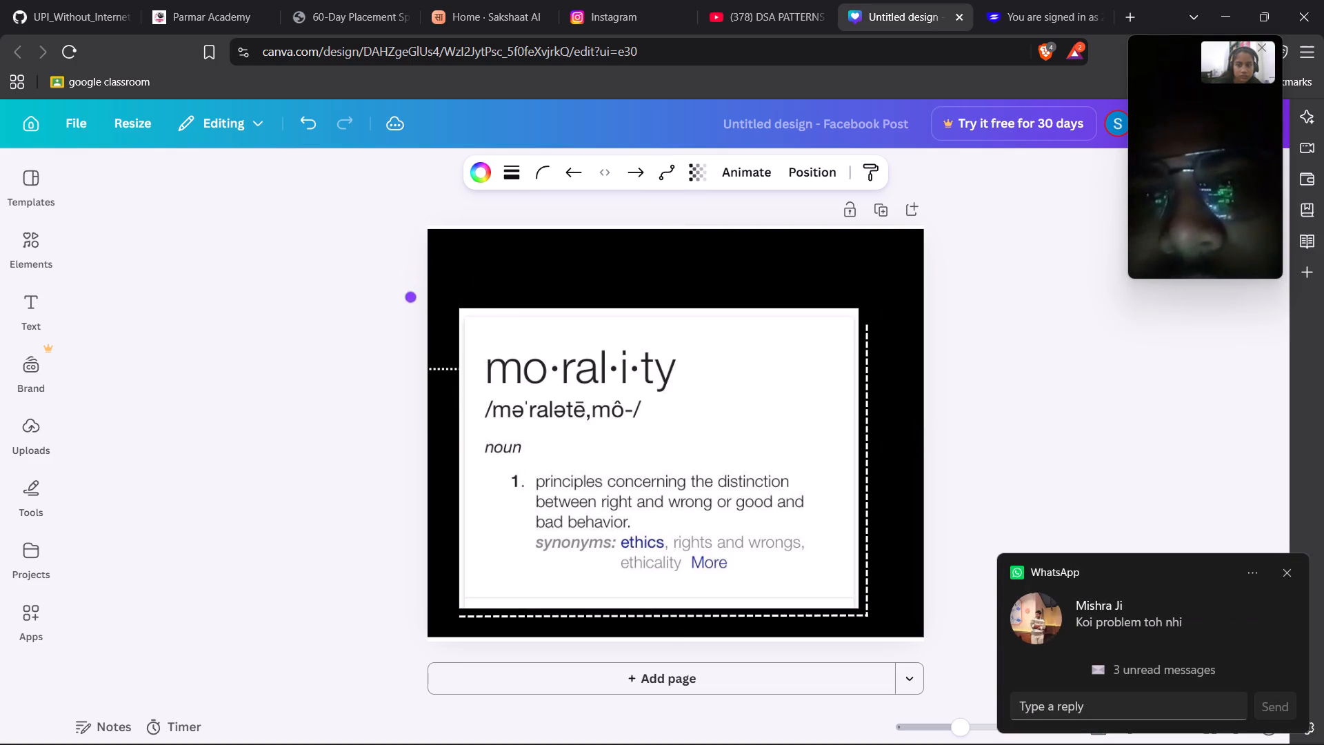
{"action": "left_click_drag", "start_coordinate": [409, 299], "coordinate": [459, 235]}
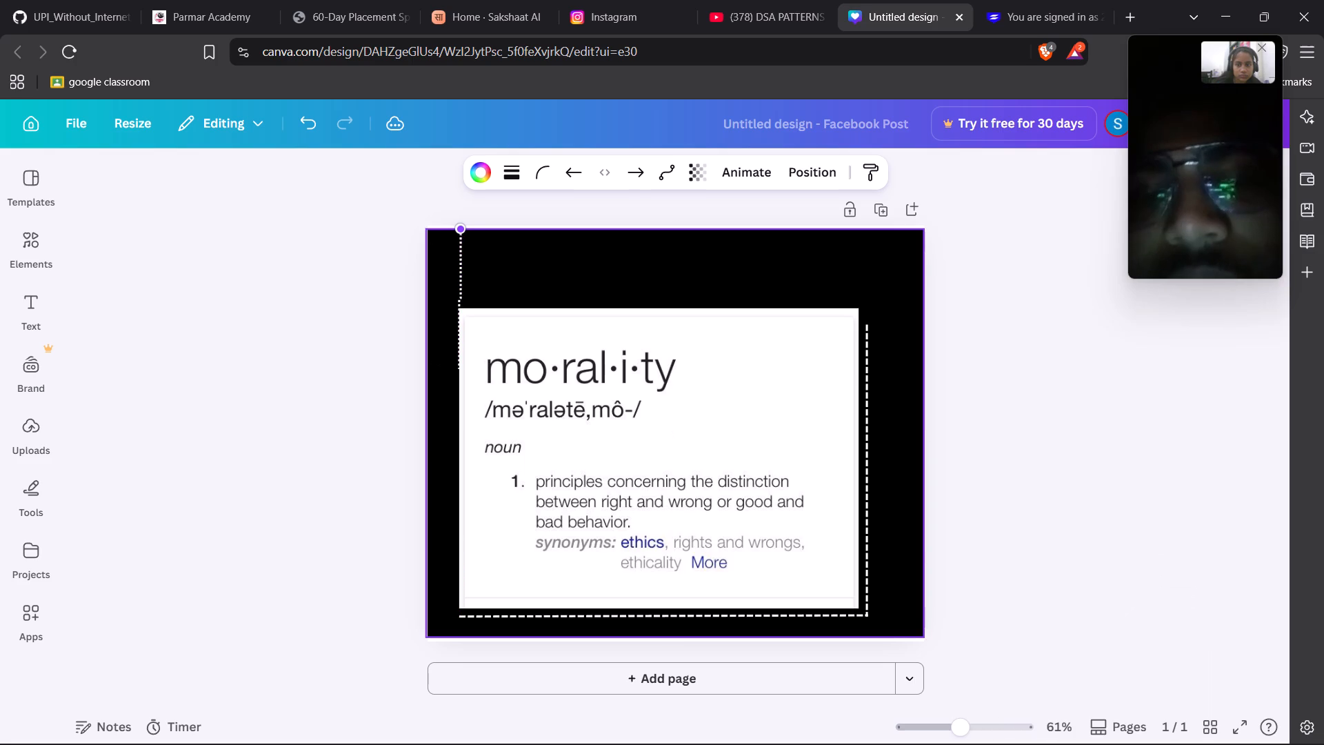
{"action": "left_click_drag", "start_coordinate": [459, 235], "coordinate": [435, 226]}
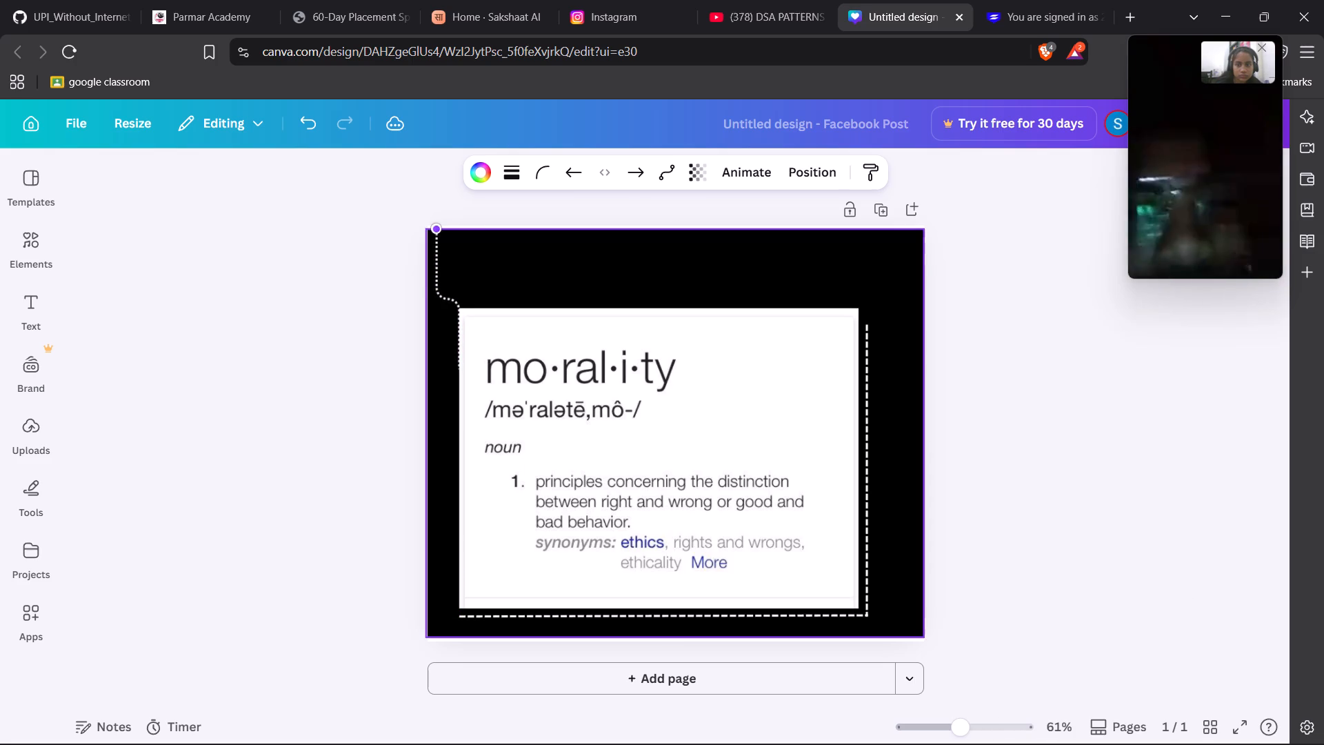
{"action": "left_click_drag", "start_coordinate": [435, 226], "coordinate": [428, 230]}
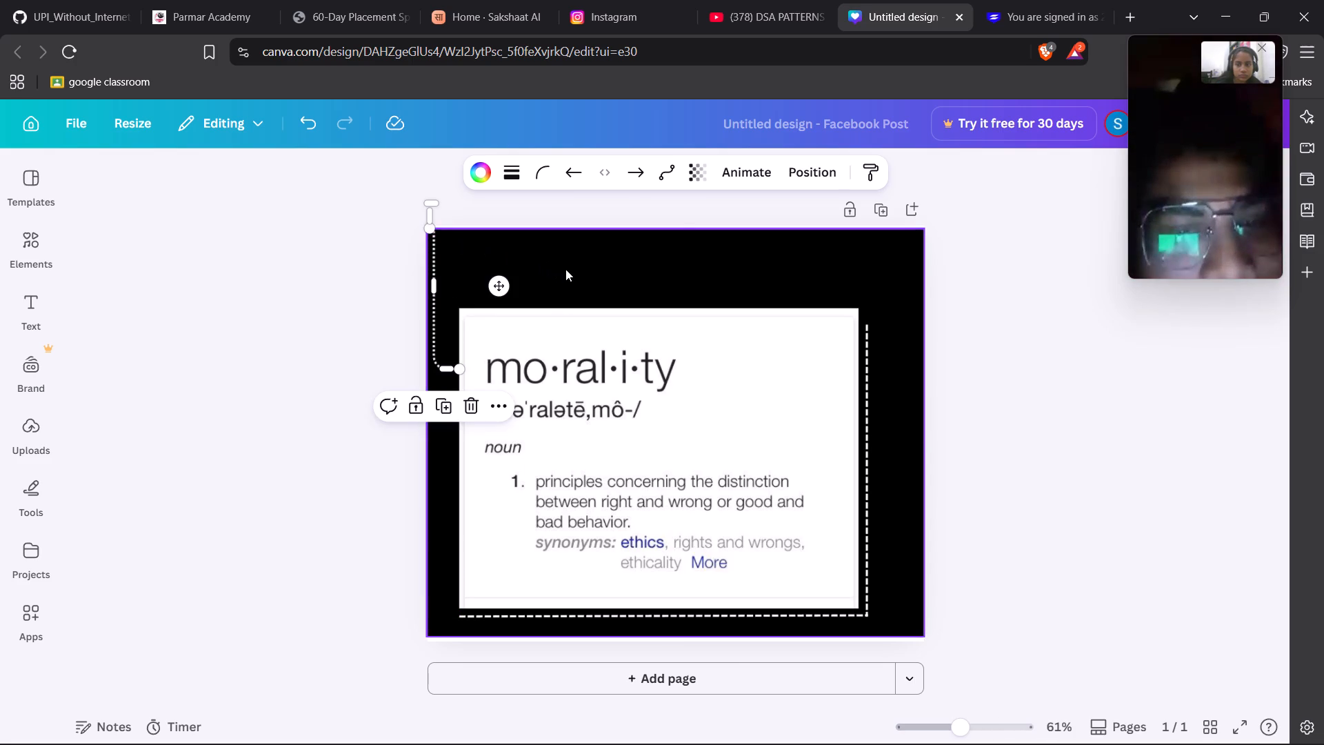
{"action": "left_click", "coordinate": [567, 268]}
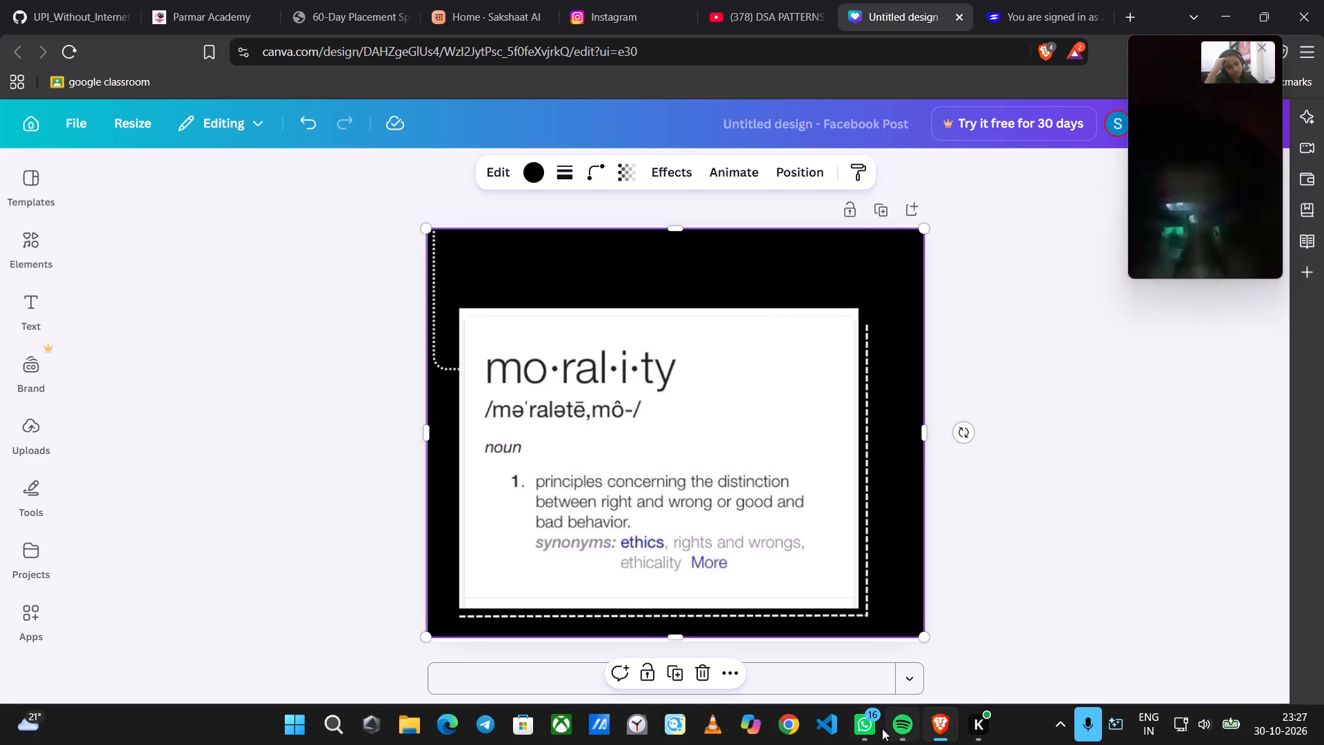
Switch to WhatsApp.
{"action": "left_click", "coordinate": [859, 722]}
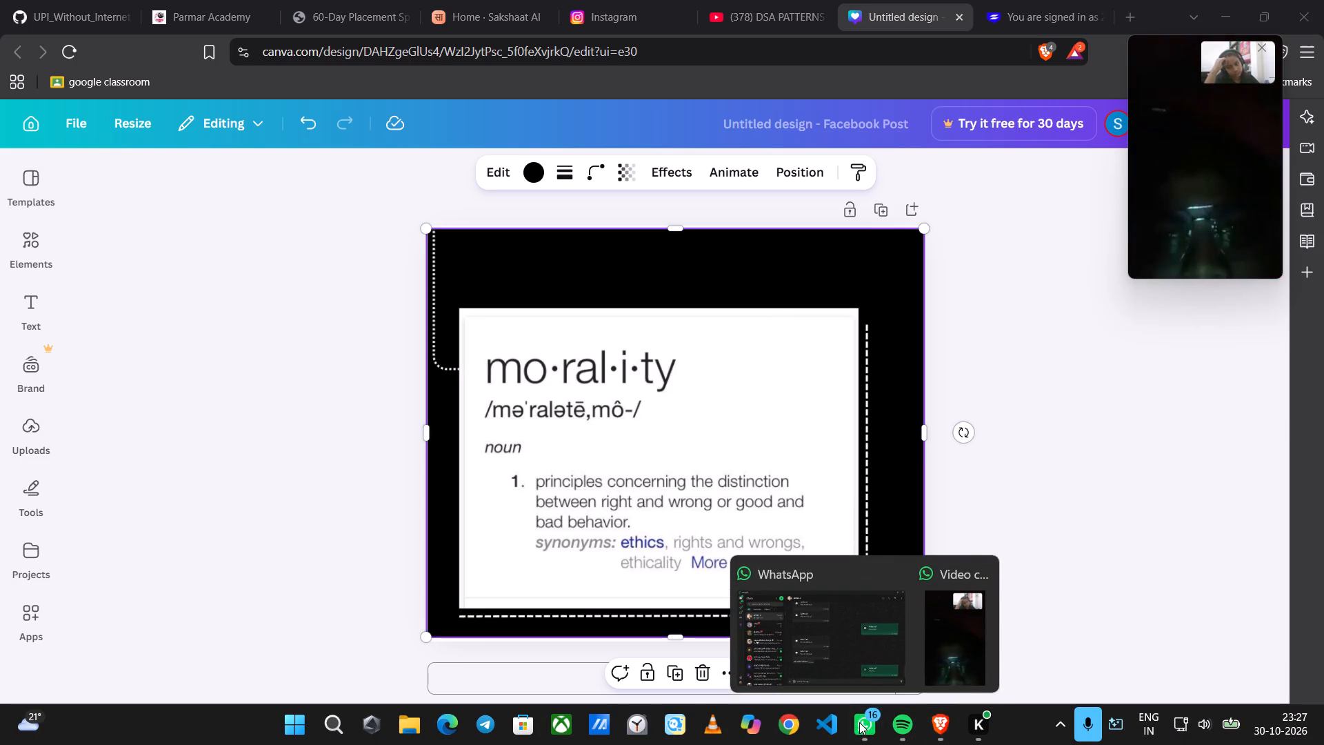
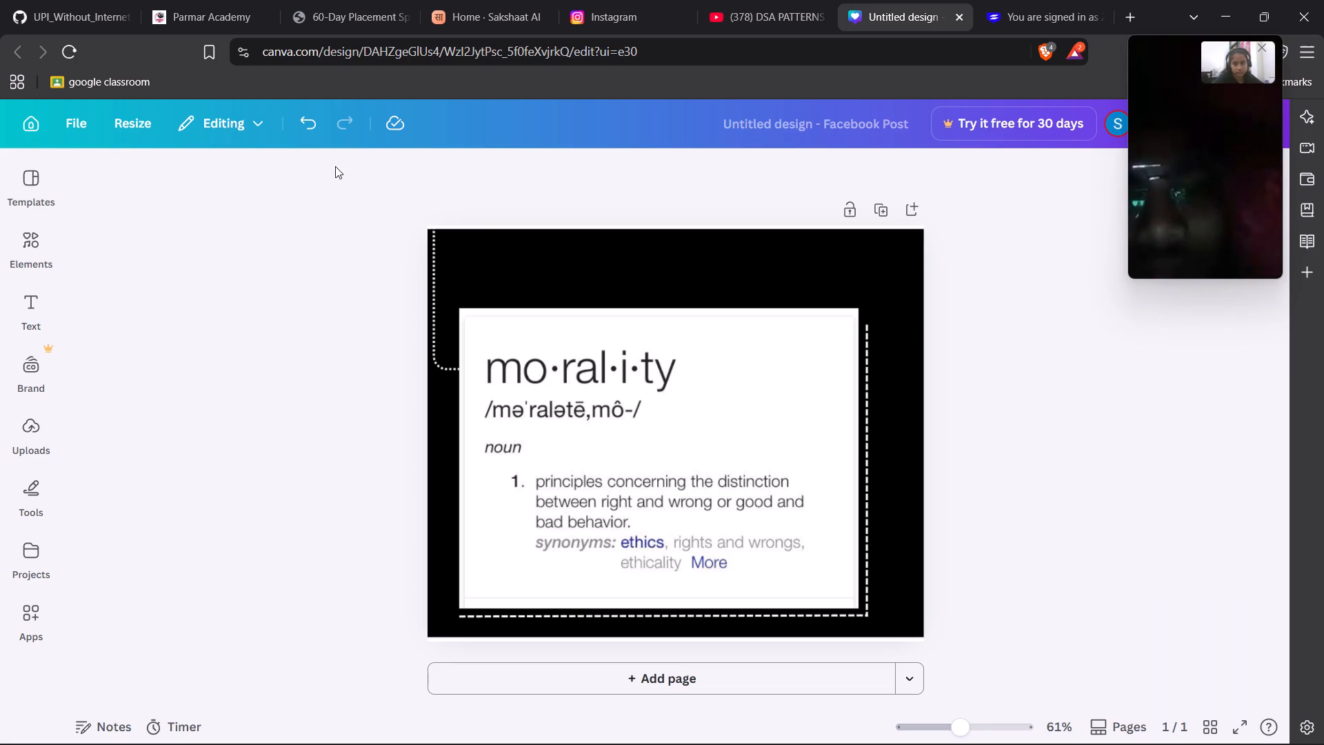
Delete the rounded dotted connector at the design's upper-left corner.
{"action": "left_click", "coordinate": [434, 247]}
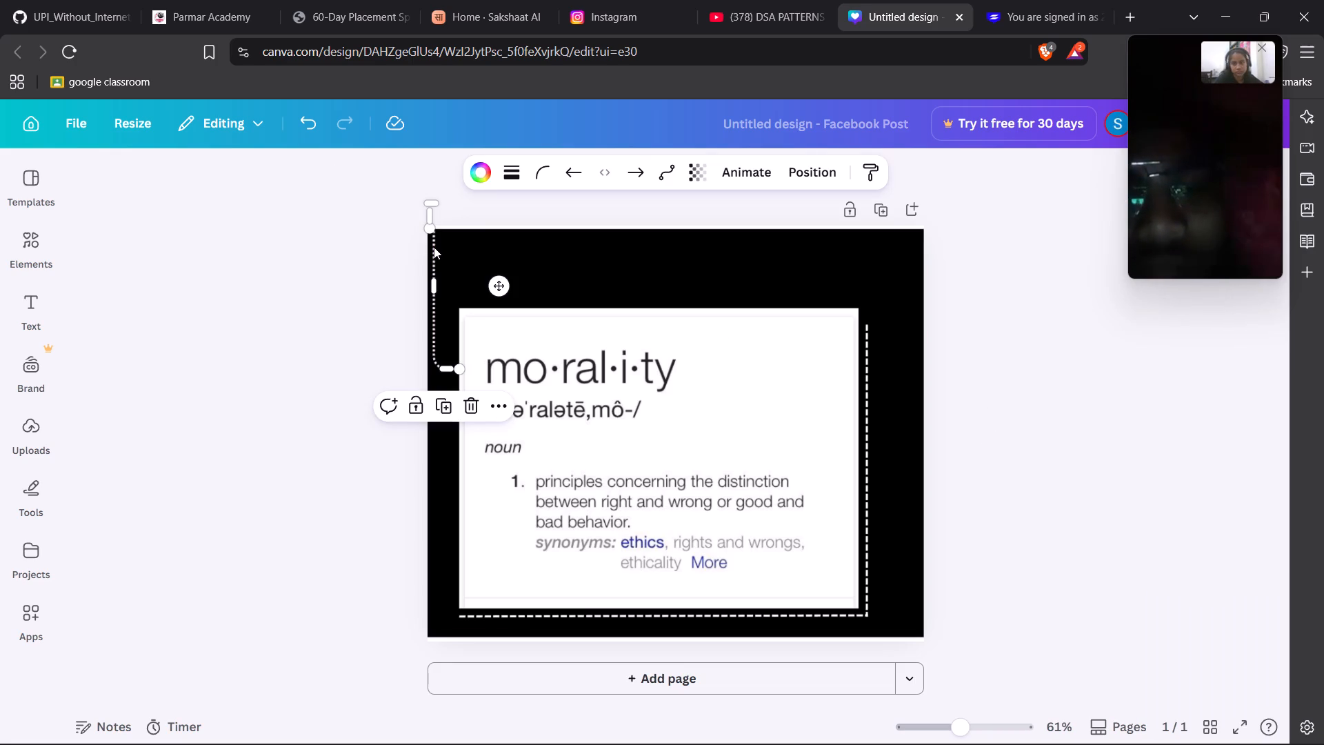
{"action": "left_click", "coordinate": [471, 407]}
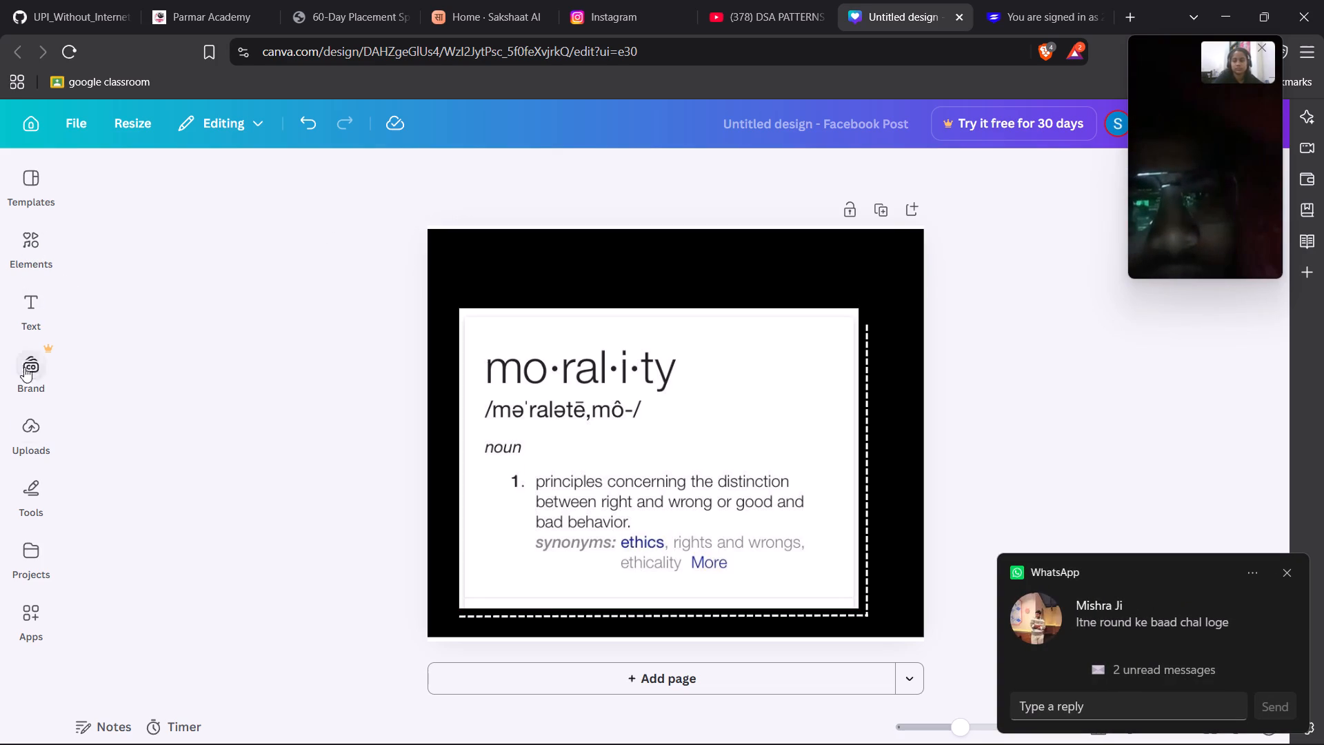
Add another dashed line and place it horizontally across the definition image's upper-right area, its right end at the vertical dashed line's top.
{"action": "left_click", "coordinate": [32, 497]}
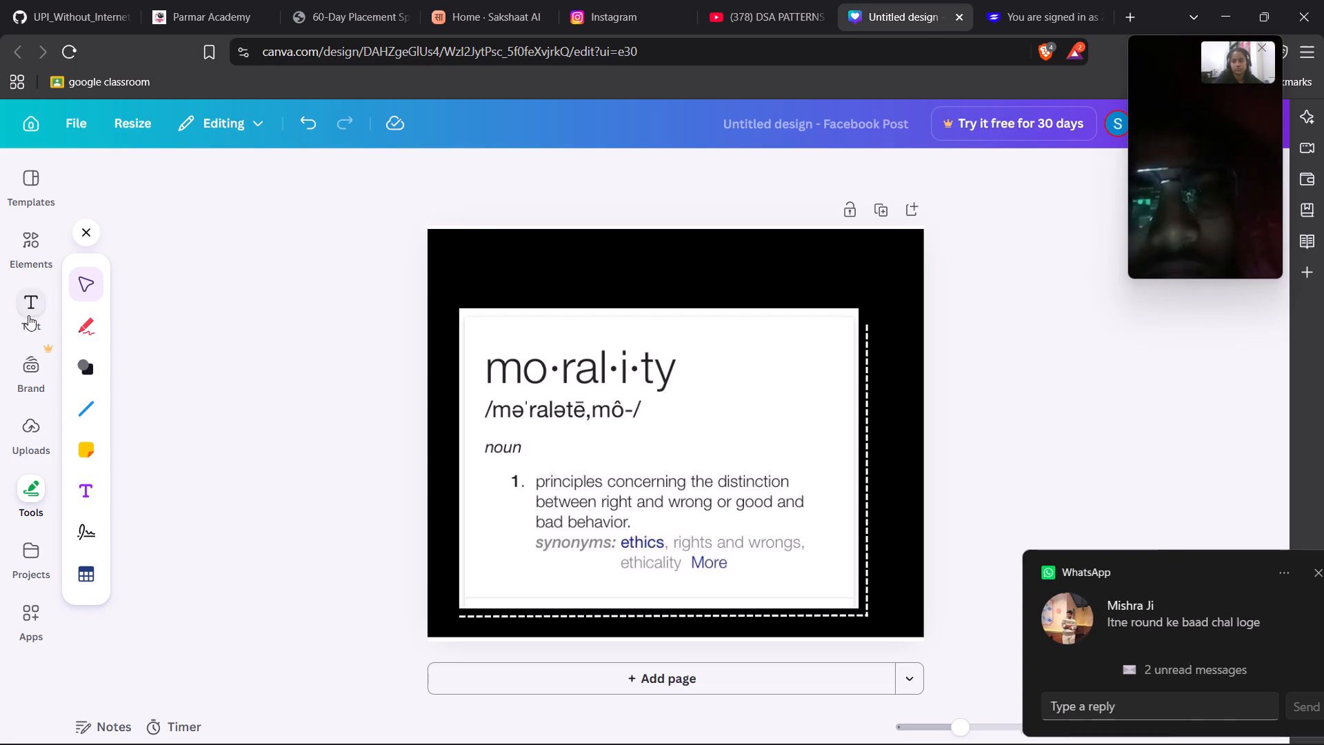
{"action": "left_click", "coordinate": [46, 239]}
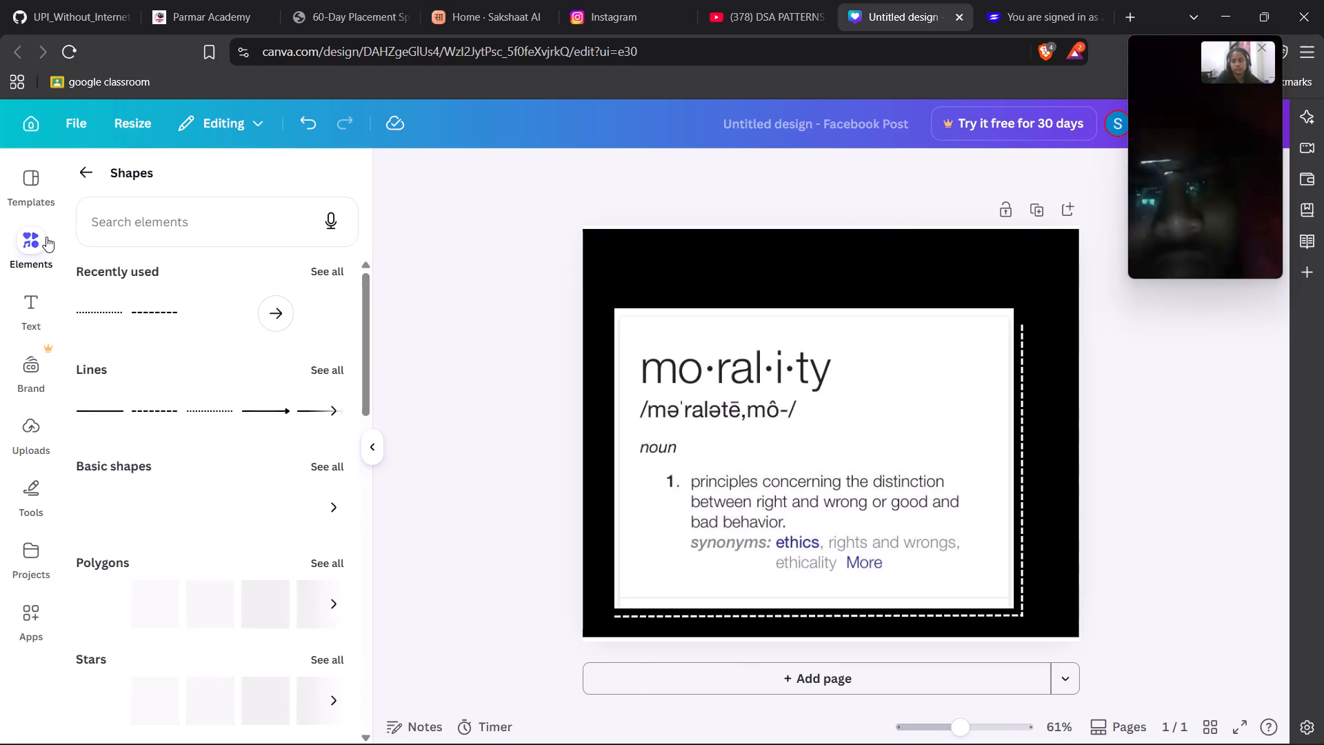
{"action": "left_click", "coordinate": [154, 305]}
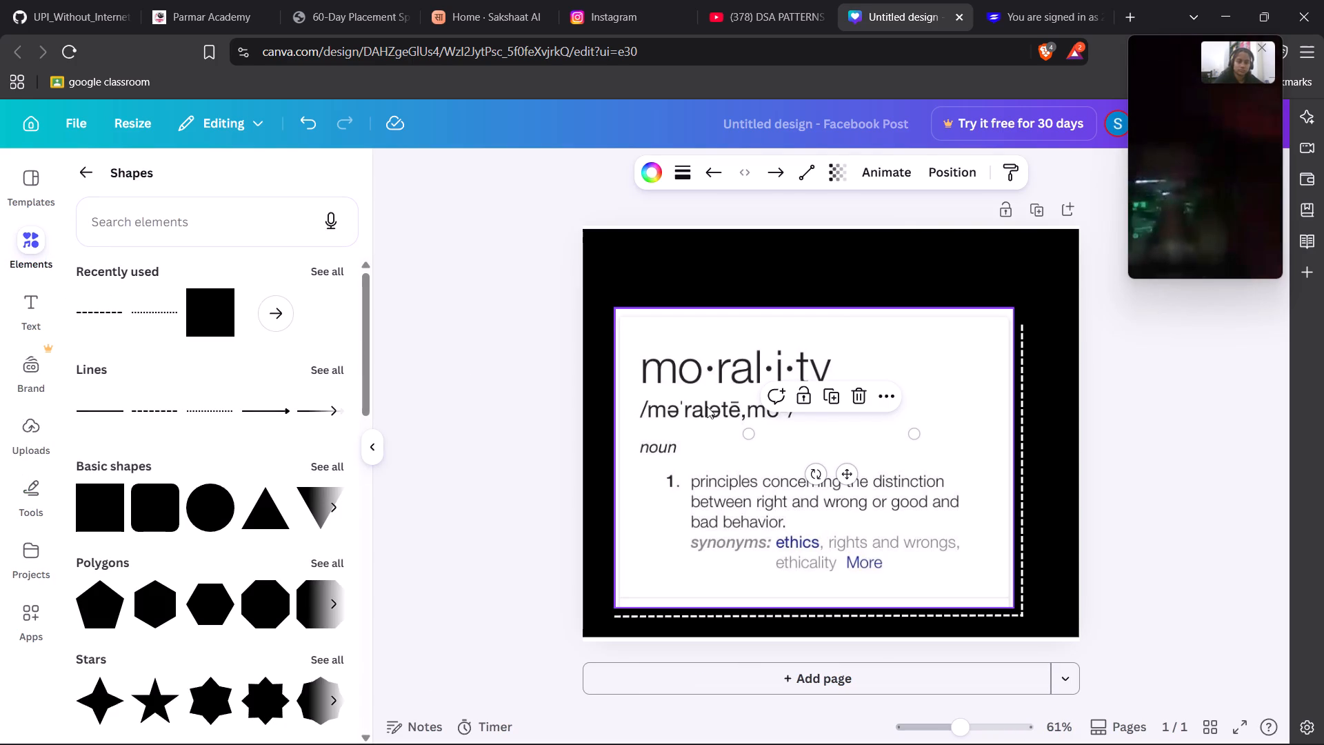
{"action": "left_click_drag", "start_coordinate": [853, 437], "coordinate": [875, 417]}
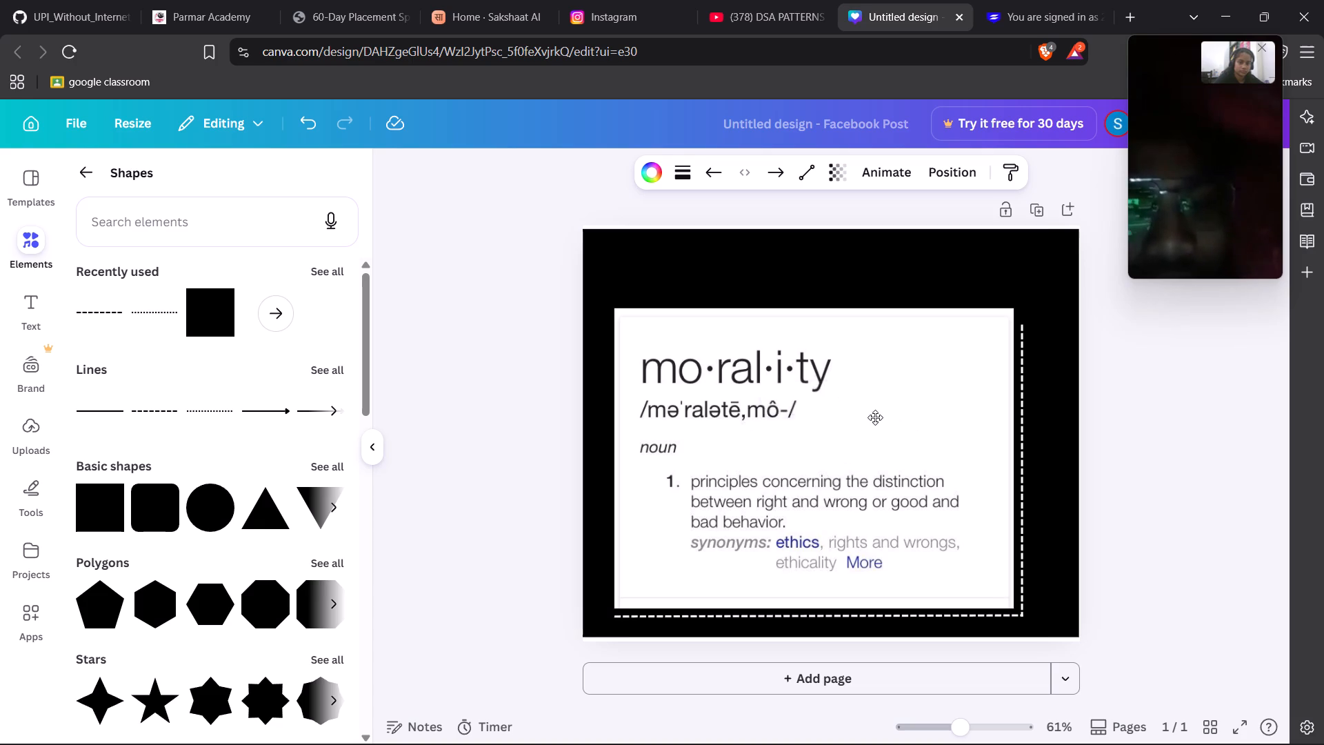
{"action": "left_click_drag", "start_coordinate": [875, 417], "coordinate": [965, 328]}
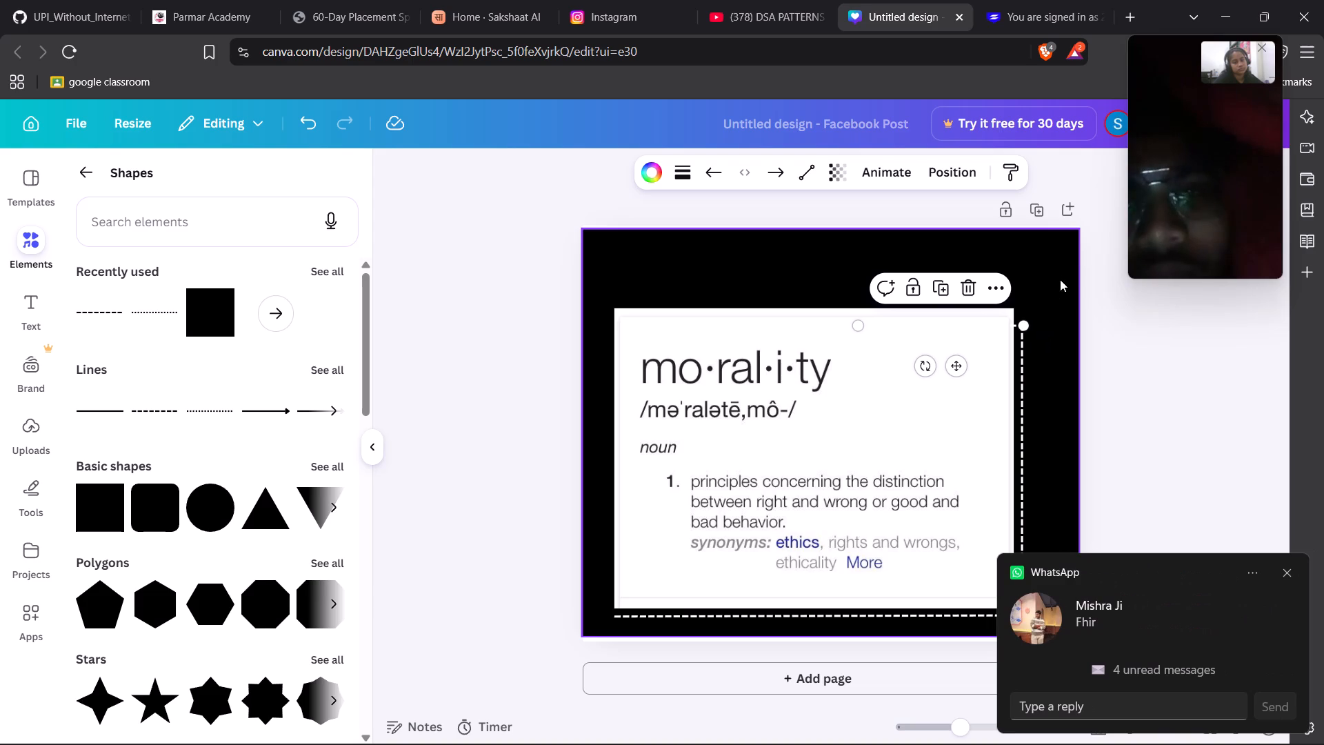
Select the black rectangle that fills the page behind the definition image and the dashed lines.
{"action": "left_click", "coordinate": [1057, 258]}
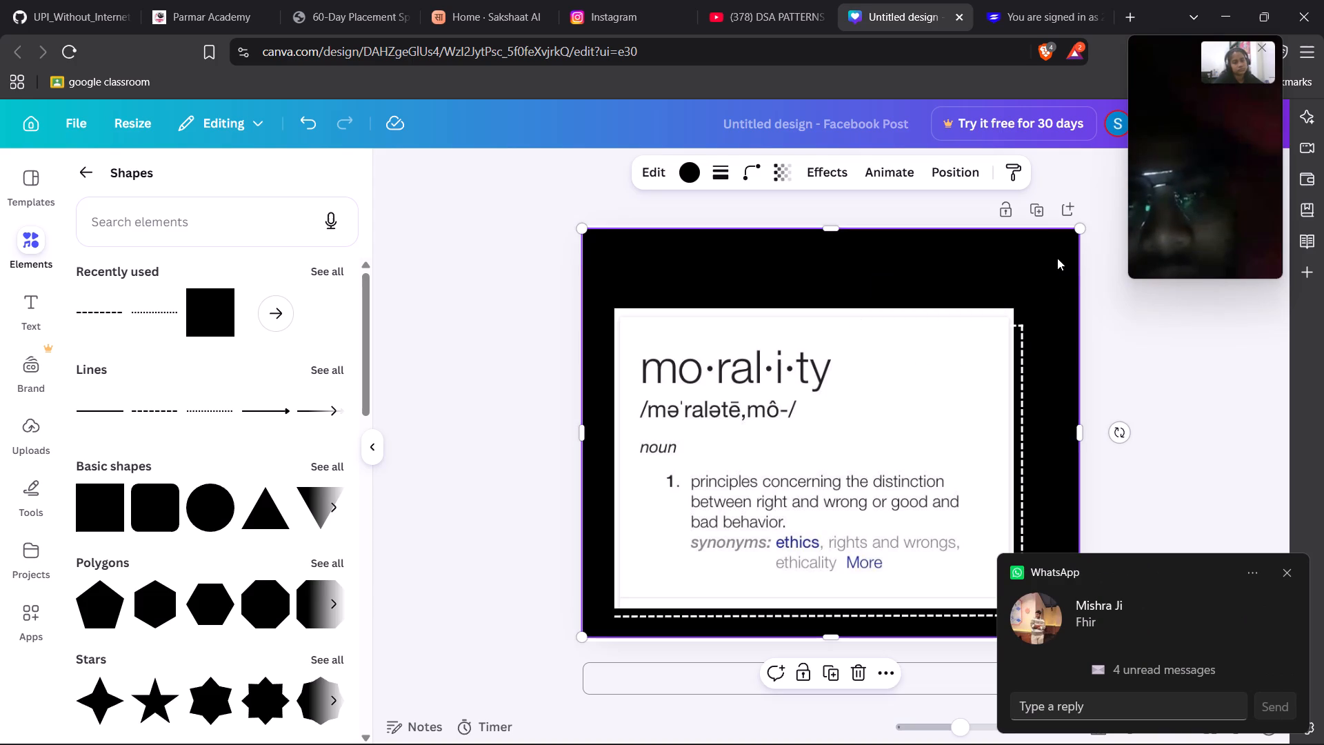
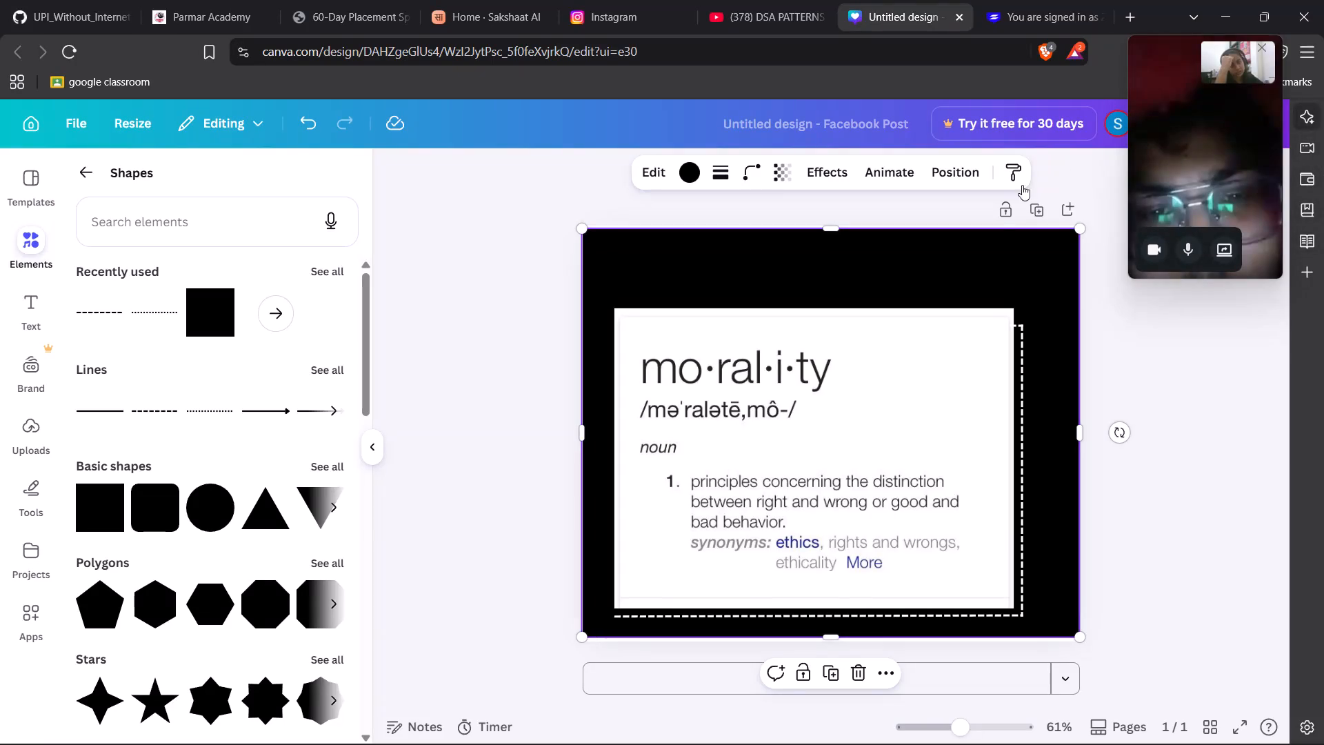
Deselect the background rectangle and download the design as a PNG named morality into the Downloads folder.
{"action": "left_click", "coordinate": [1147, 335]}
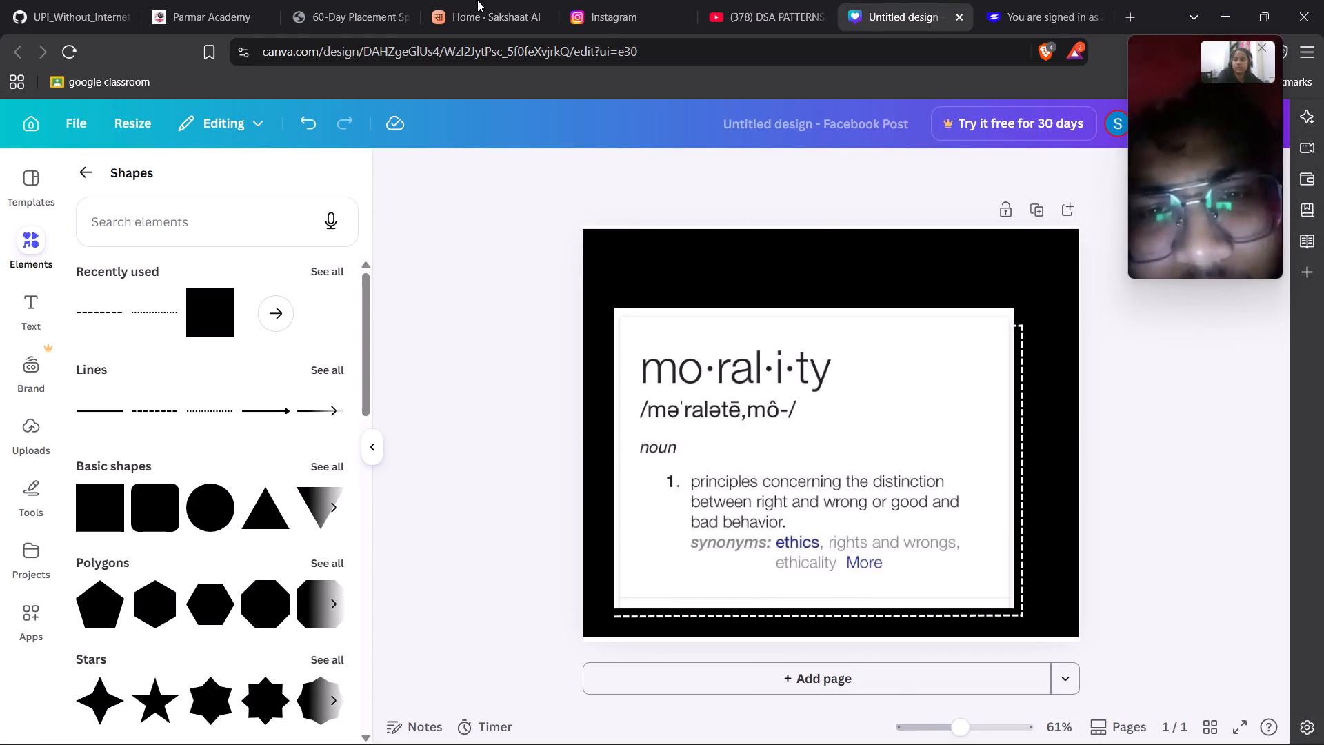
{"action": "left_click", "coordinate": [78, 117]}
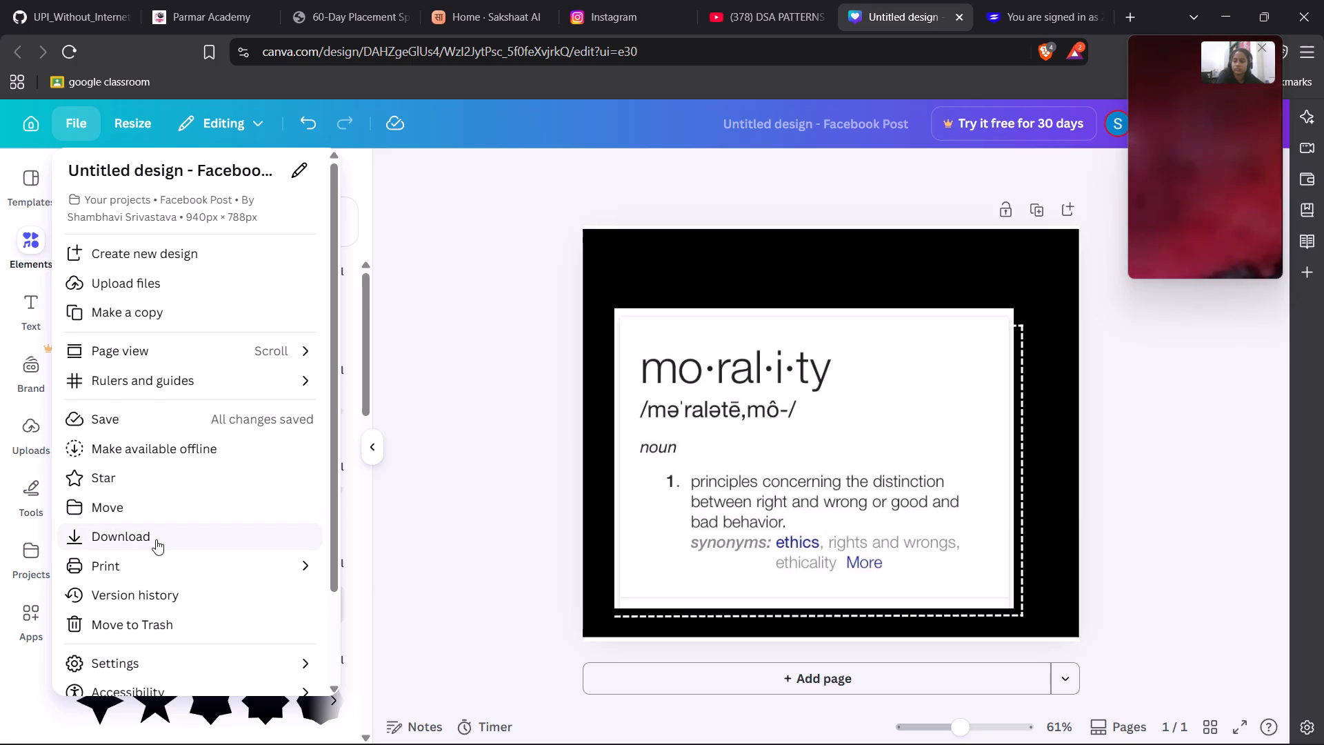
{"action": "left_click", "coordinate": [156, 539]}
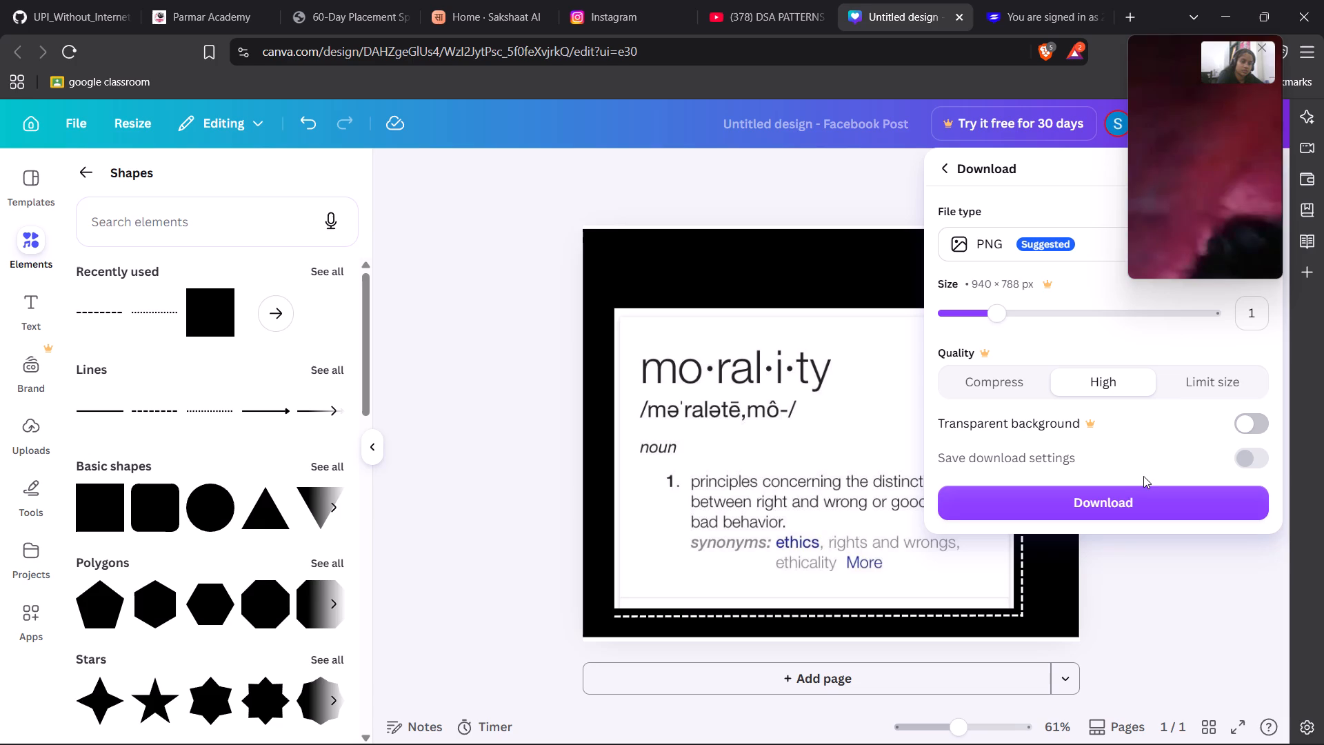
{"action": "left_click", "coordinate": [1137, 495]}
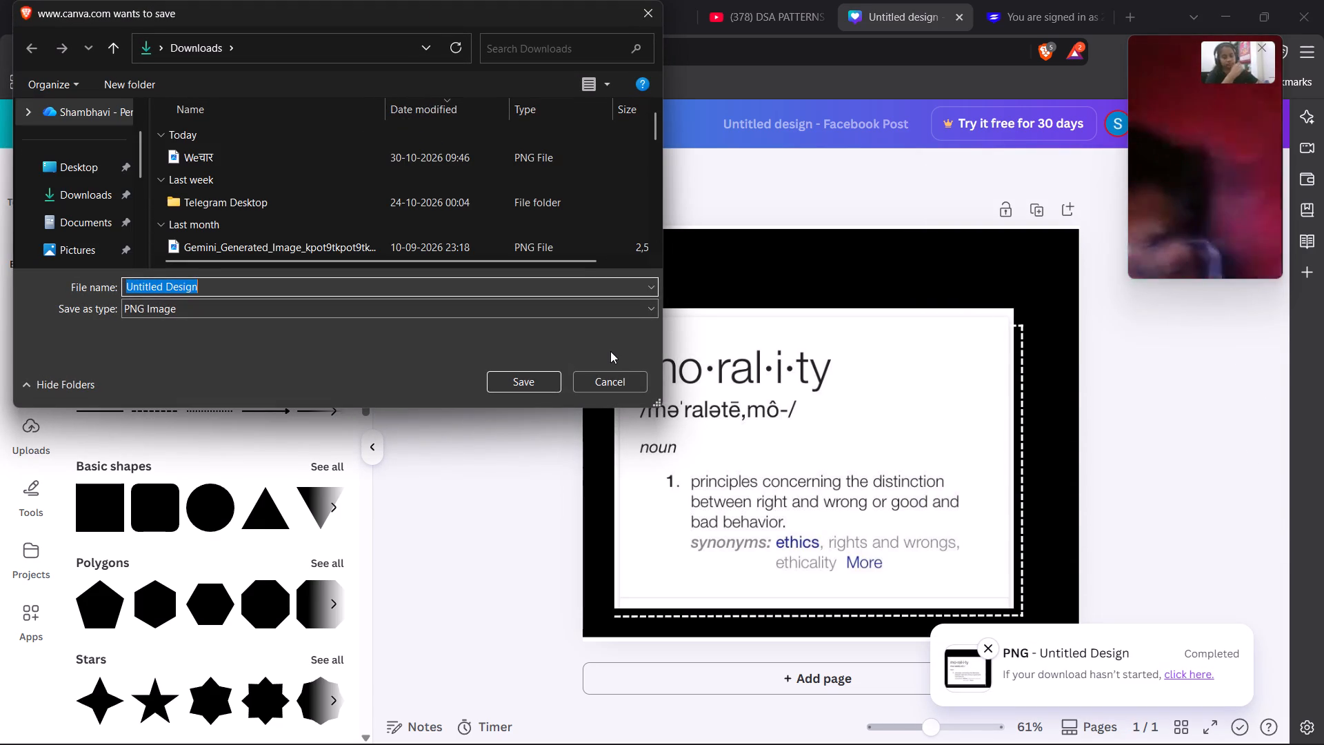
{"action": "key", "text": "BackSpace"}
{"action": "type", "text": "mora"}
{"action": "type", "text": "lity"}
{"action": "key", "text": "Return"}
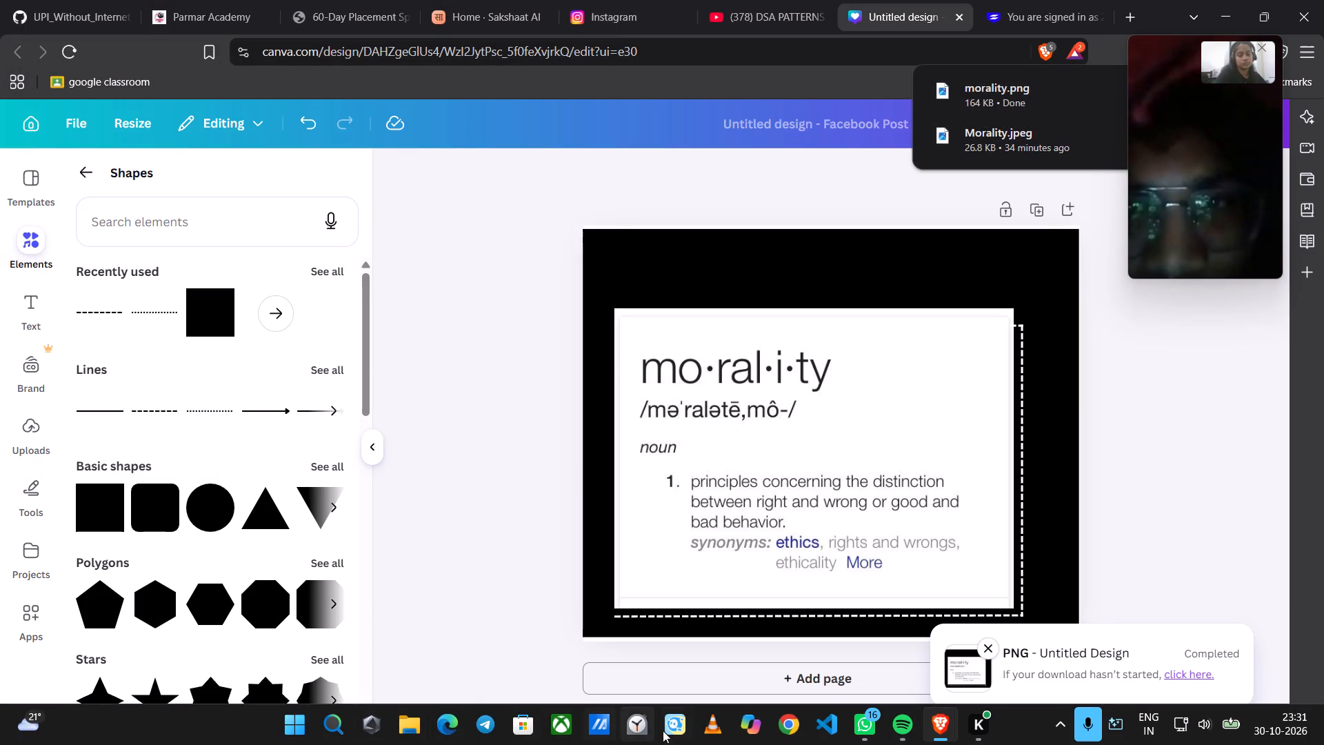
Switch to WhatsApp.
{"action": "left_click", "coordinate": [881, 722]}
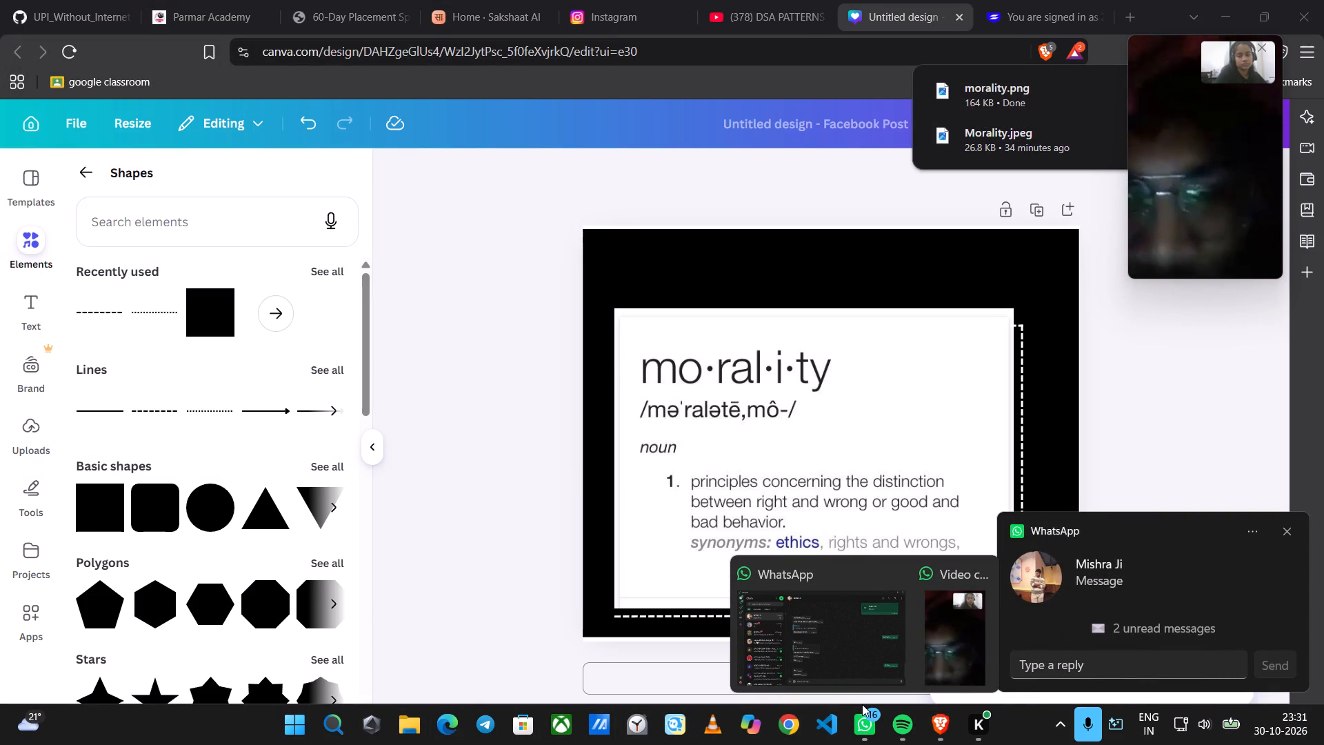
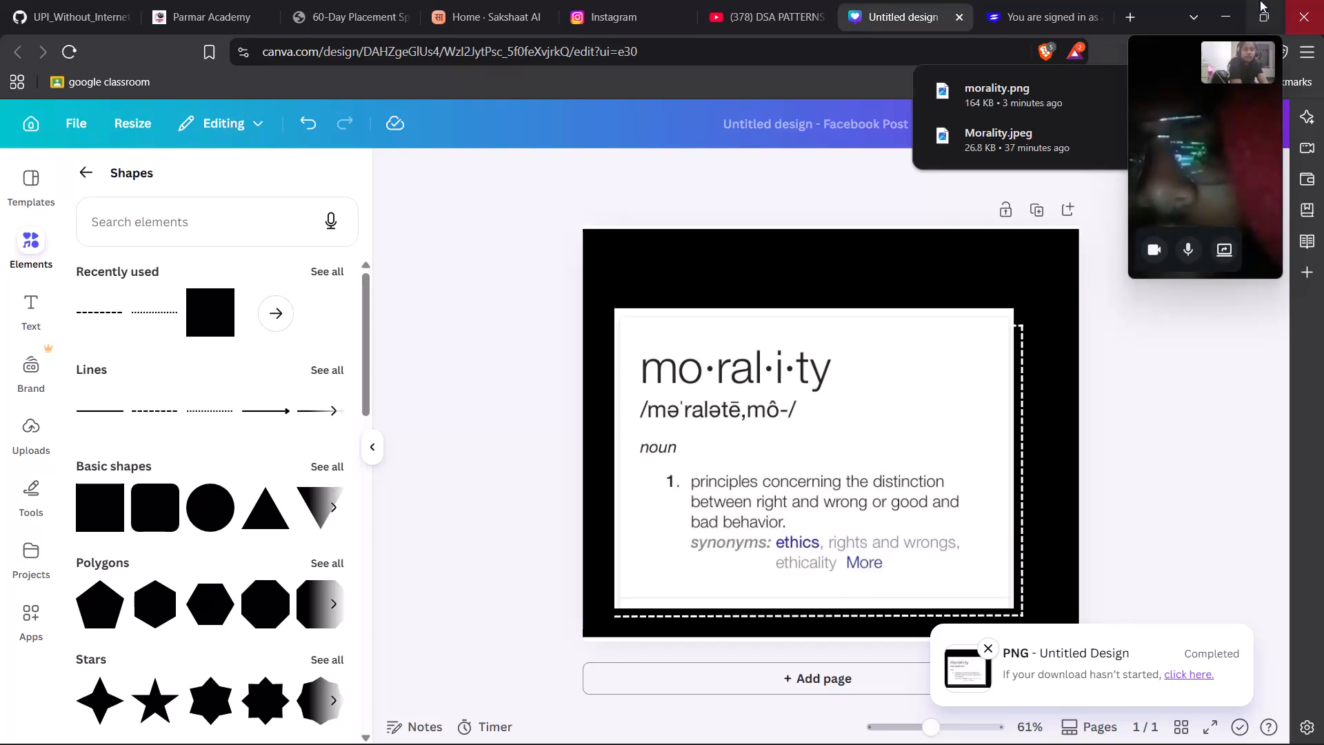
Minimize the browser window showing the finished Facebook Post design.
{"action": "left_click", "coordinate": [1225, 0]}
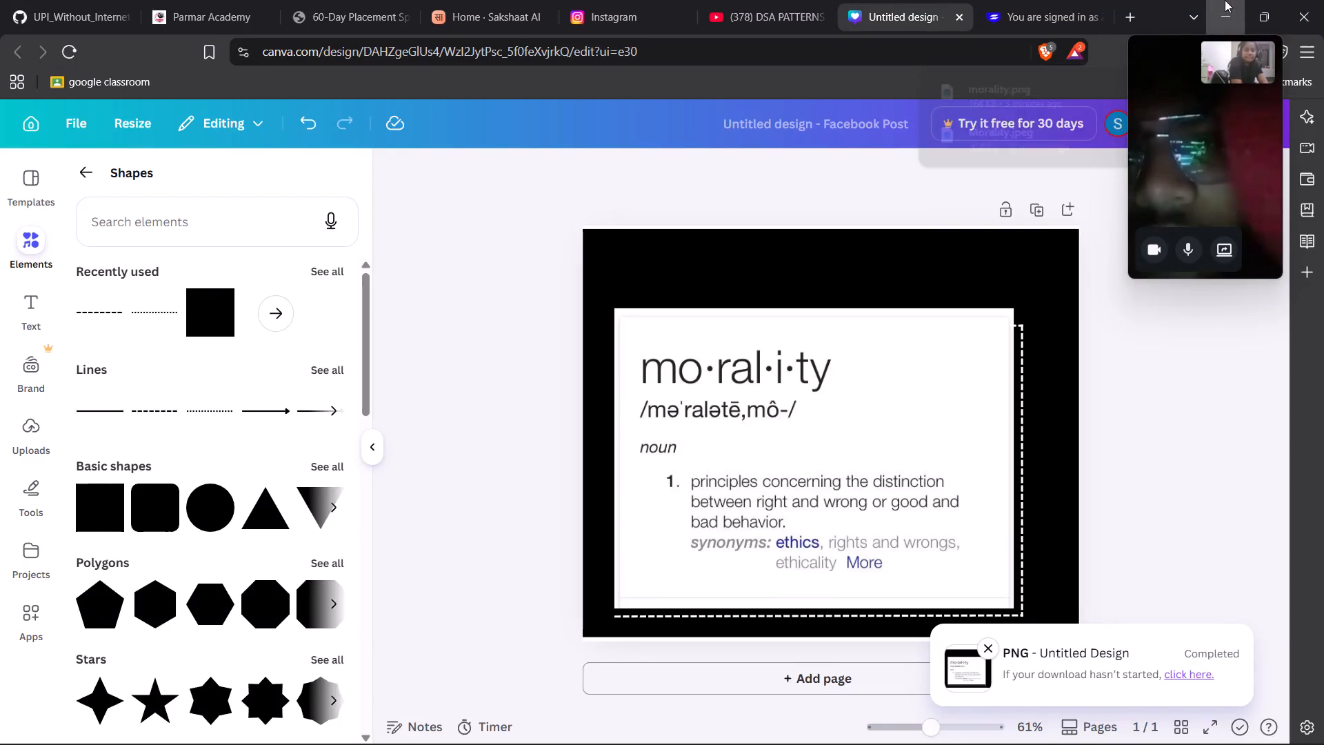